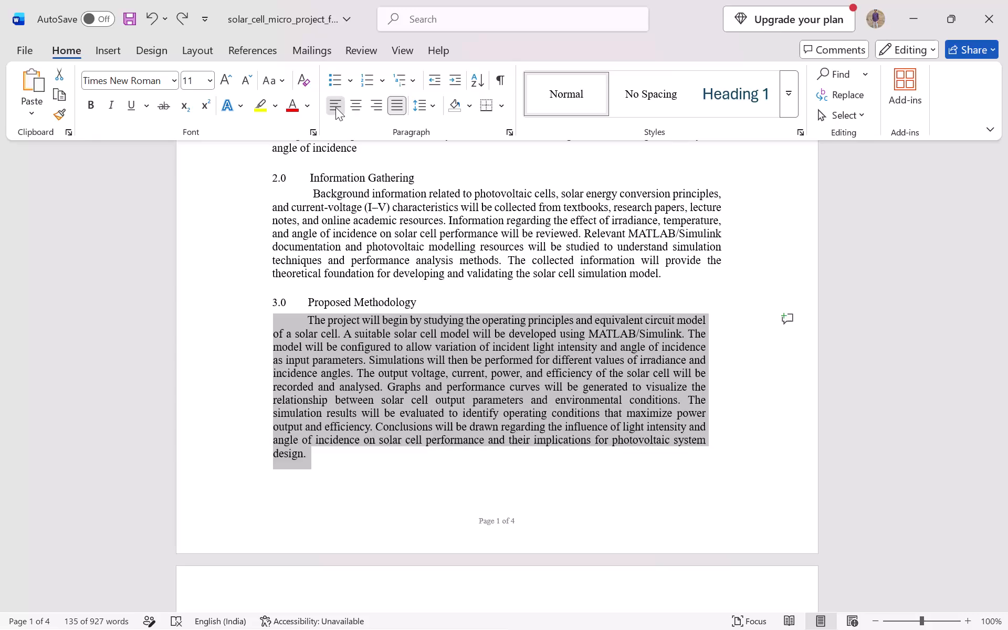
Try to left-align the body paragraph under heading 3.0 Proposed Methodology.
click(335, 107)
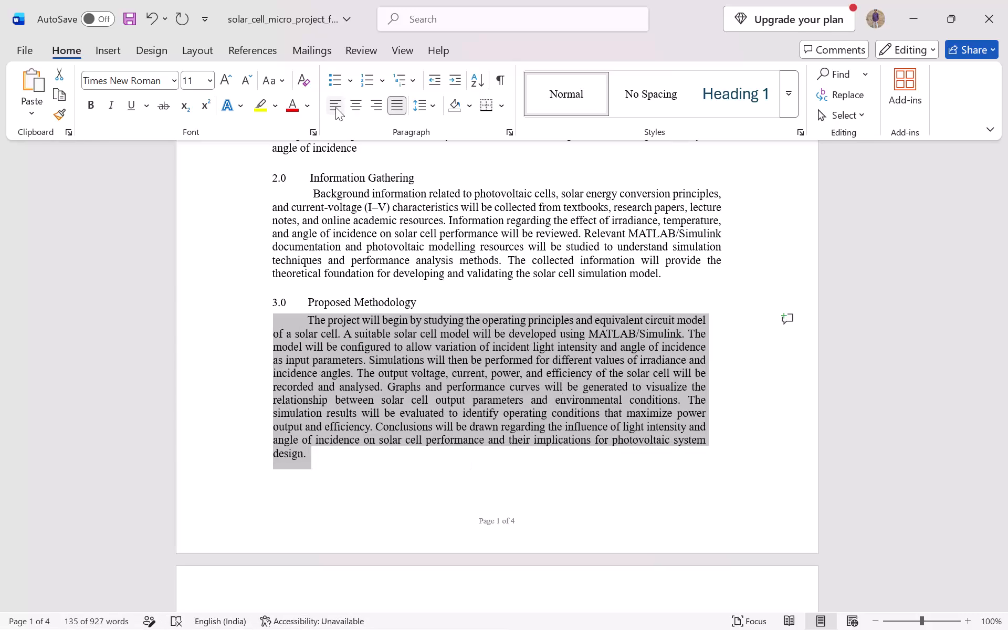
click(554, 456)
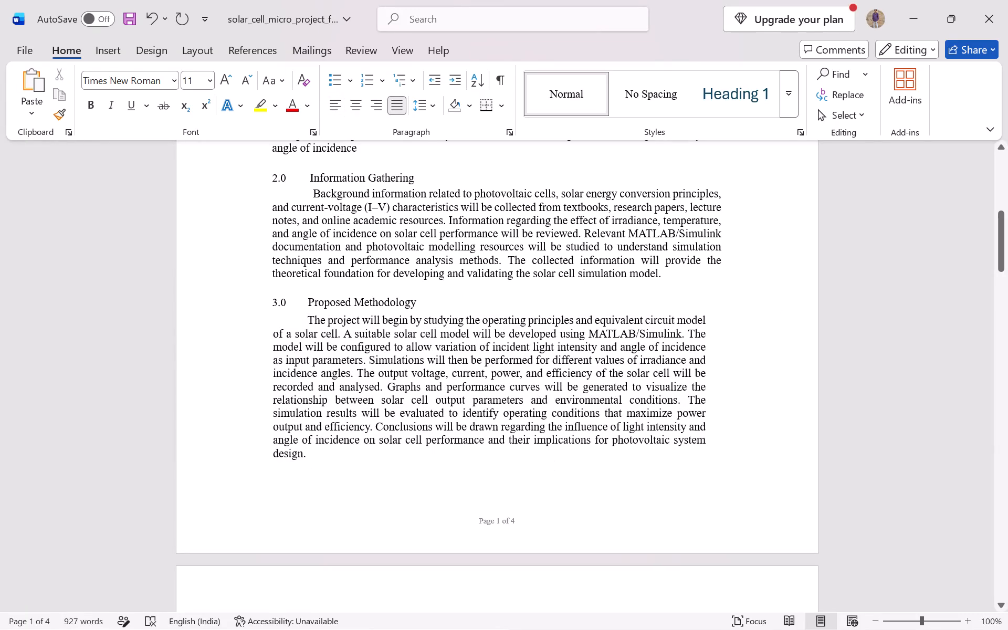
Cut the entire body paragraph under heading 3.0 Proposed Methodology.
scroll(600, 492, up, 3)
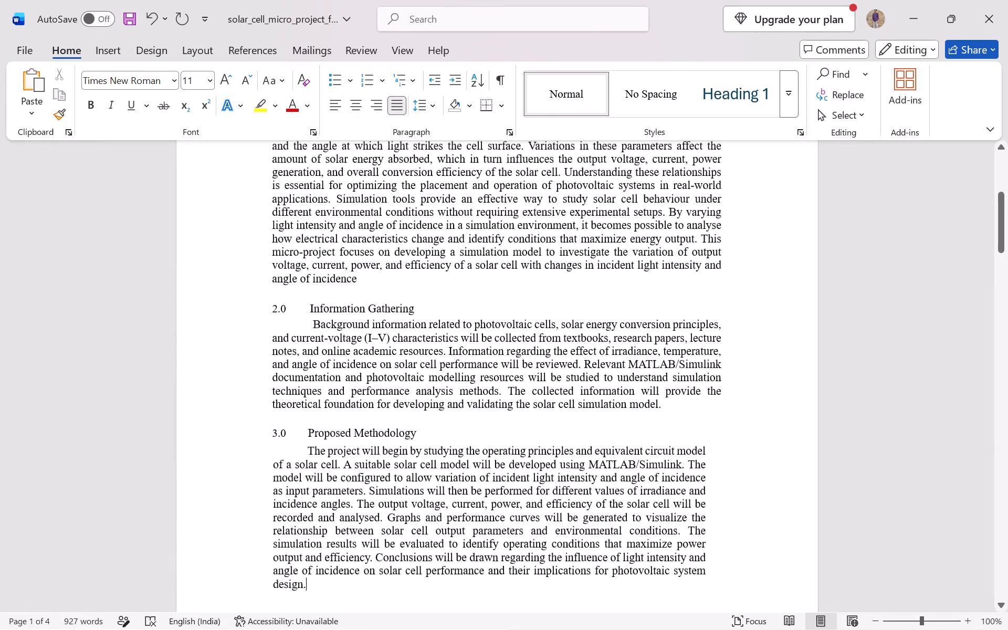
scroll(659, 432, down, 1)
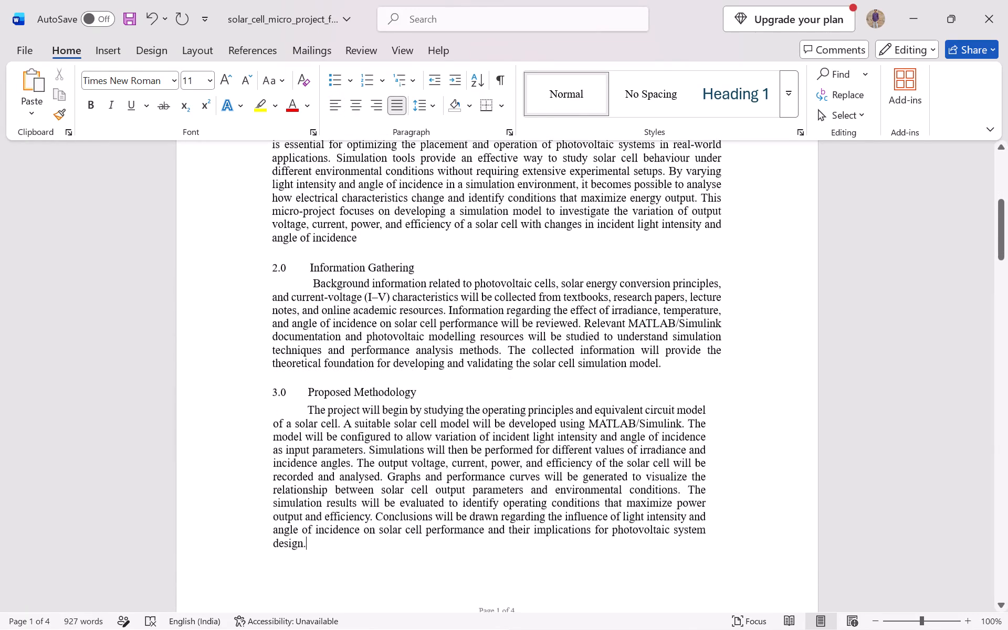
drag(395, 556, 303, 409)
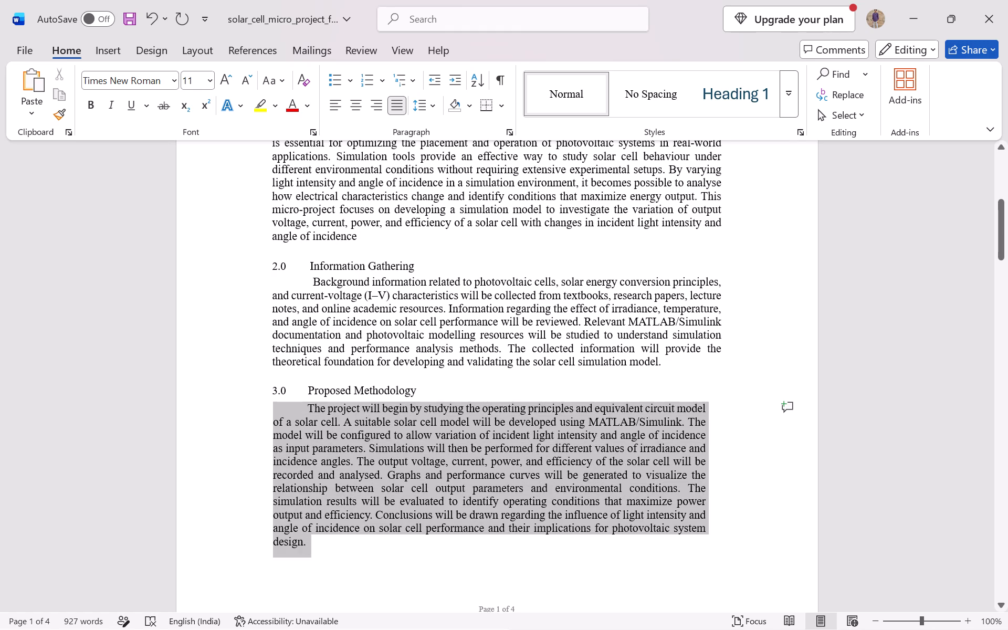
key(ctrl+x)
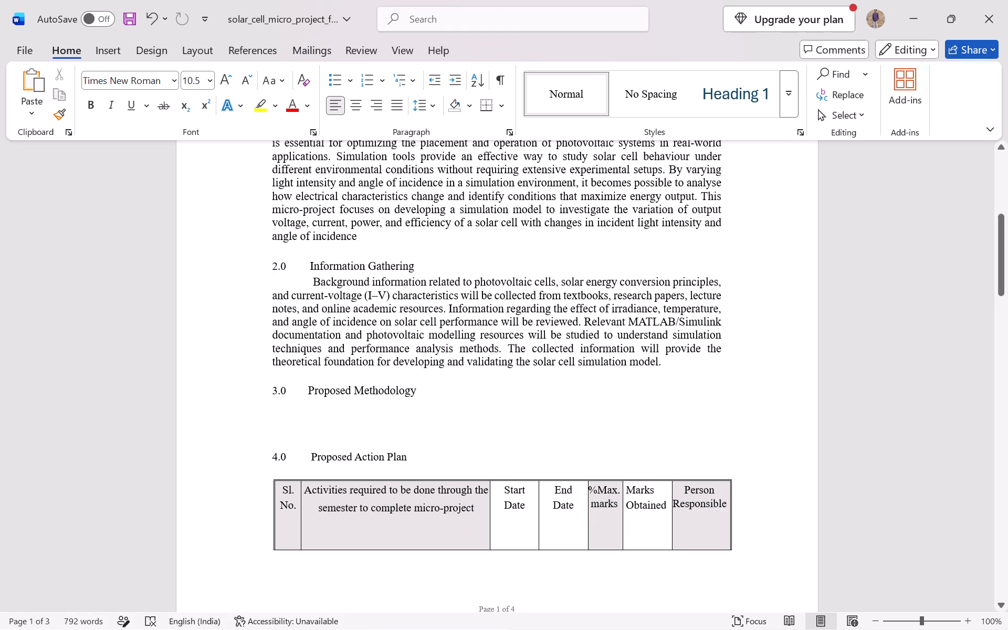
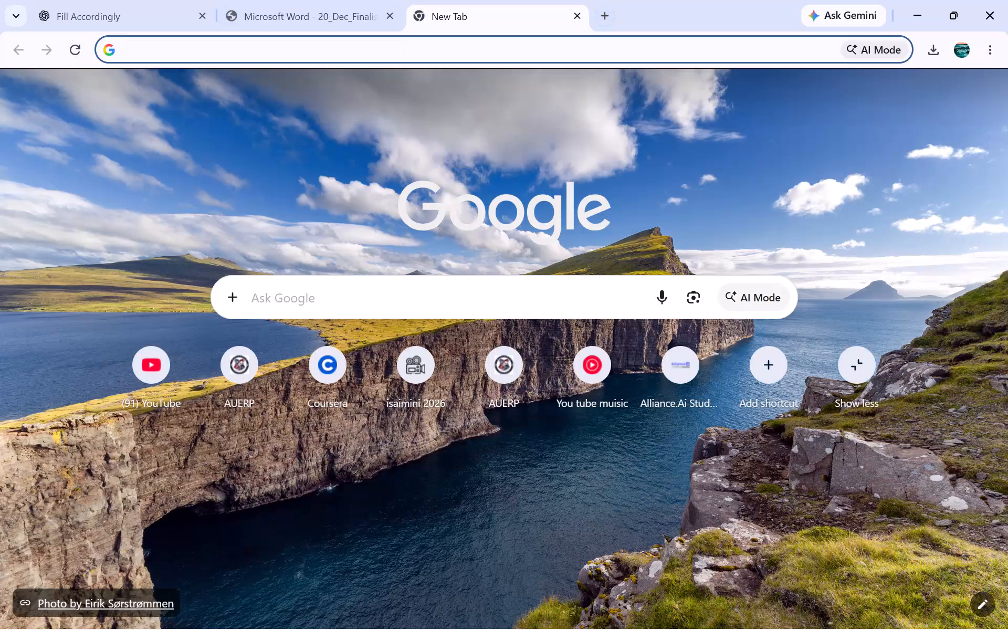
Strip the cut paragraph's formatting through the Chrome address bar and paste it back under heading 3.0 Proposed Methodology in the Word report.
key(ctrl+v)
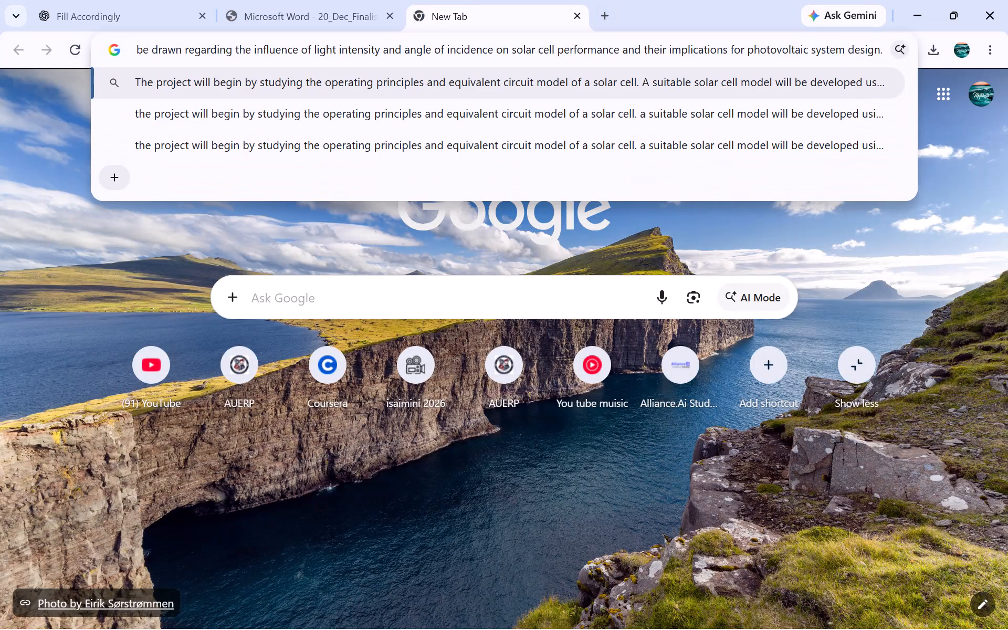
key(ctrl+a)
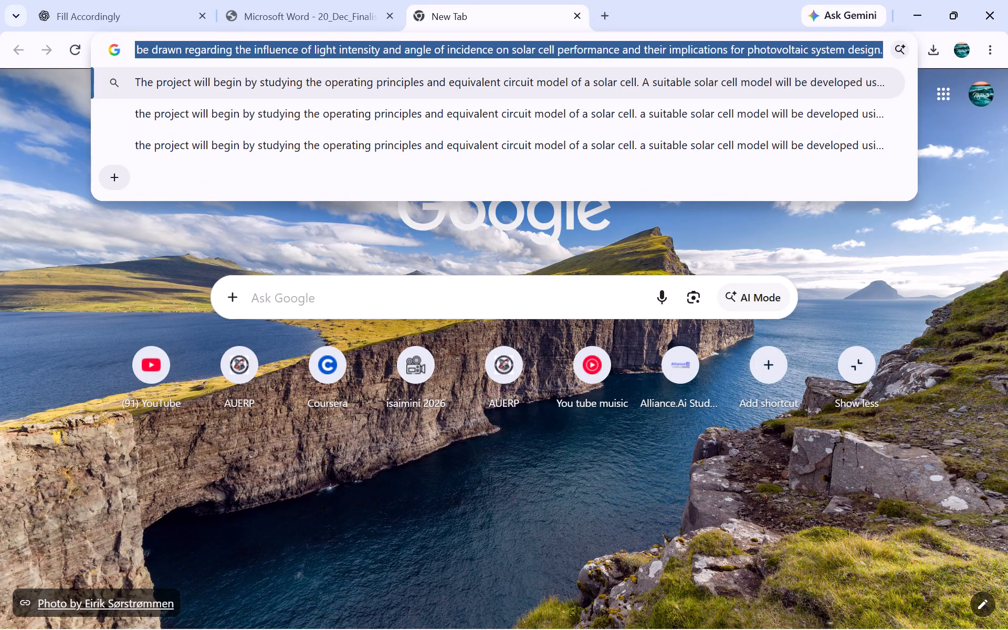
key(ctrl+c)
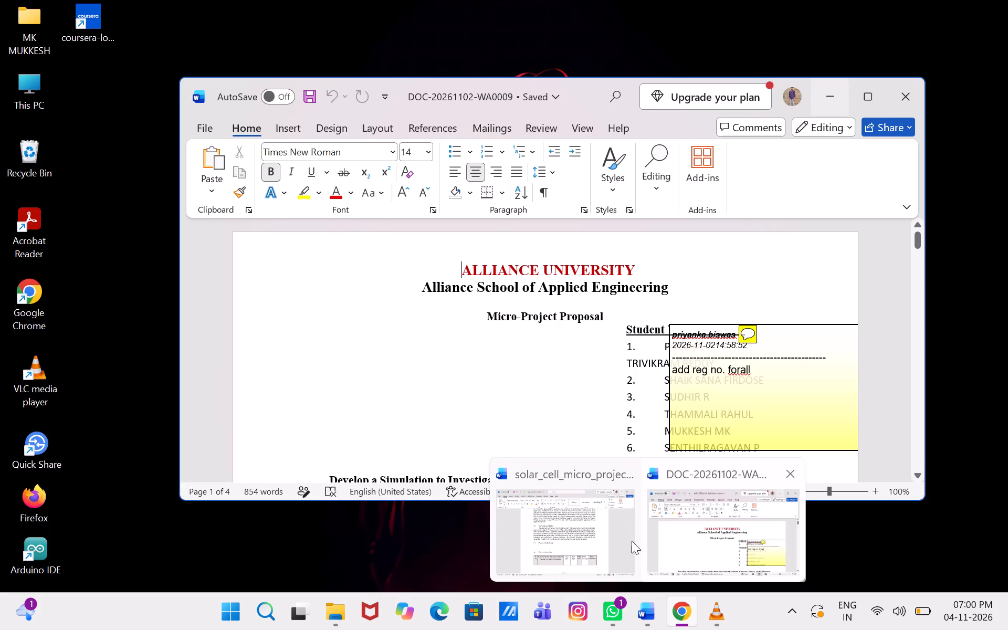
click(539, 510)
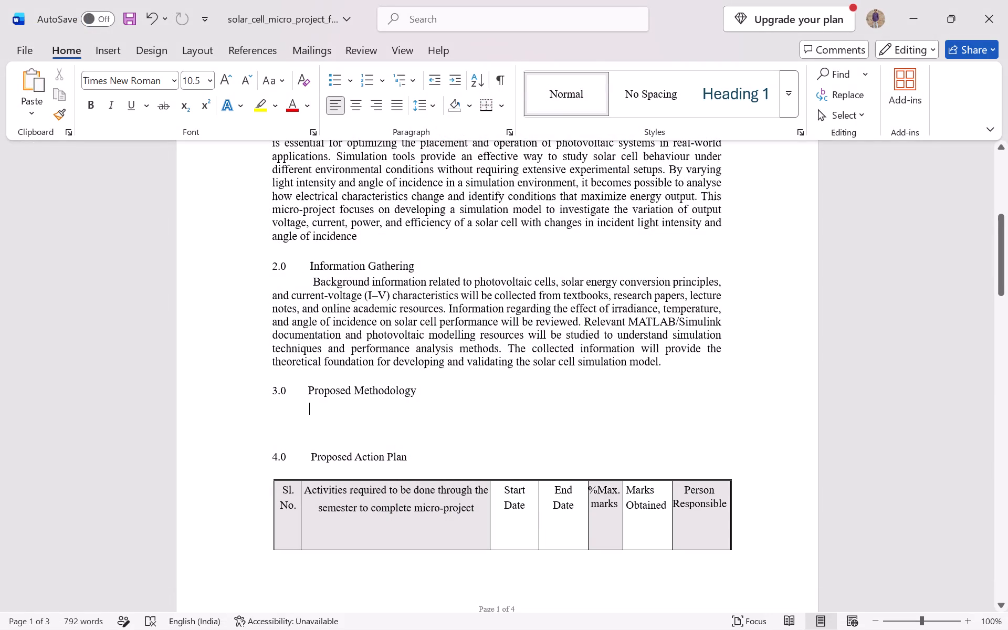
key(ctrl+v)
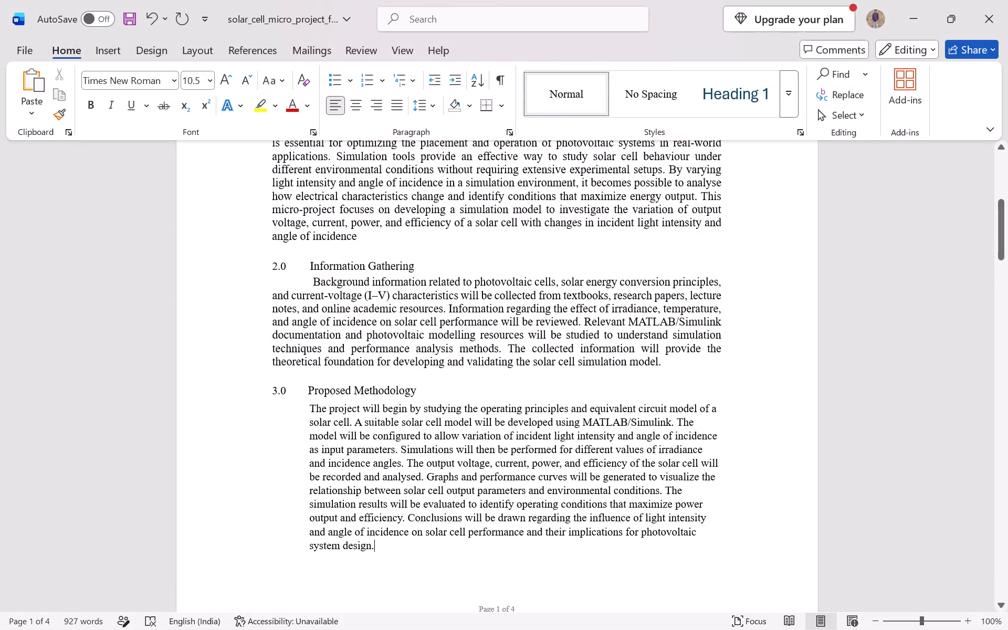
Format the pasted Proposed Methodology paragraph as size 11, justified, with its left indent reduced by one level.
drag(398, 555, 312, 408)
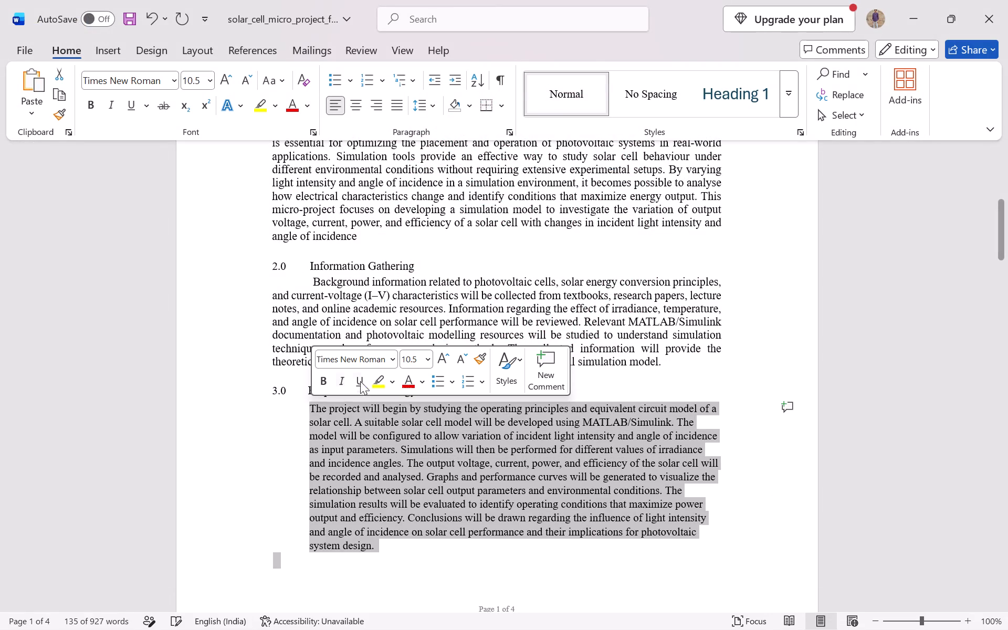
click(425, 362)
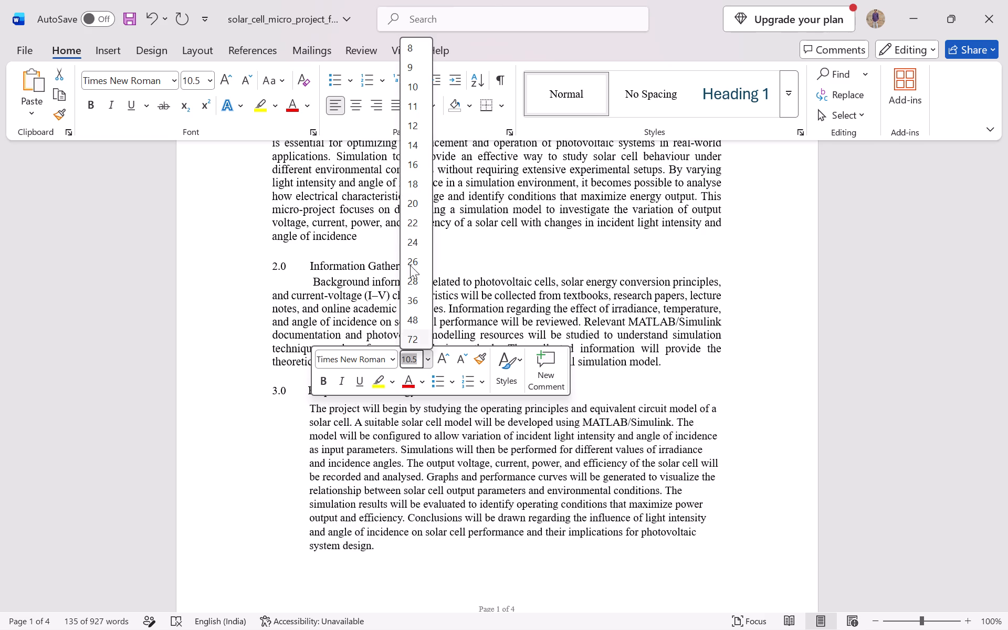
click(413, 106)
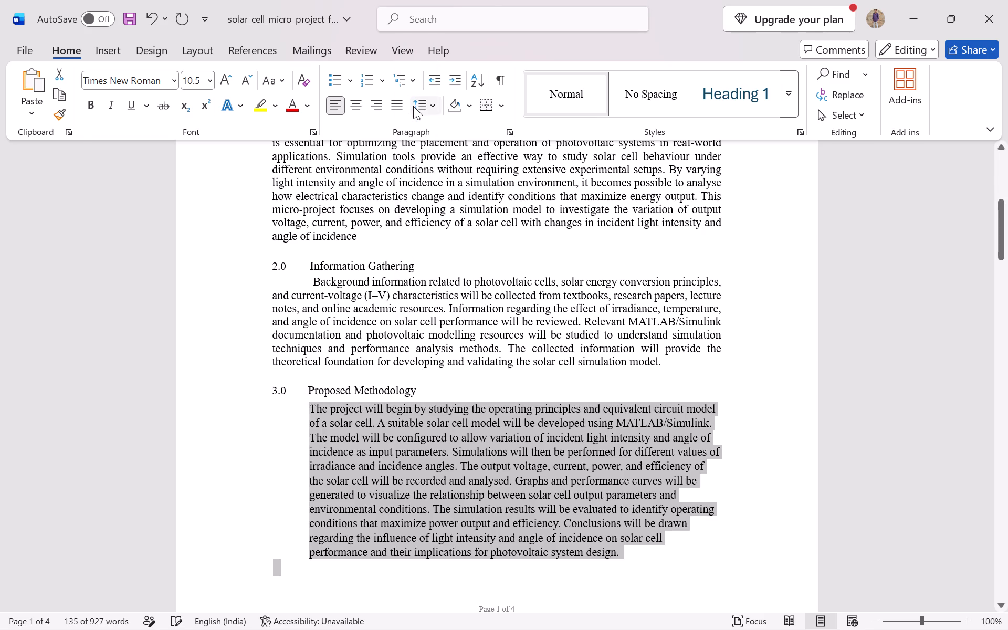
click(343, 99)
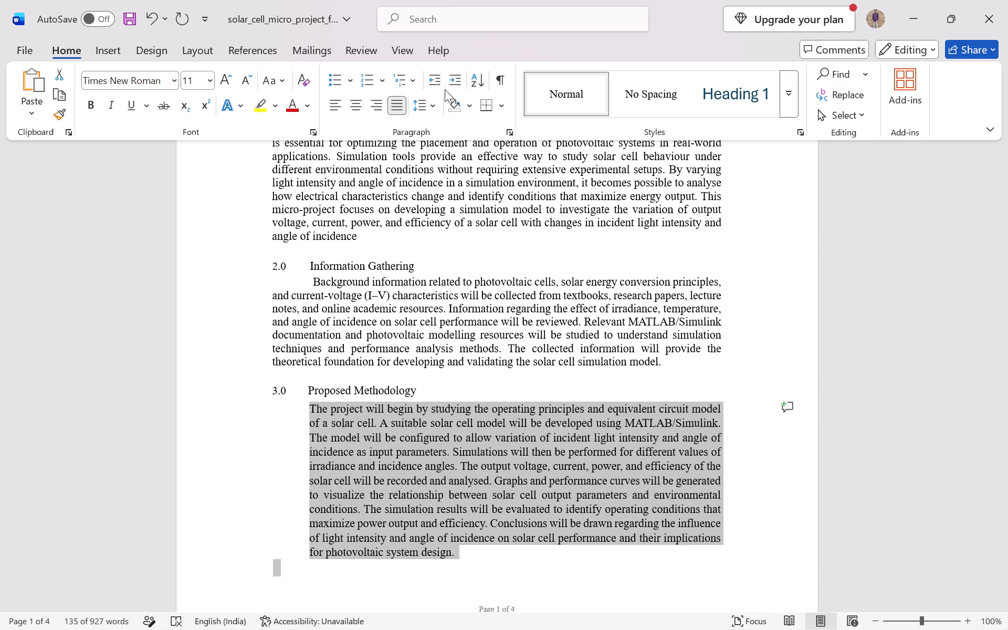
click(431, 78)
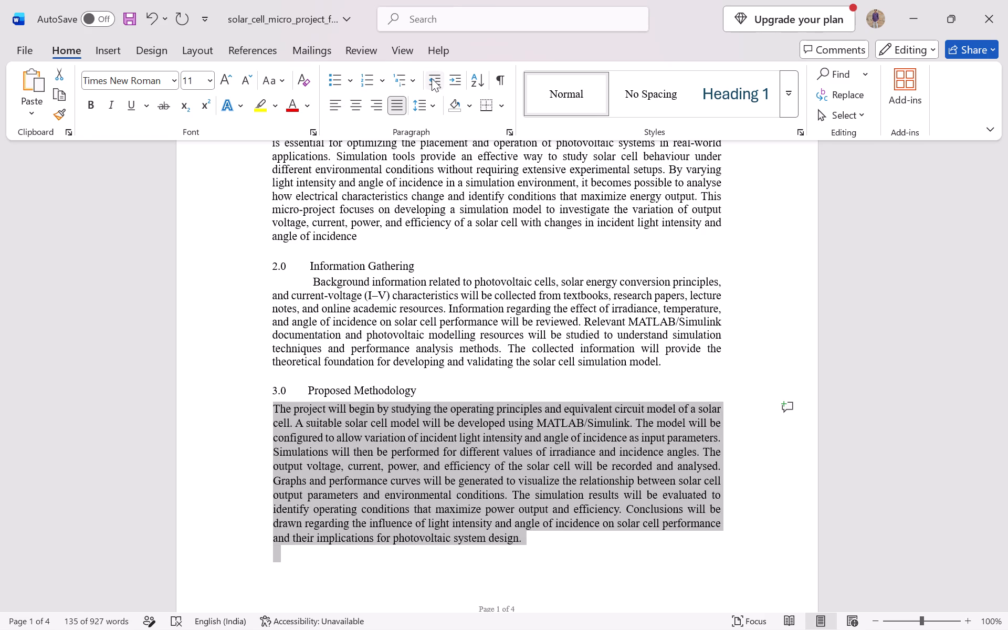
Indent the first line of the Proposed Methodology paragraph with twelve spaces, as in the sections above.
click(281, 400)
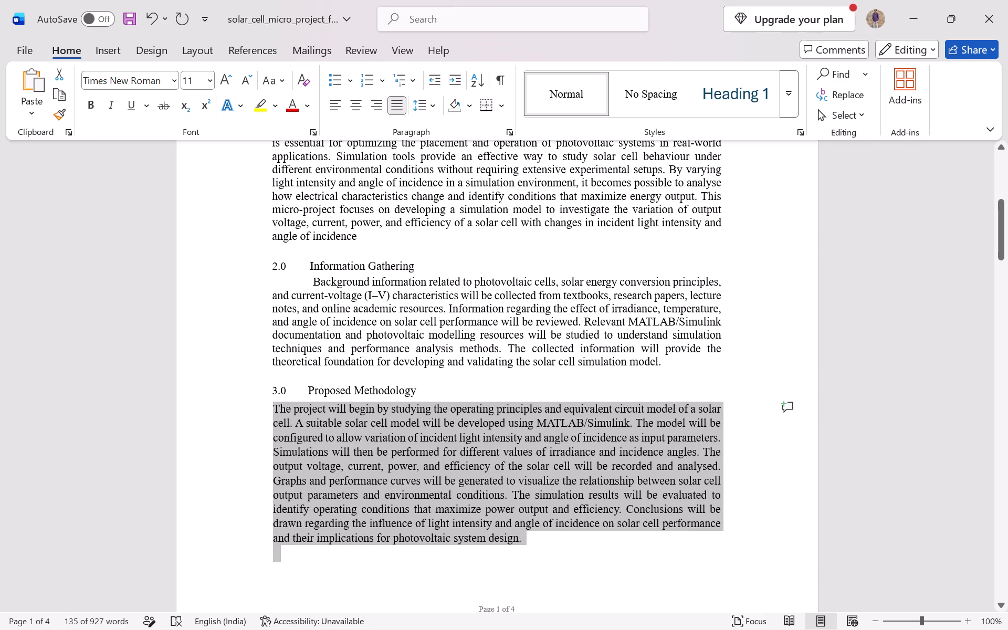
key(Down)
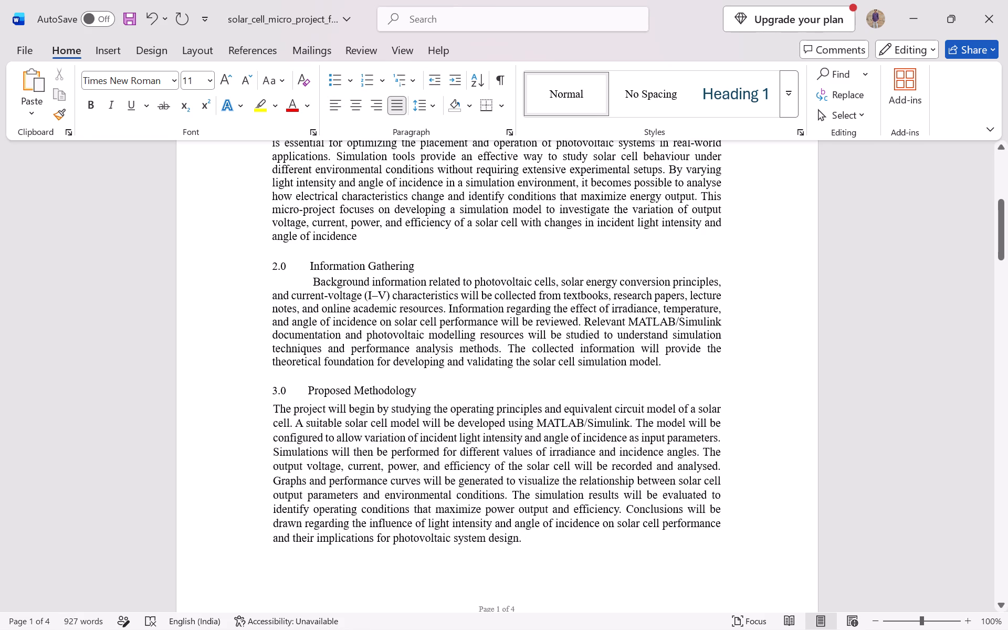
key(Left)
key(space)
key(space)
key(space)
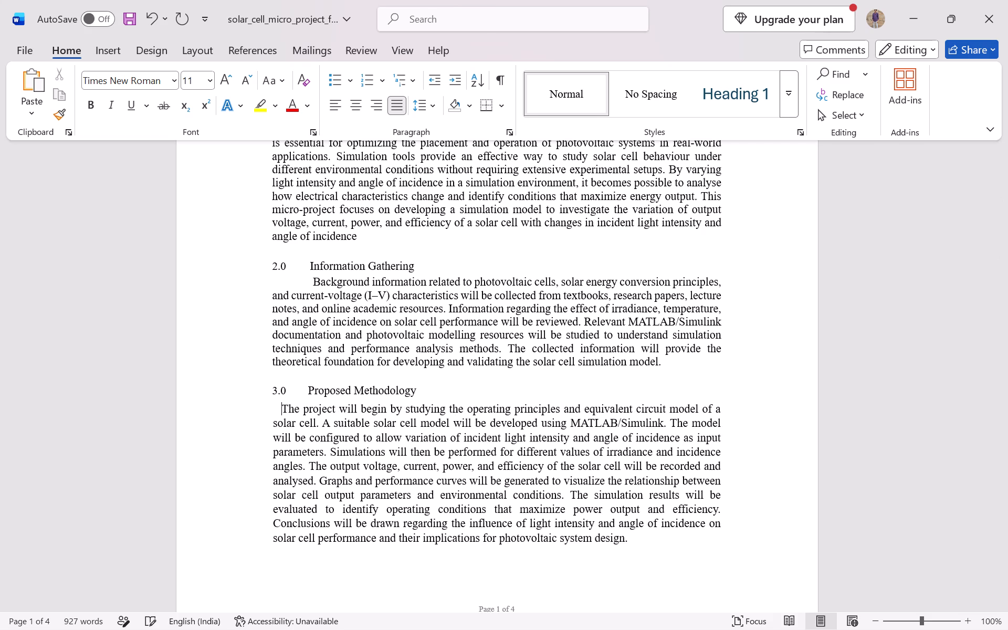
key(space)
key(space)
key(space)
key(space)
key(space)
key(space)
key(space)
key(space)
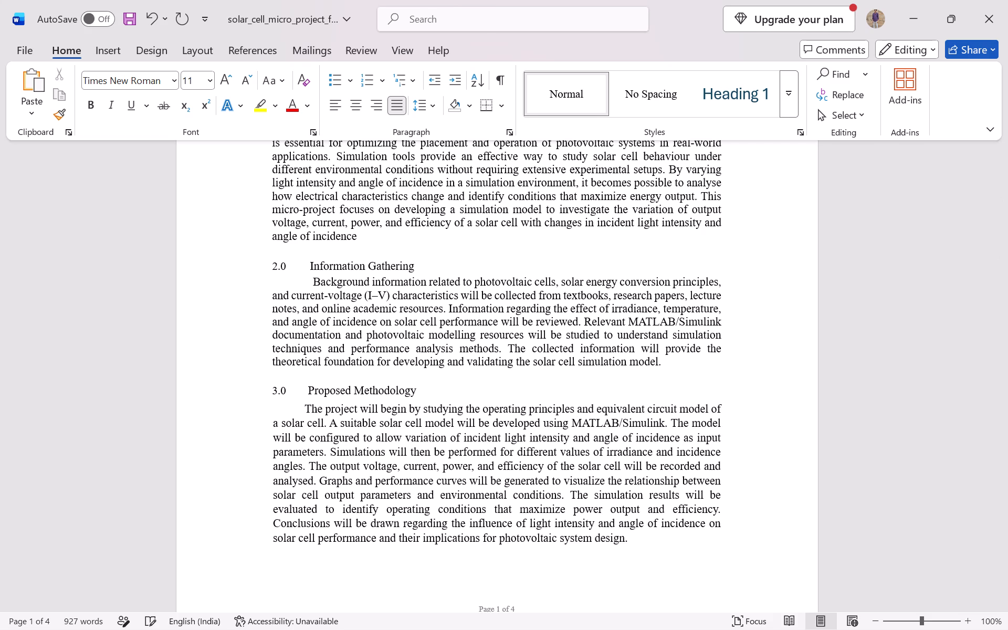
key(space)
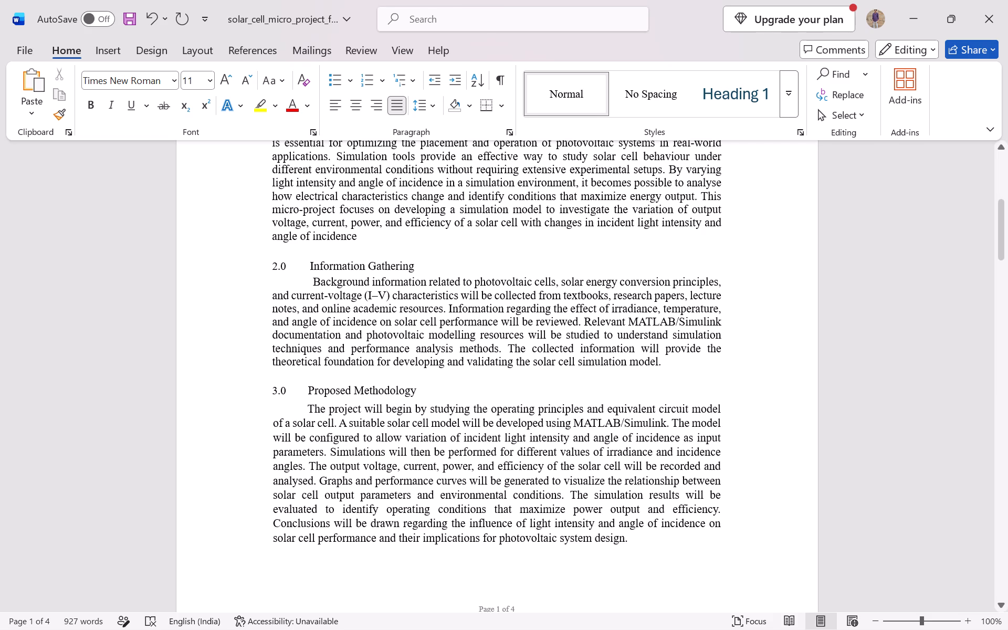
View the reviewed proposal DOC-20261102-WA0009 side by side with the report and check the reviewer's comment on the student list.
scroll(396, 425, down, 5)
scroll(396, 425, right, 1)
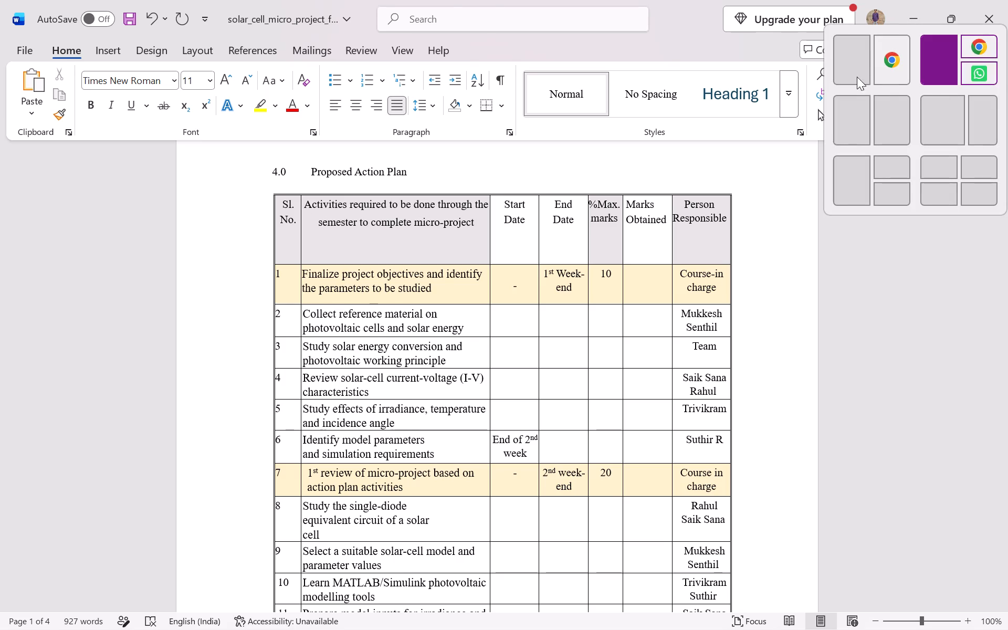
click(839, 120)
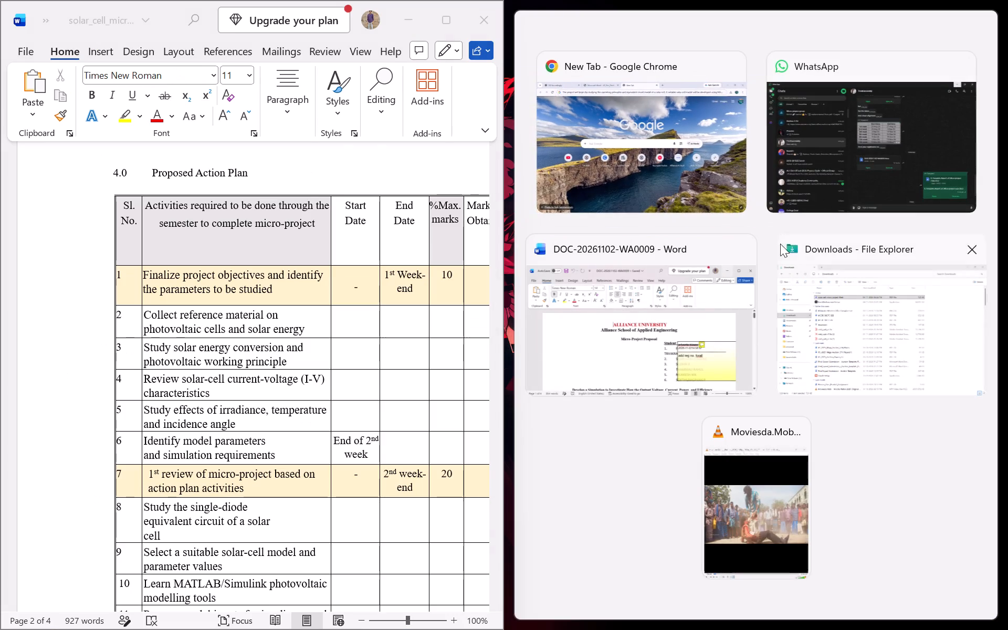
click(686, 302)
scroll(718, 360, left, 1)
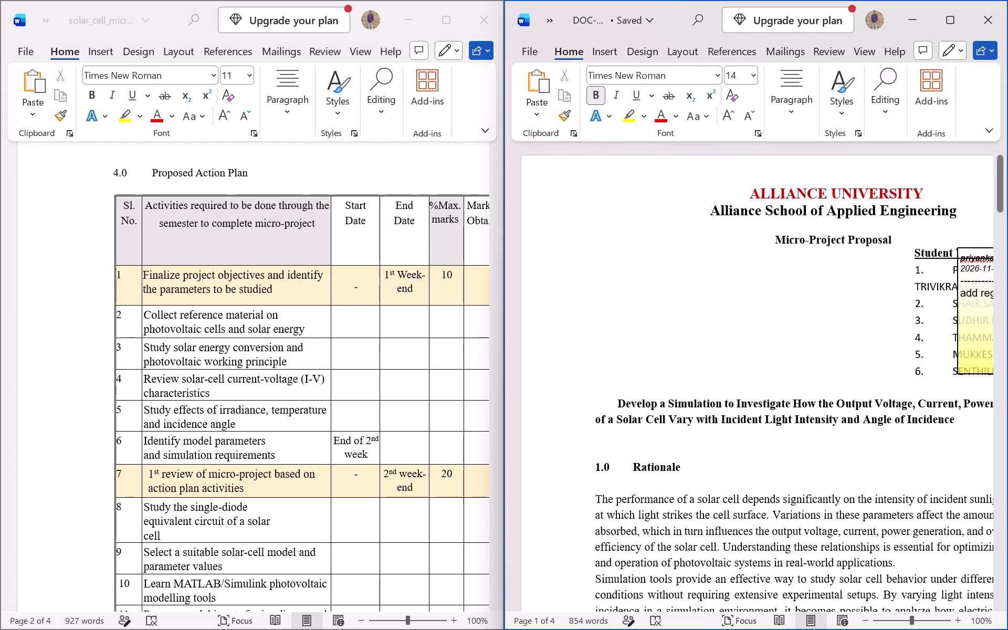
scroll(718, 360, left, 3)
scroll(718, 360, down, 1)
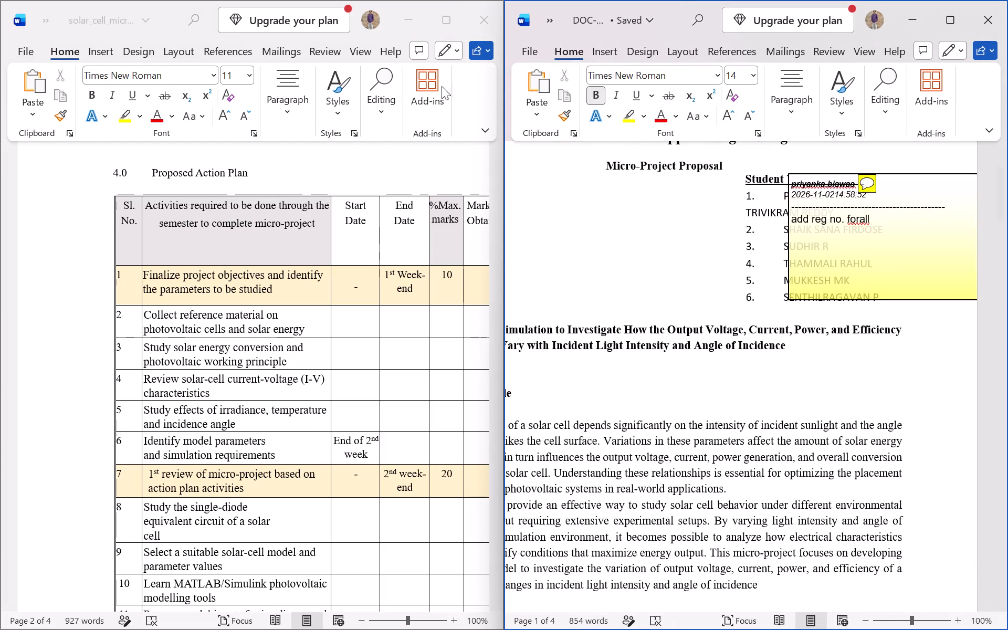
click(458, 1)
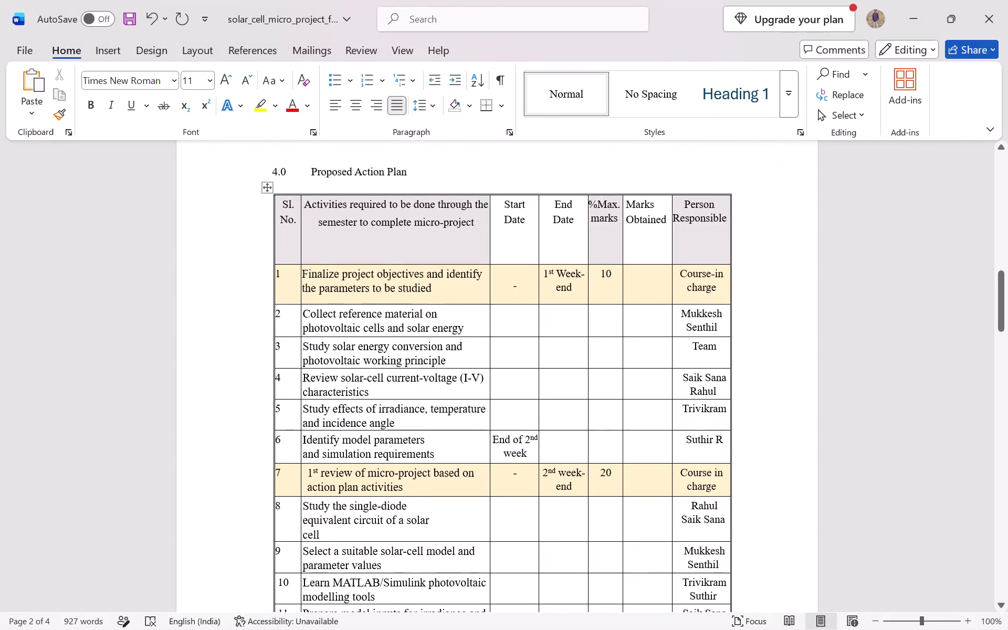
Add a hyphen after the first name in the Student Team Members list on page 1.
scroll(644, 250, up, 5)
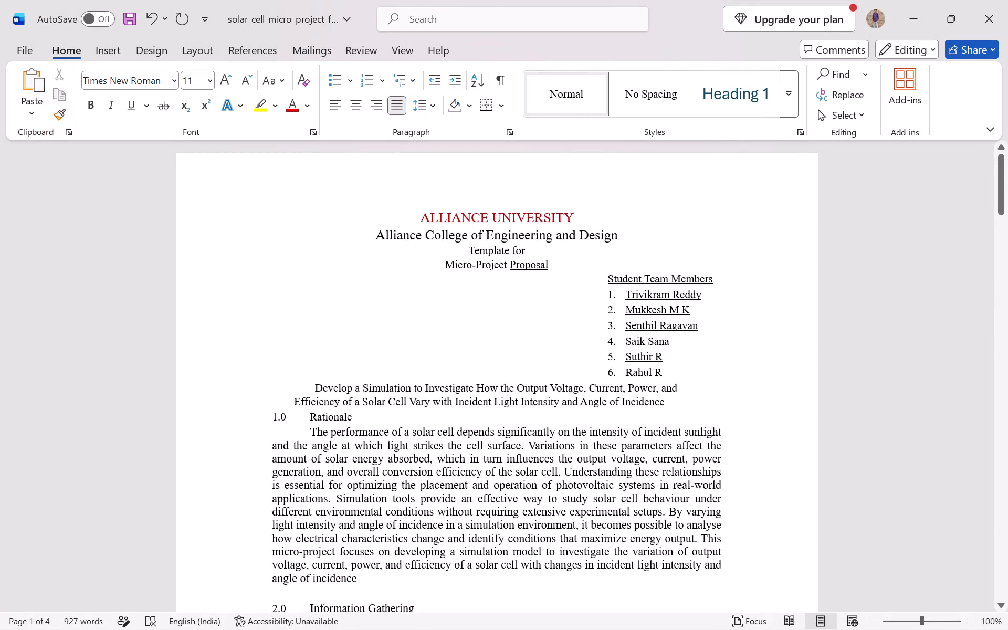
click(712, 296)
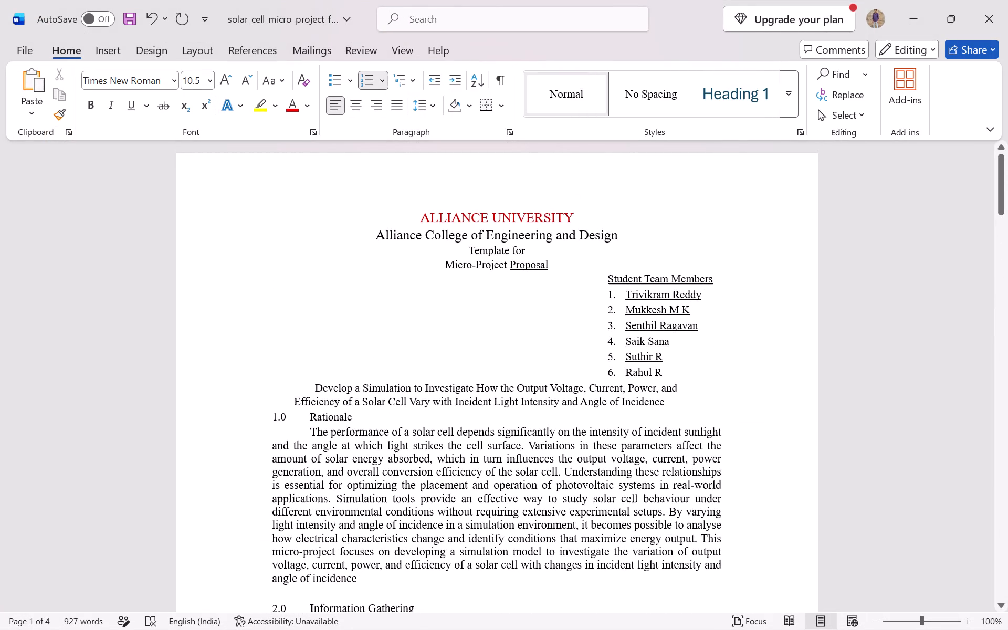
key(shift+underscore)
key(BackSpace)
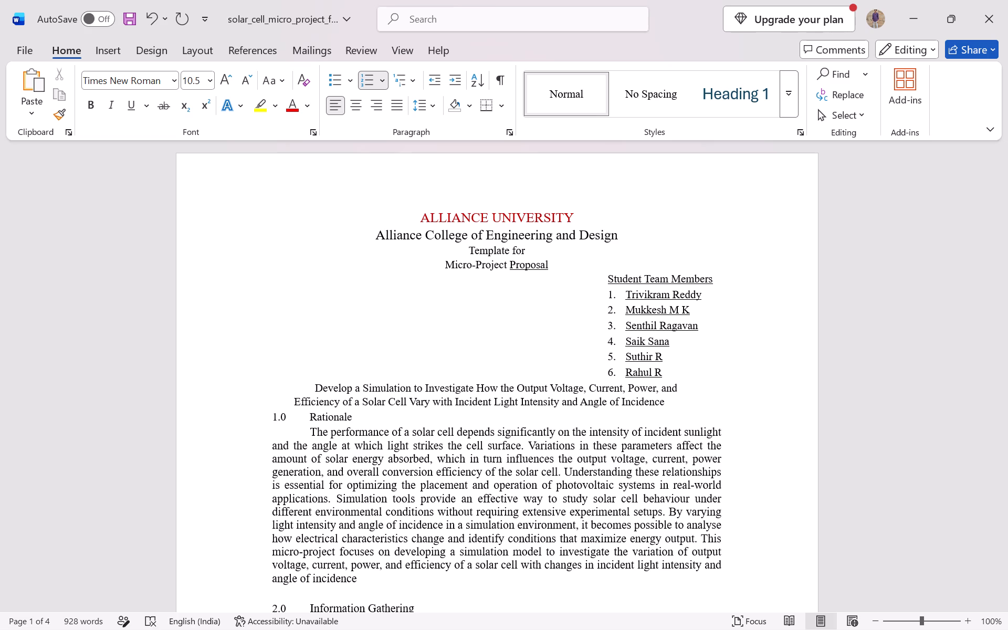
key(minus)
key(Down)
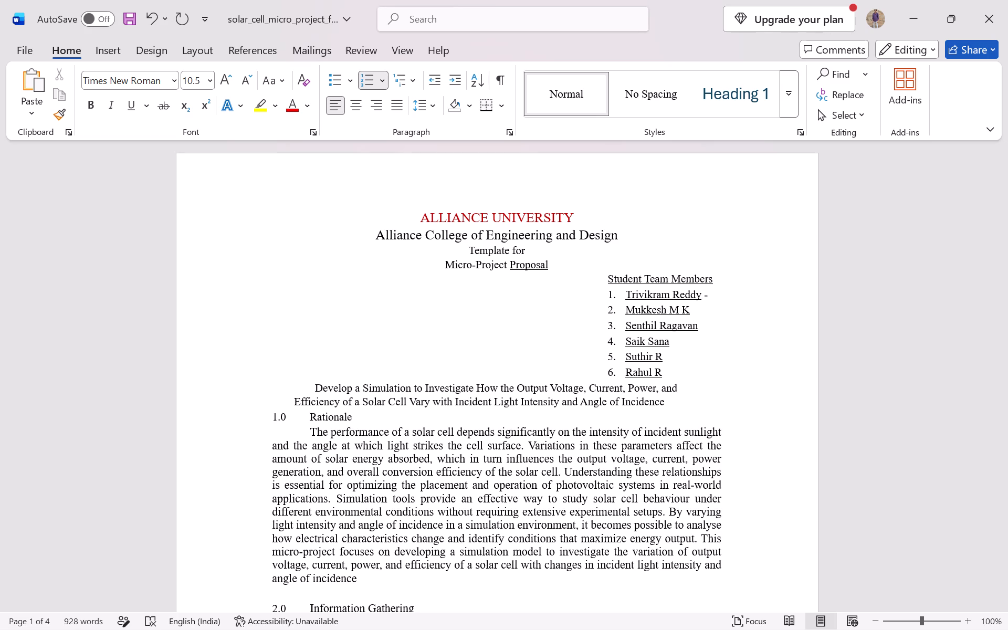
click(712, 296)
key(space)
Add a hyphen after the second team member's name, spaced out to line up with the hyphen above.
key(Down)
key(space)
key(space)
key(space)
key(space)
key(space)
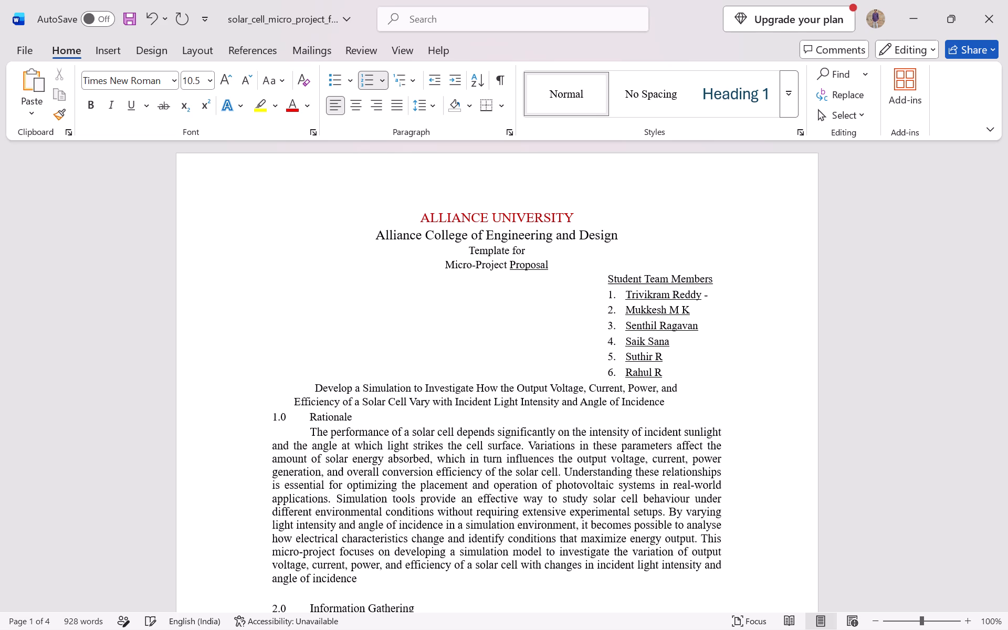
key(shift+underscore)
key(BackSpace)
key(minus)
key(BackSpace)
key(BackSpace)
key(minus)
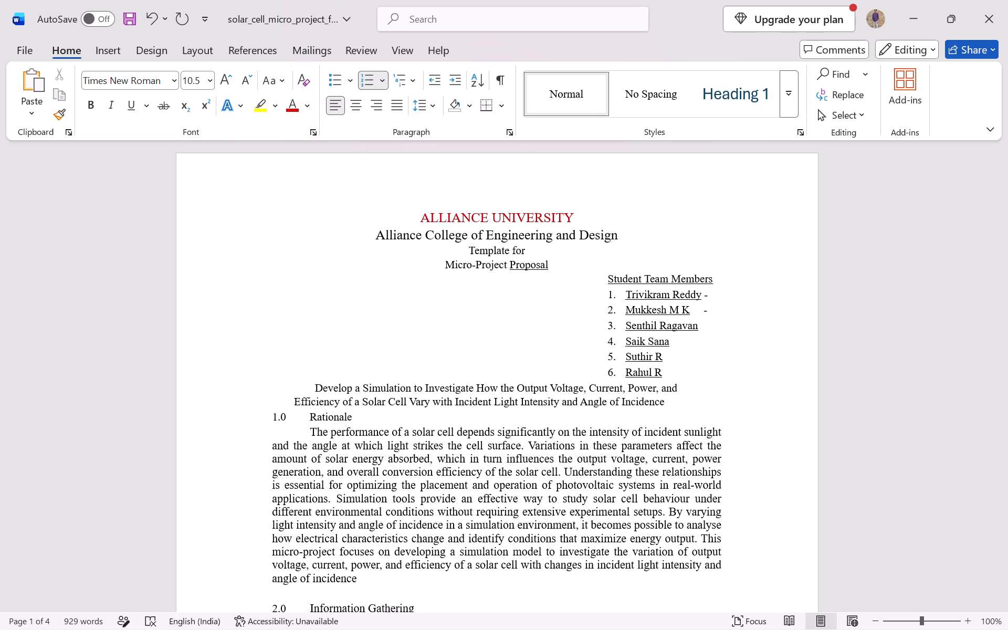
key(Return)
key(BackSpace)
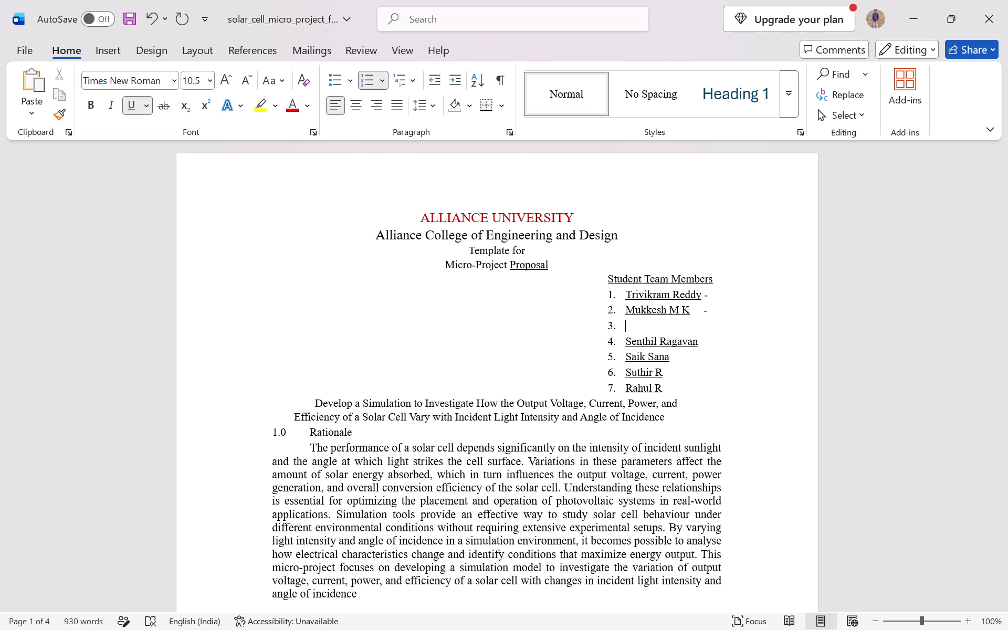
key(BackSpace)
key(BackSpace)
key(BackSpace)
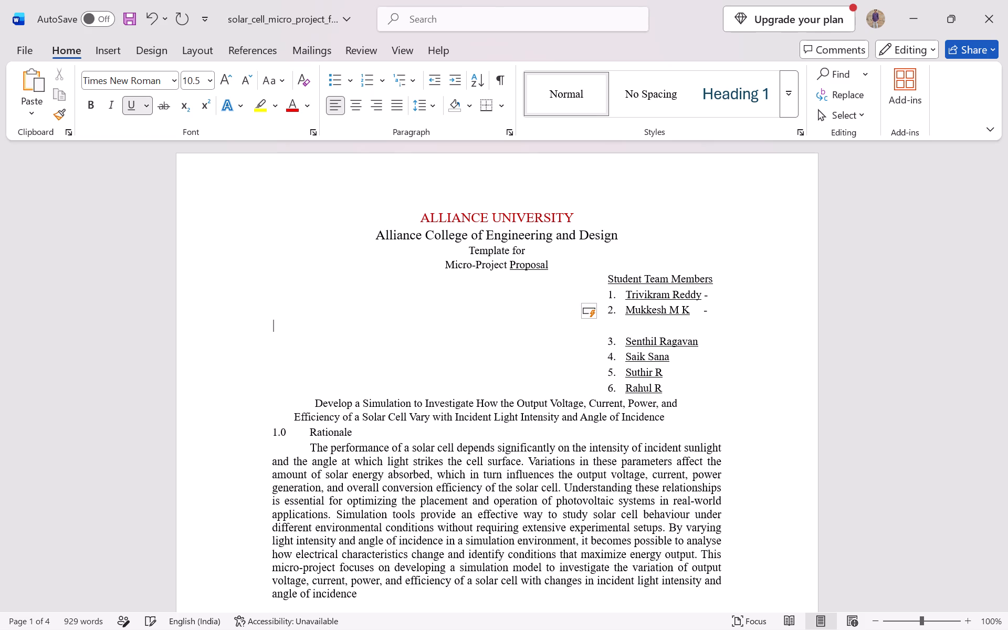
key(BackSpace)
Add a hyphen after the third team member's name, aligned with the hyphens above.
key(Down)
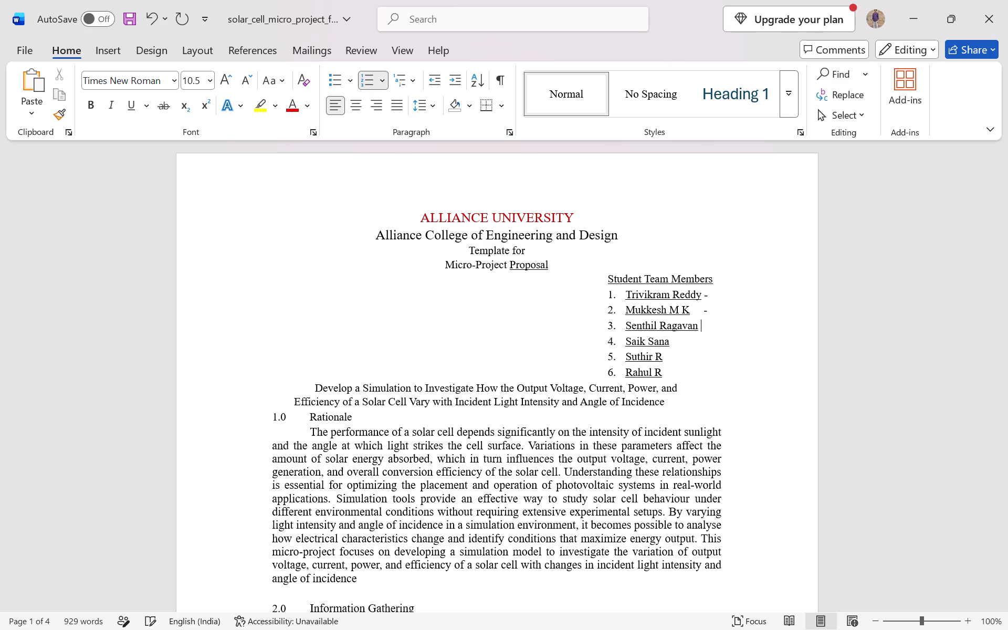
key(space)
key(minus)
Add a hyphen after the fourth team member's name, spaced out toward the hyphens above.
key(Down)
key(space)
key(space)
key(space)
key(space)
key(space)
key(space)
key(space)
key(space)
key(space)
key(space)
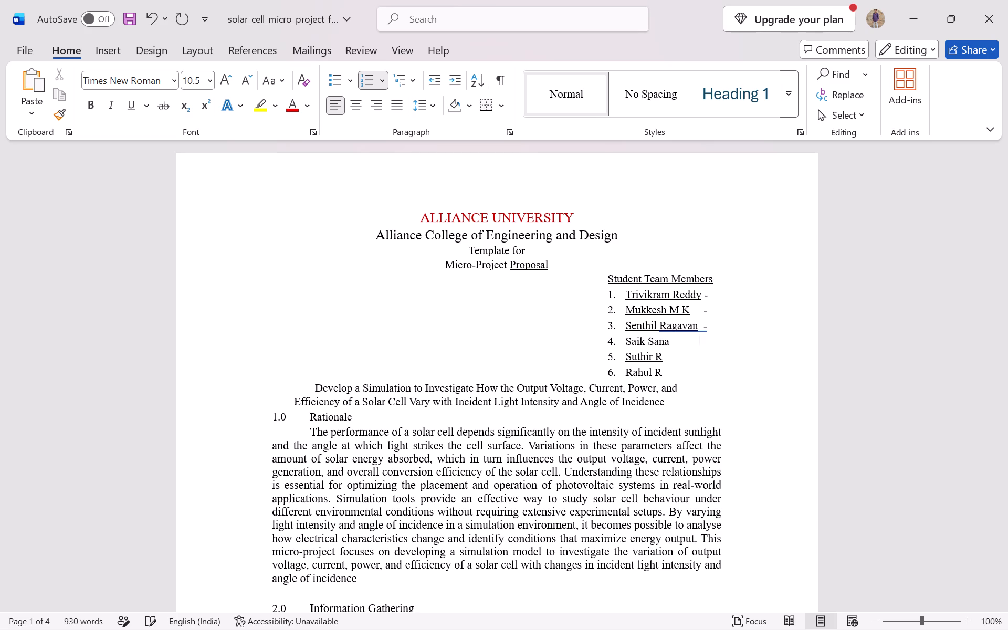
key(space)
key(space)
key(minus)
key(BackSpace)
key(BackSpace)
key(minus)
key(BackSpace)
key(space)
text(-)
Add a hyphen after the fifth team member's name, aligned with the hyphens of the second and third members.
key(Down)
key(space)
key(space)
key(space)
key(Left)
key(minus)
key(BackSpace)
key(BackSpace)
key(minus)
Move the hyphen after the fourth team member's name one space closer to the name to align it.
key(Up)
key(BackSpace)
key(BackSpace)
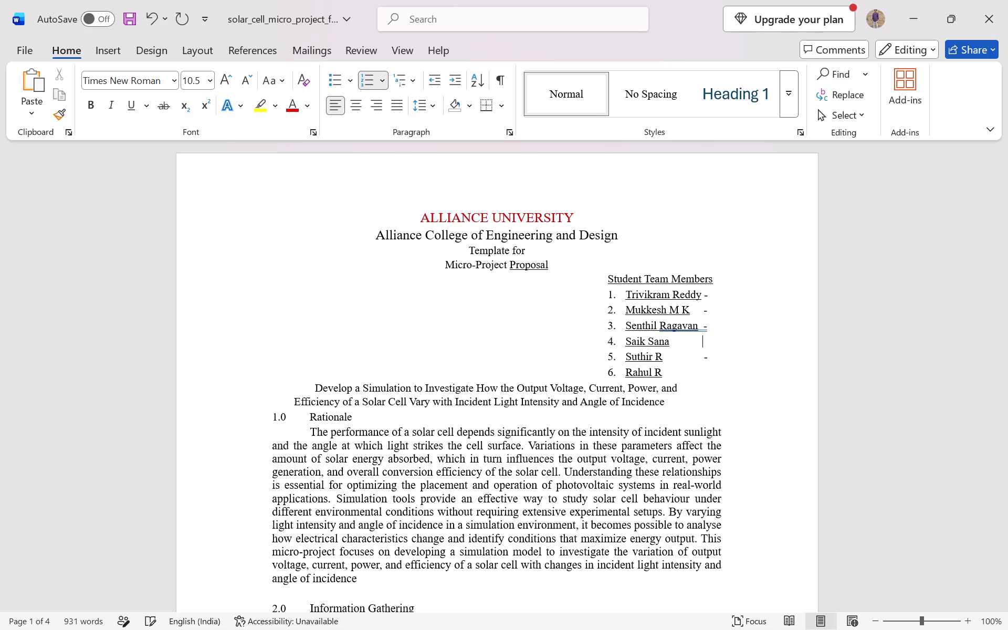
key(minus)
Add a hyphen after the sixth team member's name, aligned with the hyphens above.
key(Down)
key(Down)
key(space)
key(space)
key(space)
key(space)
key(space)
key(space)
key(space)
key(space)
key(space)
key(space)
key(space)
key(space)
key(space)
key(space)
key(space)
key(space)
key(space)
key(space)
key(space)
key(space)
key(Left)
key(Left)
key(Left)
key(Left)
key(Left)
key(Left)
key(minus)
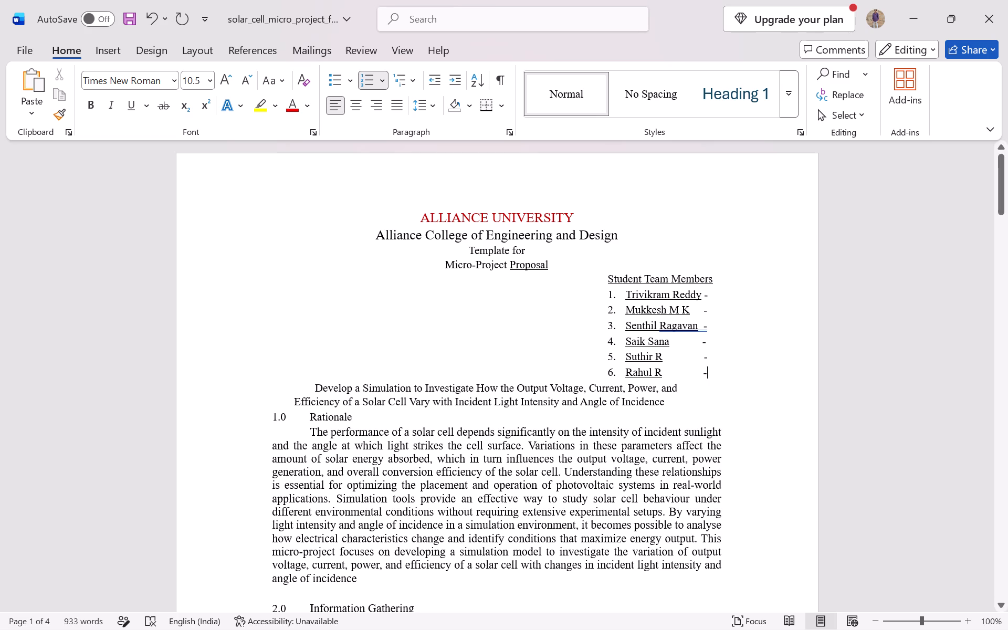
Place the cursor after the first member's hyphen and open the Word document "maths proposal Done.pdf (1)...," from the proposal folder.
click(720, 291)
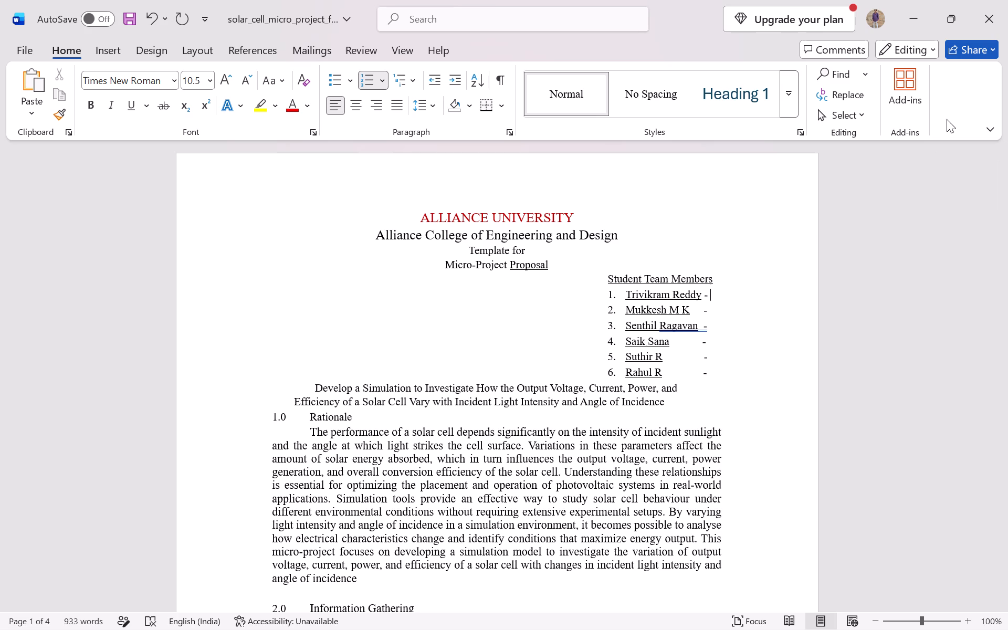
click(906, 7)
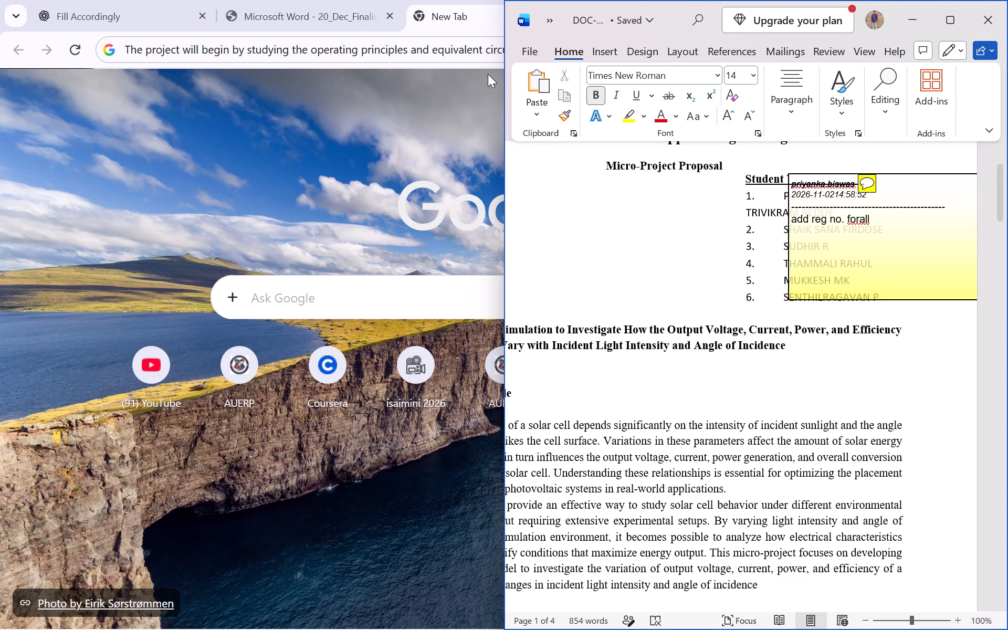
click(908, 12)
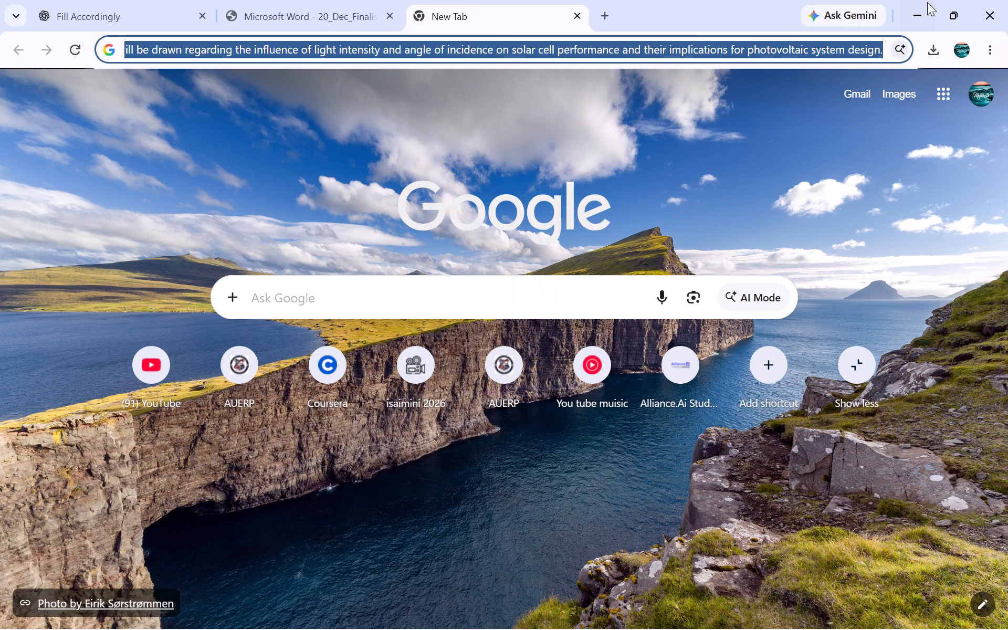
click(922, 3)
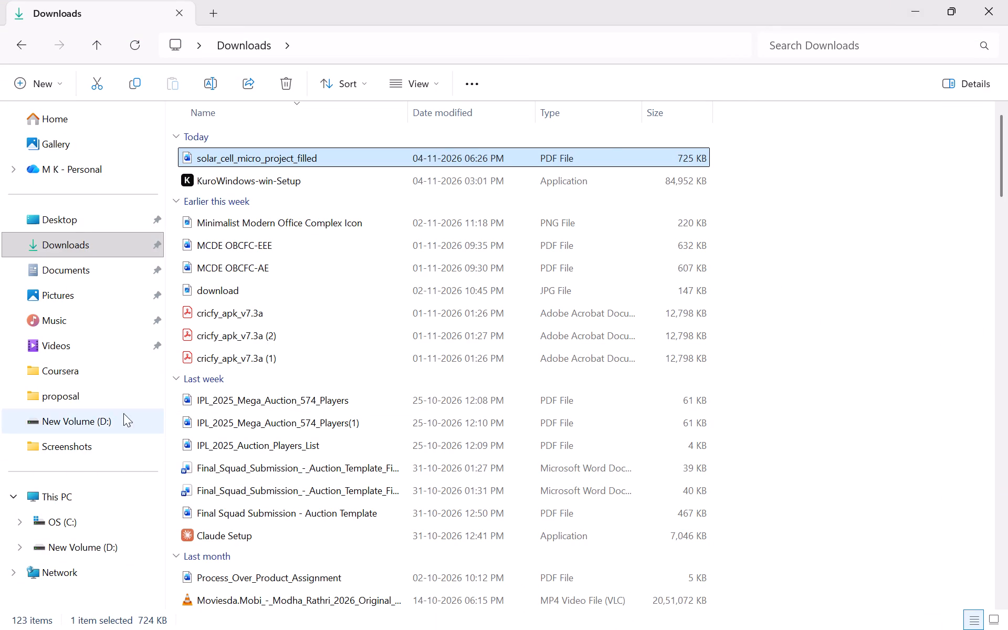
double_click(100, 387)
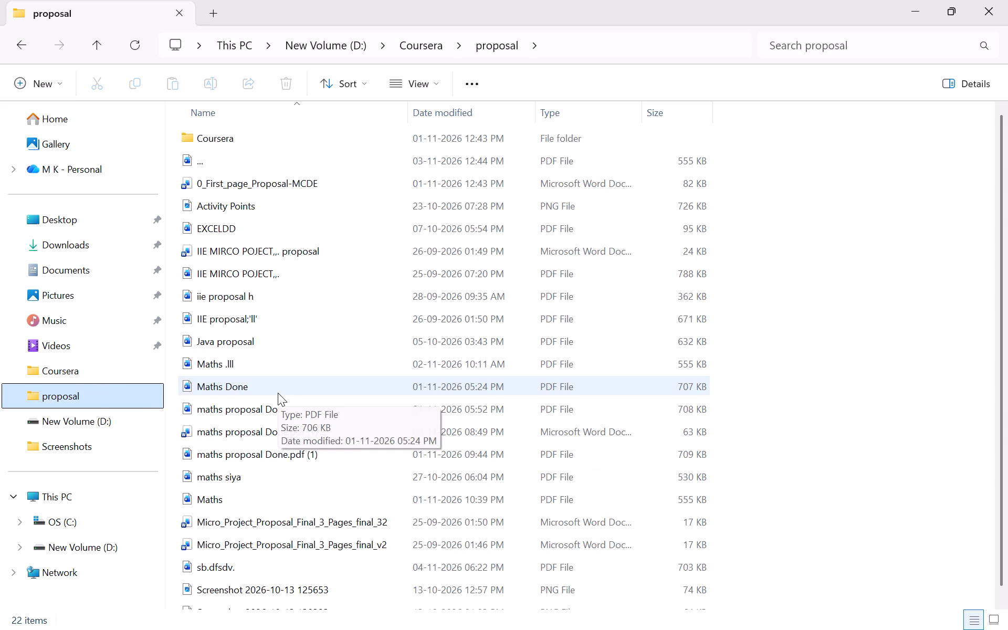
double_click(249, 430)
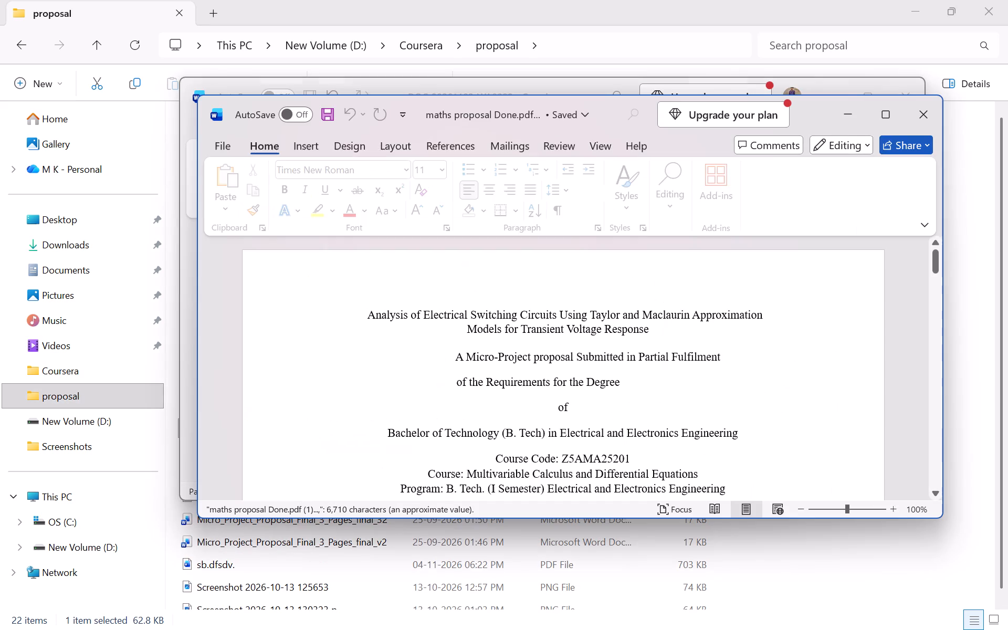
Copy the first student's registration number from the student table in the maths proposal.
scroll(759, 278, down, 2)
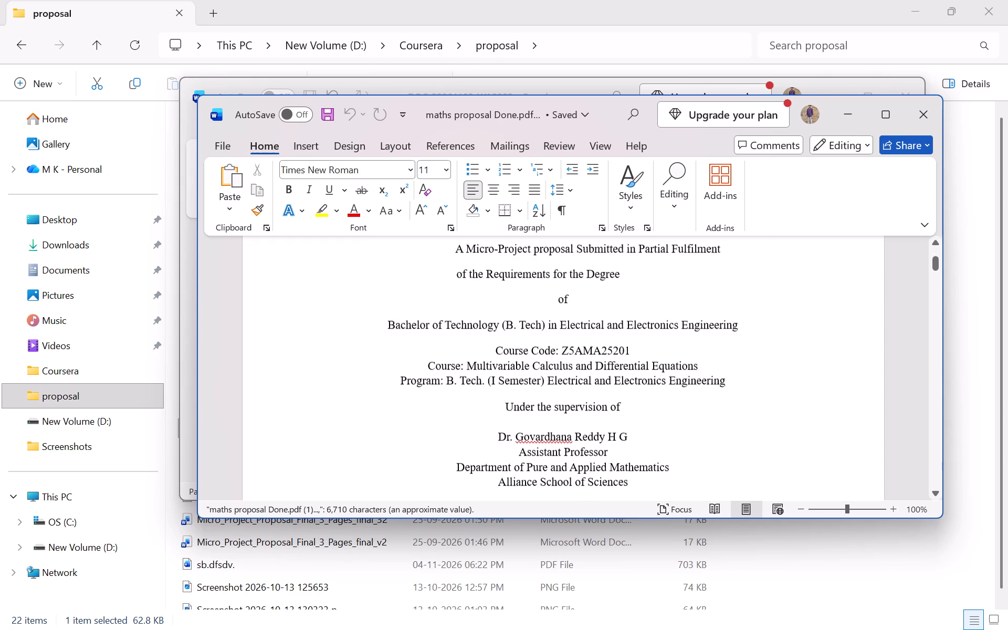
scroll(759, 278, down, 3)
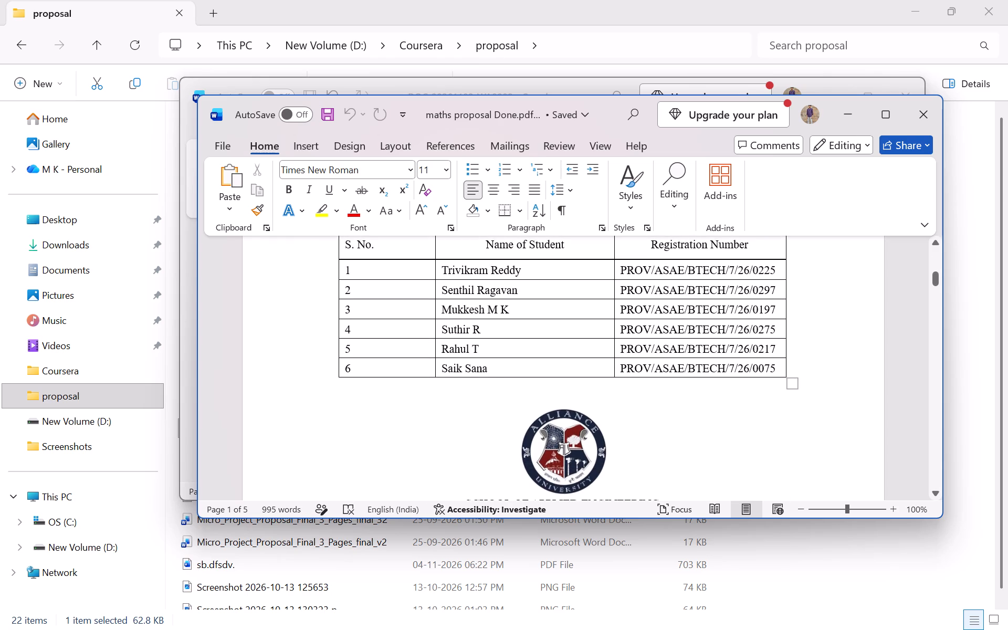
drag(777, 269, 728, 275)
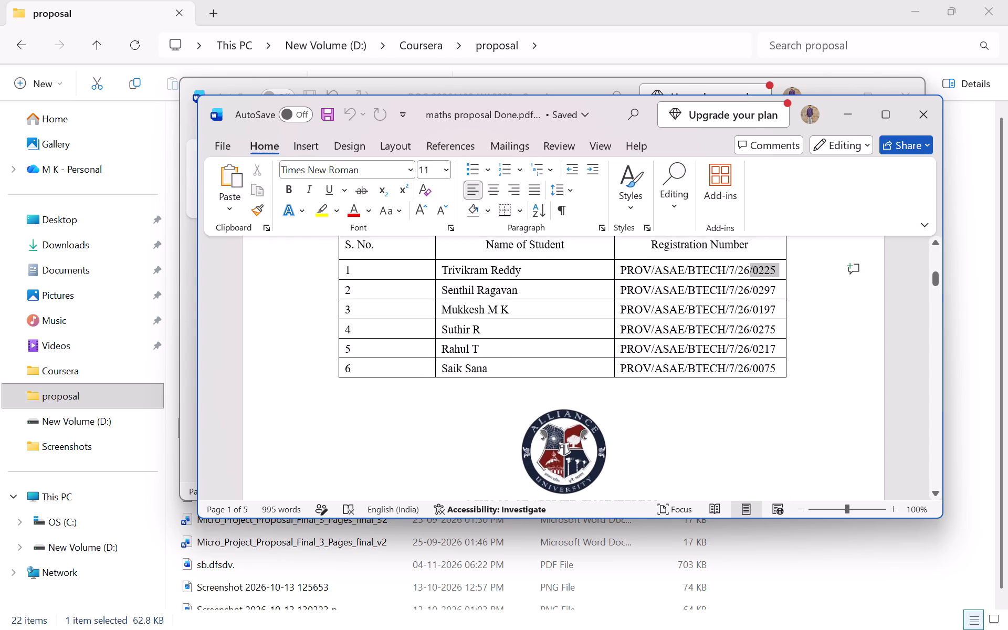
drag(728, 275, 627, 272)
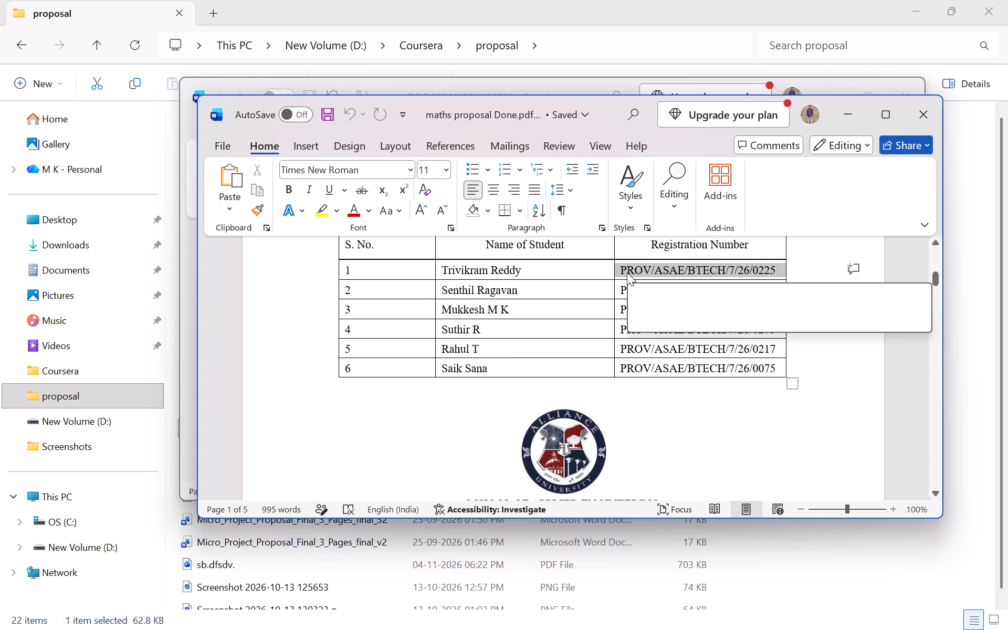
key(ctrl+c)
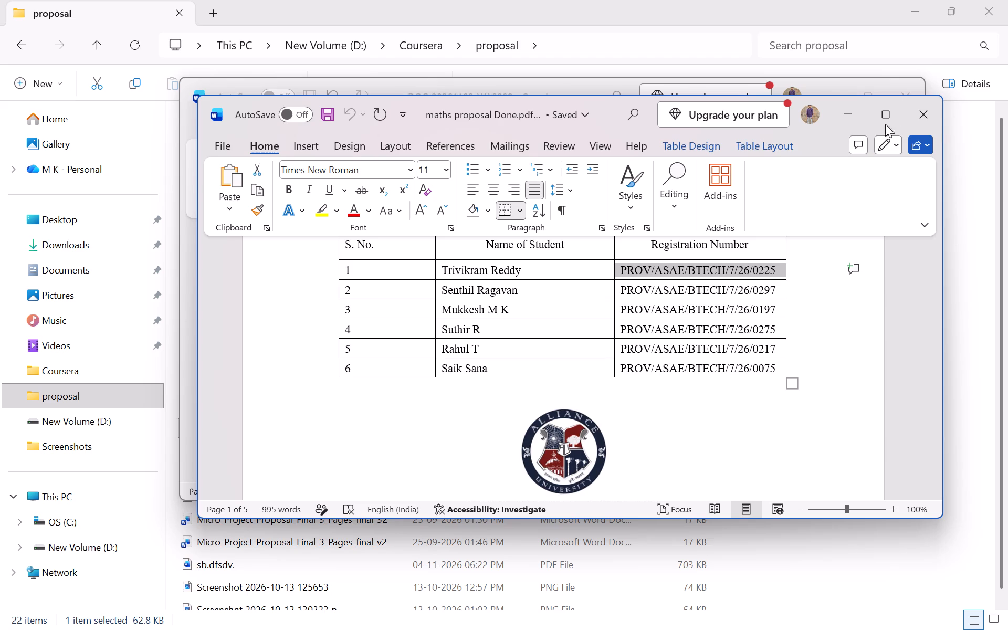
Minimize the open windows and switch back to the solar cell micro-project report.
click(857, 111)
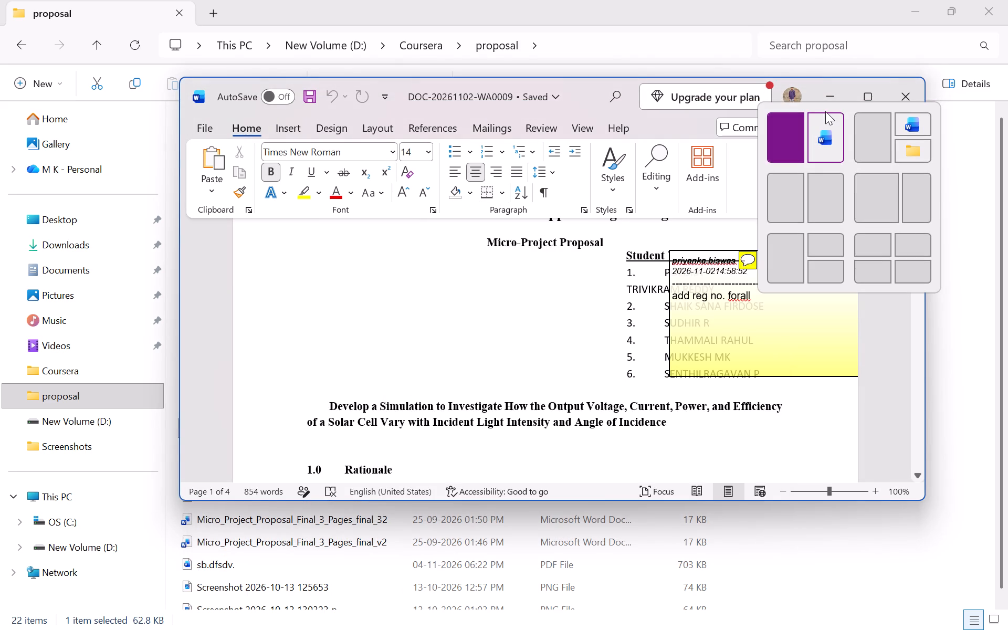
click(828, 101)
click(828, 97)
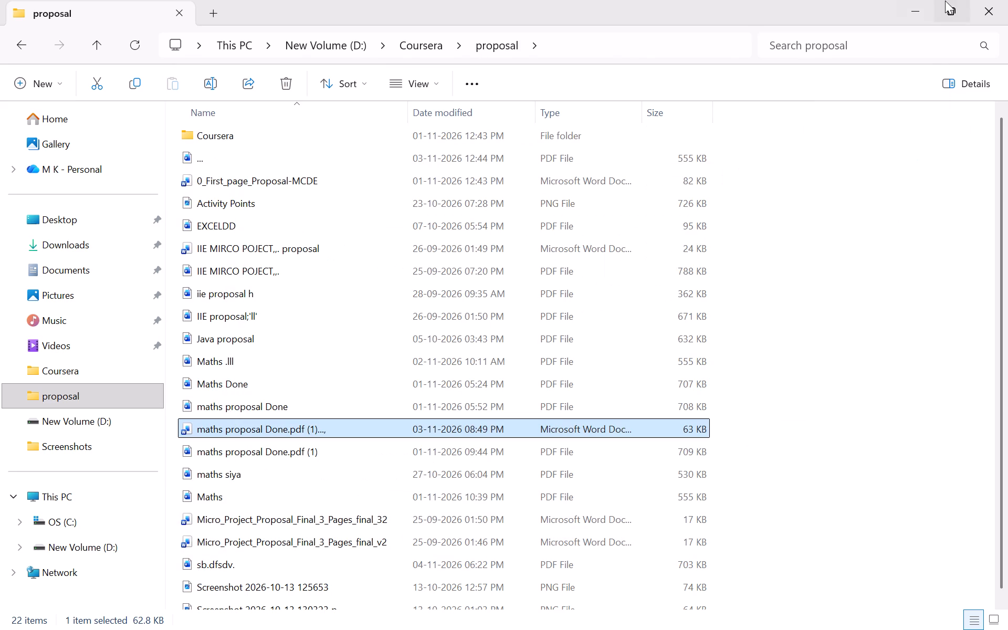
click(915, 1)
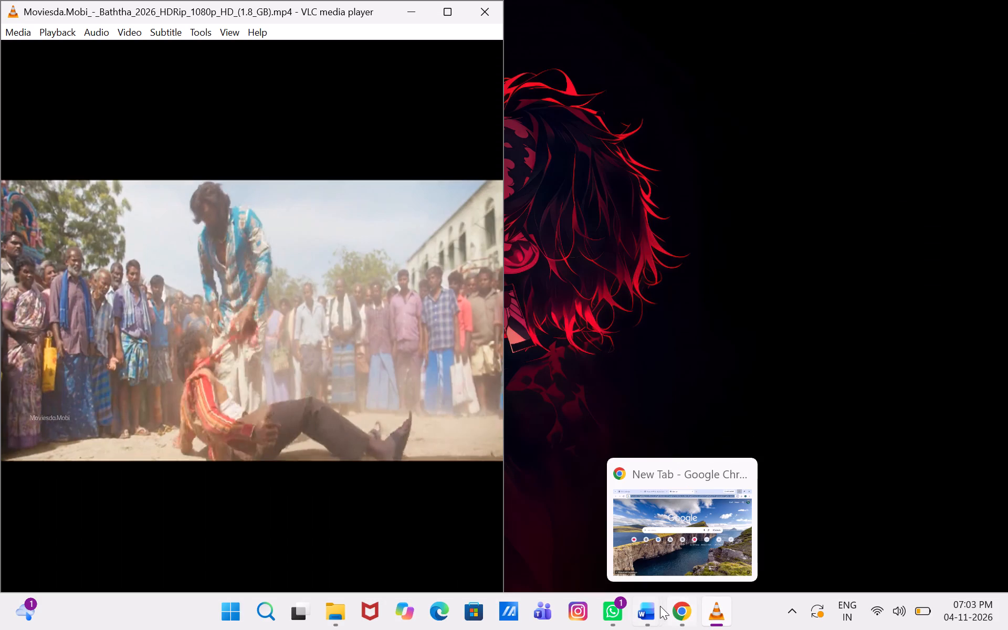
click(516, 542)
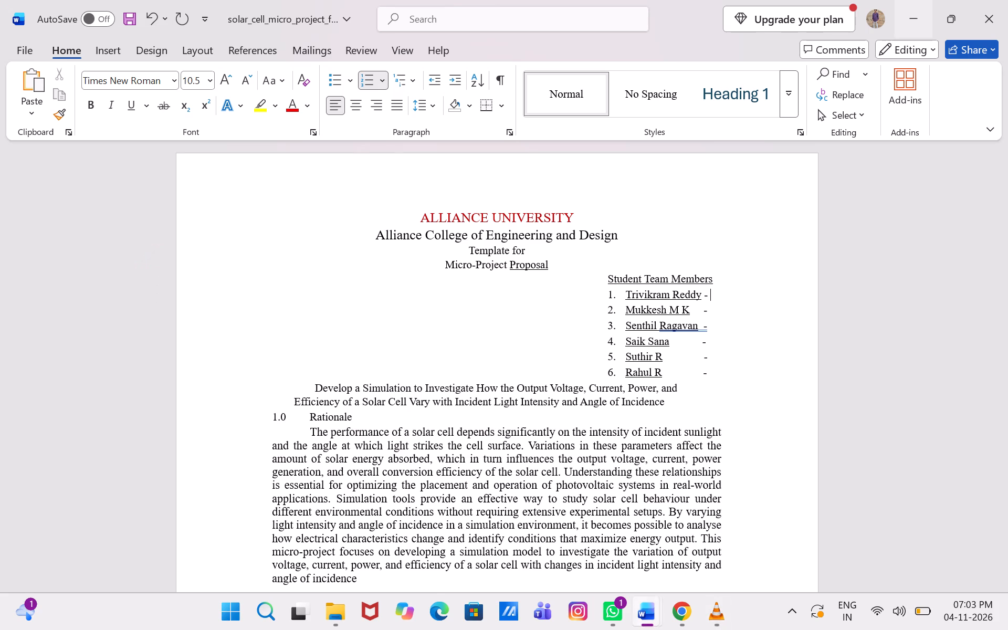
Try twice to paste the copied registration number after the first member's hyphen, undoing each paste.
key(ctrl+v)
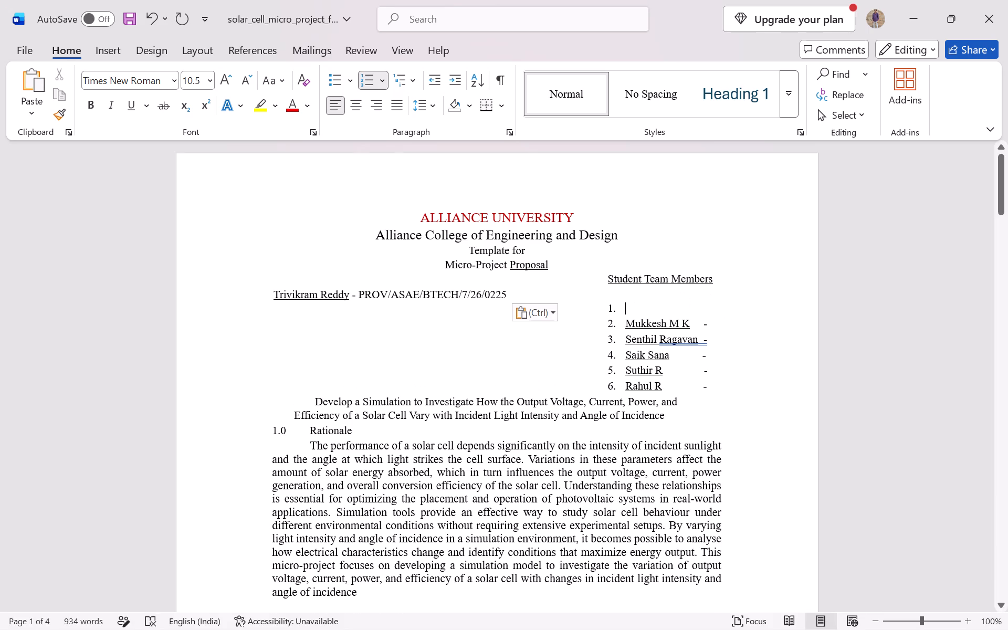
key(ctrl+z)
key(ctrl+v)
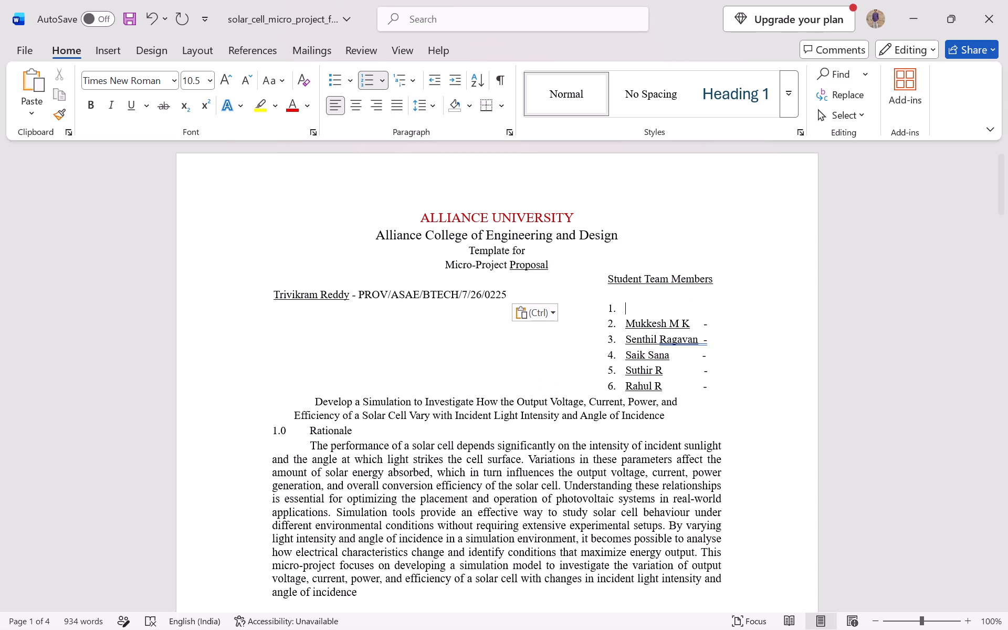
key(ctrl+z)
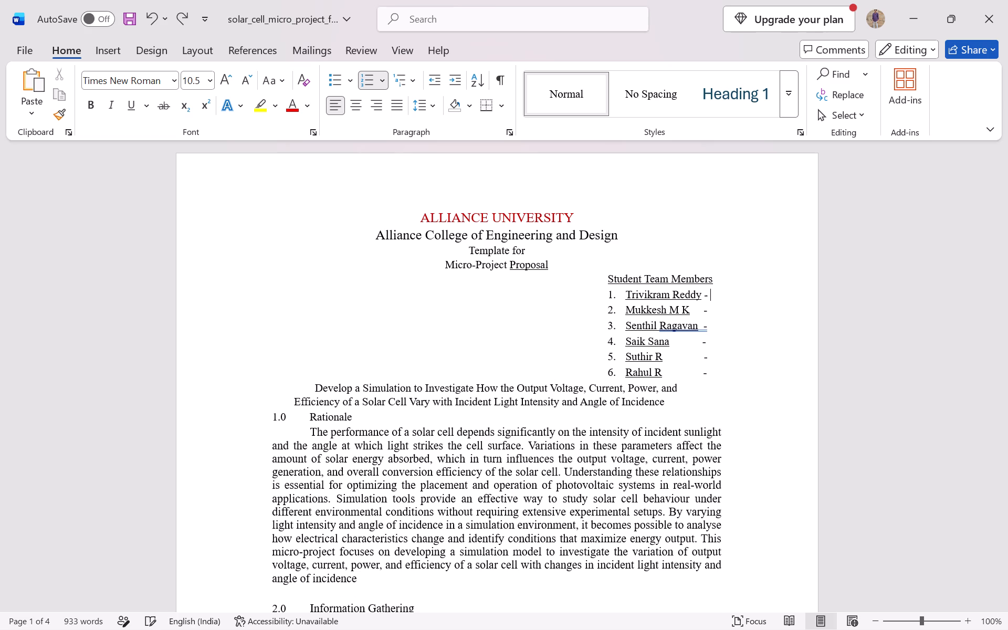
Delete the first member's hyphen and paste the copied registration number directly after the name.
key(BackSpace)
key(BackSpace)
key(ctrl+v)
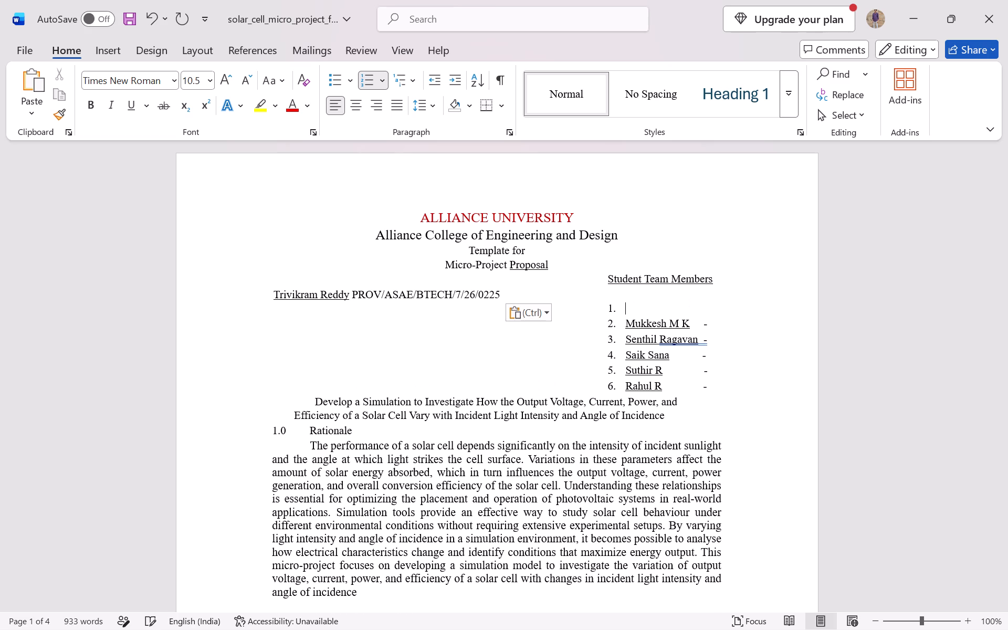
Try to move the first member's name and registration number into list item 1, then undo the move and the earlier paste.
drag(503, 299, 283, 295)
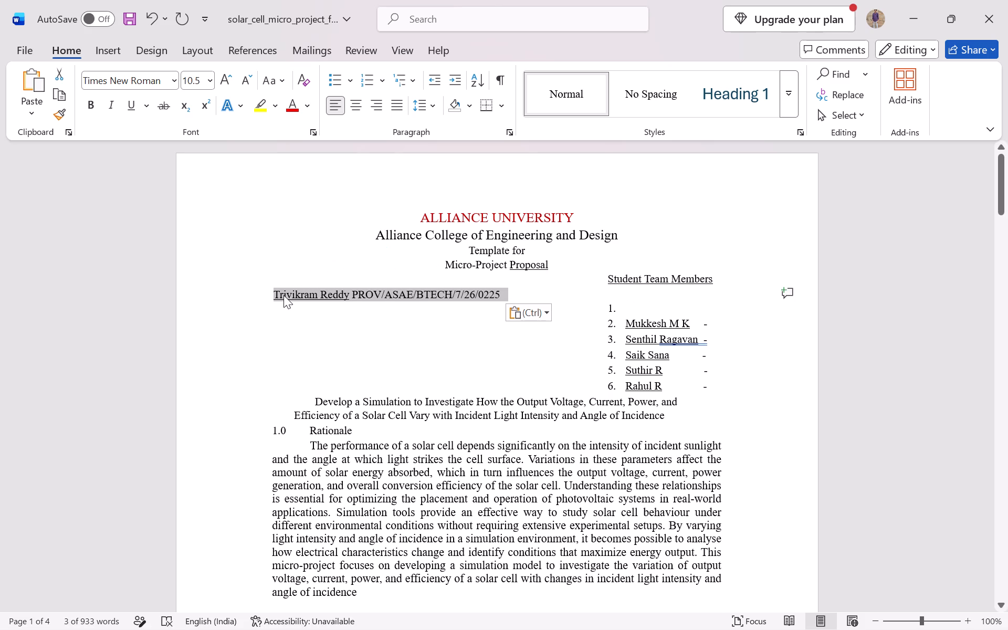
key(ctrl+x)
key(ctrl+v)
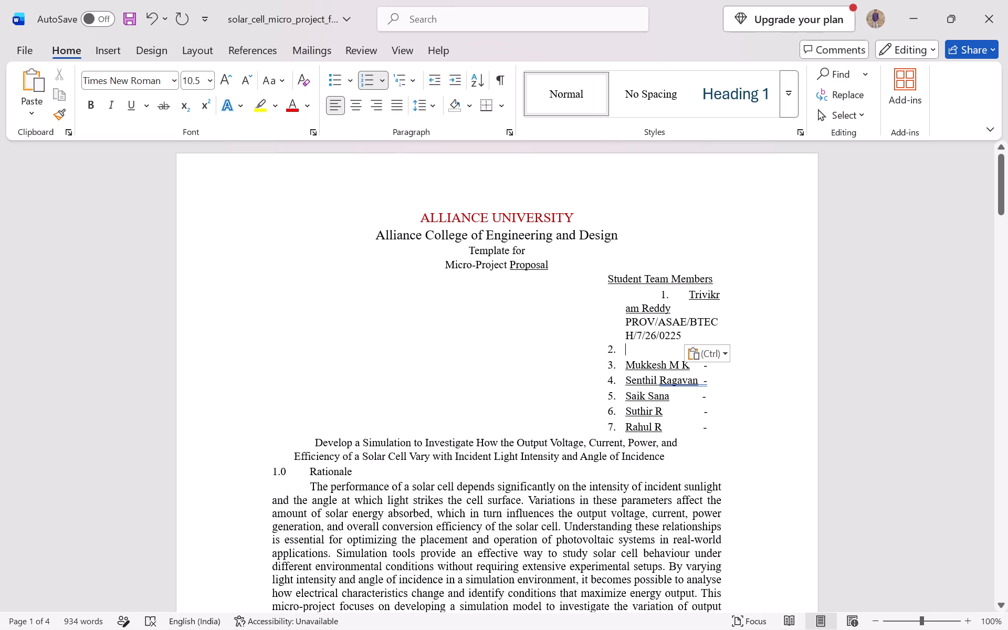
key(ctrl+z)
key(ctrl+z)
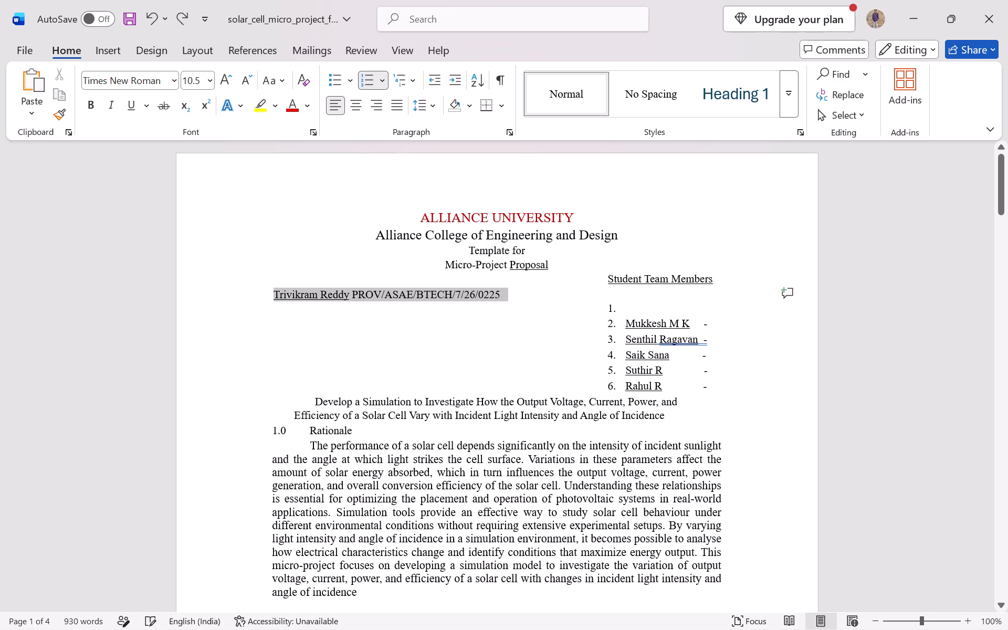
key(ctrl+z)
Delete the trailing hyphens after the sixth and fifth names in the Student Team Members list.
click(722, 375)
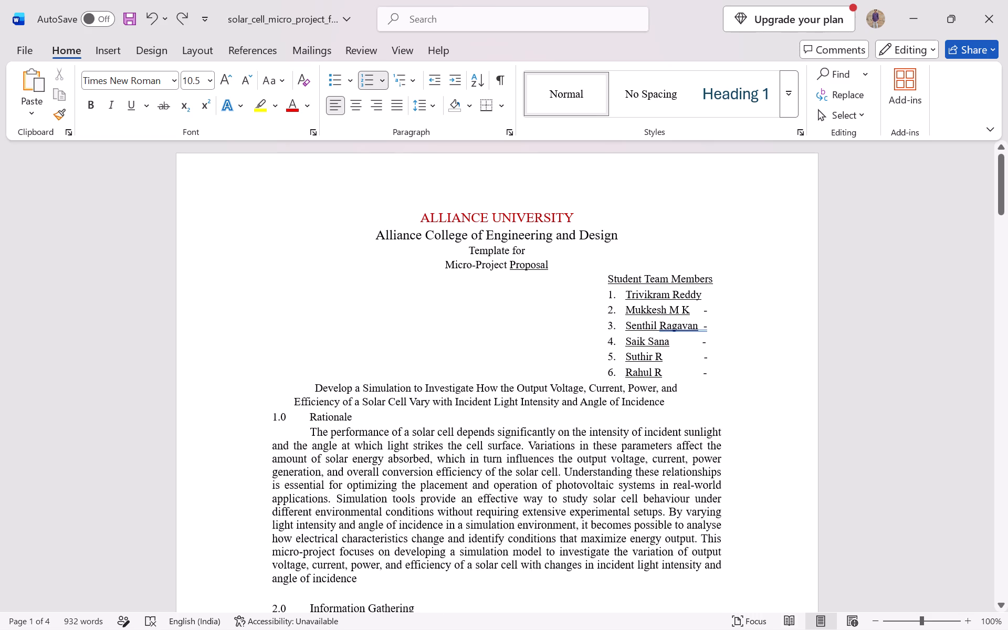
key(BackSpace)
key(BackSpace)
key(BackSpace)
key(BackSpace)
key(BackSpace)
key(BackSpace)
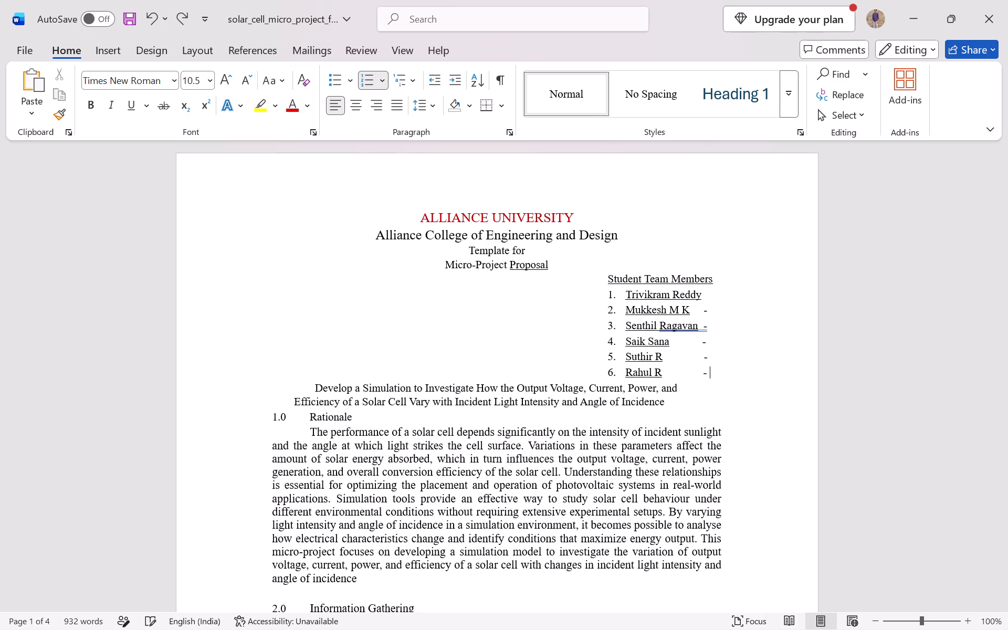
key(BackSpace)
key(Up)
key(Right)
key(BackSpace)
Delete the trailing hyphens after the fourth, third and second names in the Student Team Members list.
key(Up)
key(BackSpace)
key(Right)
key(BackSpace)
key(Up)
key(Right)
key(Right)
key(BackSpace)
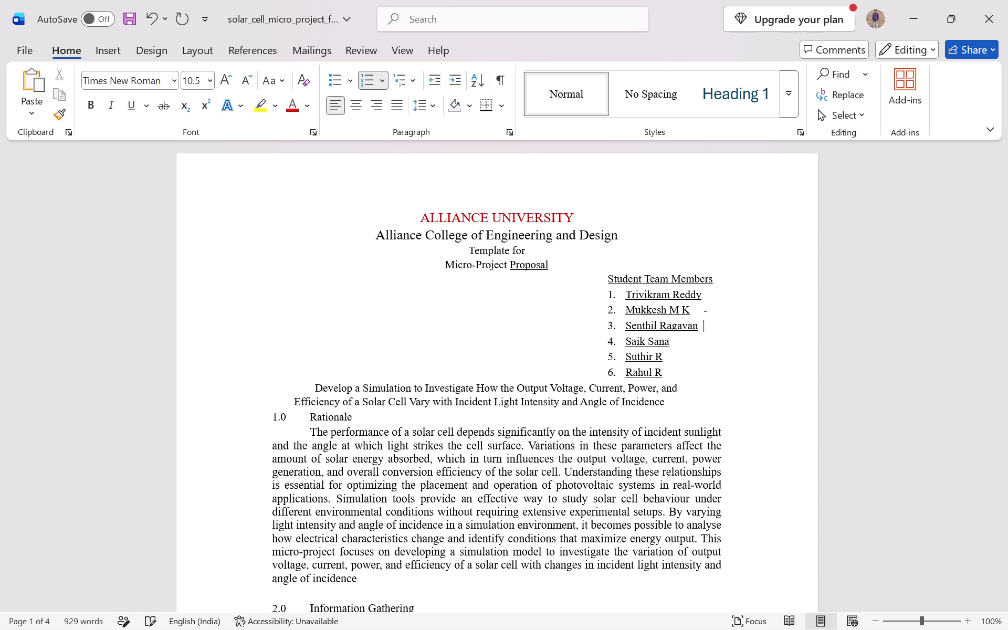
key(Up)
key(Right)
key(BackSpace)
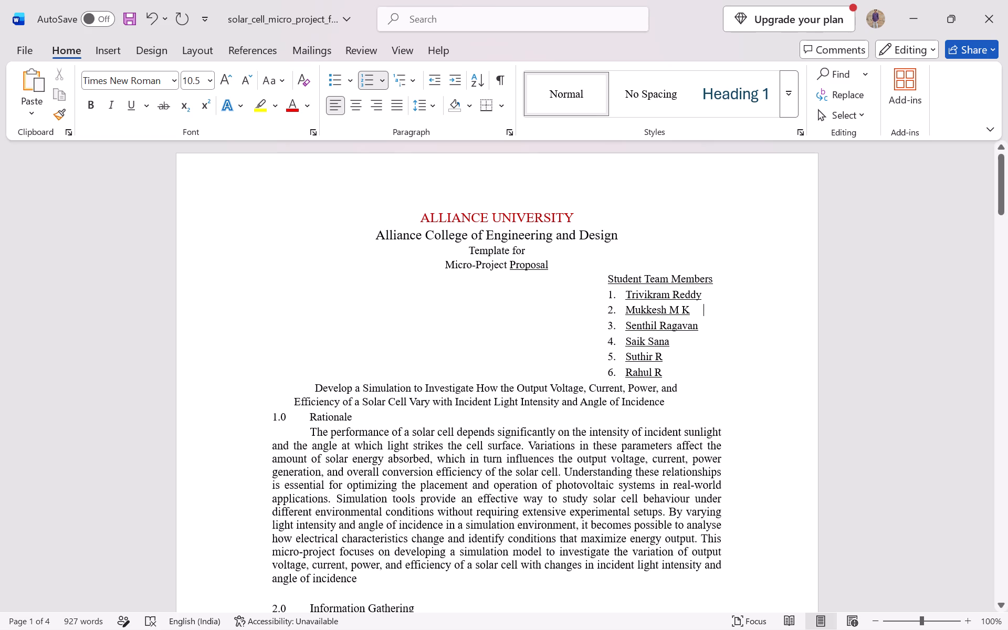
Switch to the reviewer's commented document DOC-20261102-WA0009 and read the comments on the Tentative Action Plan table.
scroll(700, 441, up, 2)
click(931, 22)
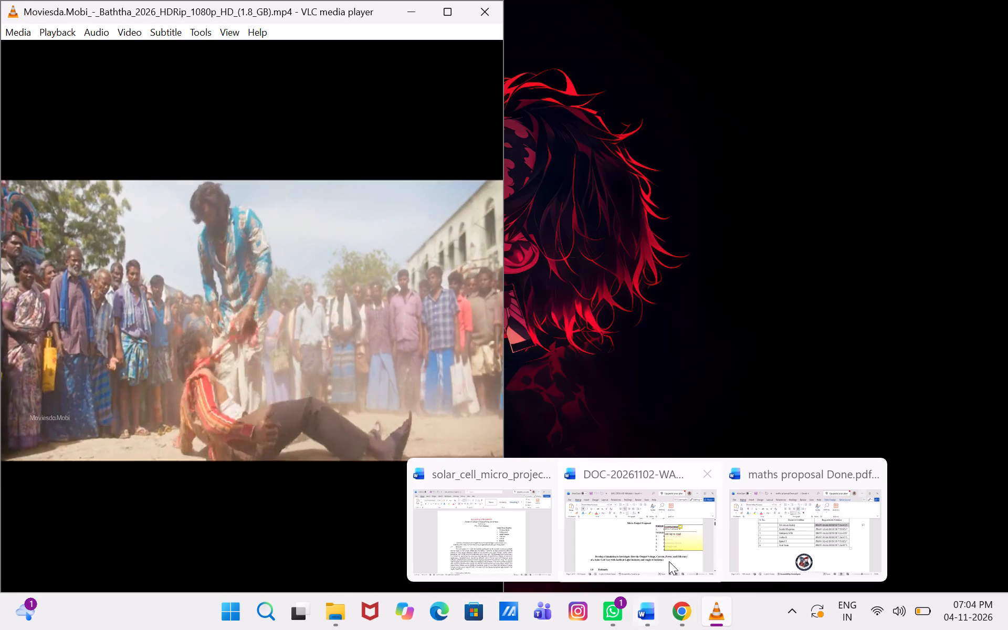
click(664, 546)
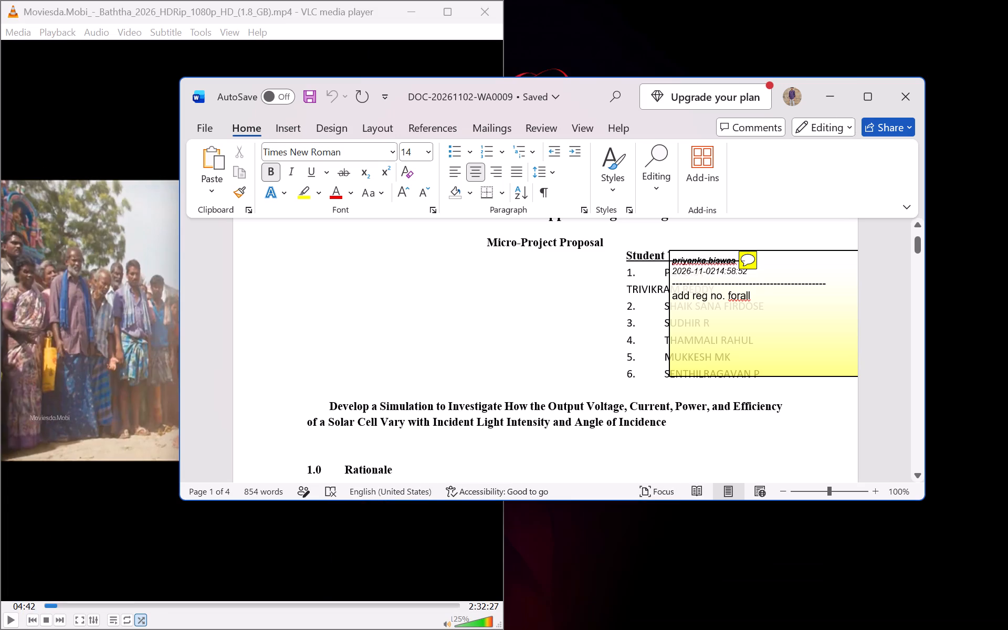
scroll(628, 455, down, 7)
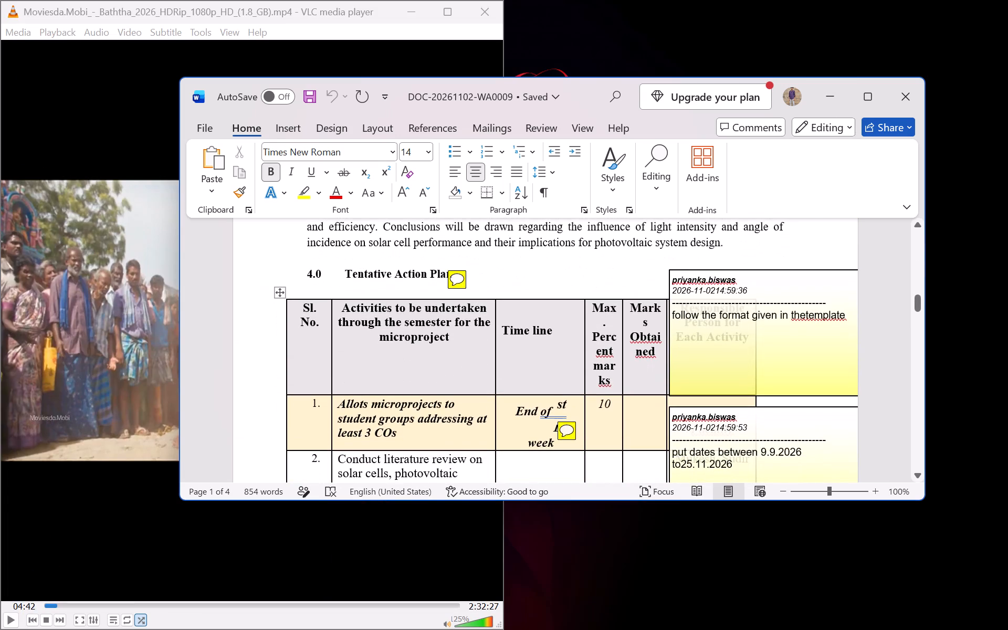
scroll(628, 455, left, 1)
scroll(628, 455, down, 1)
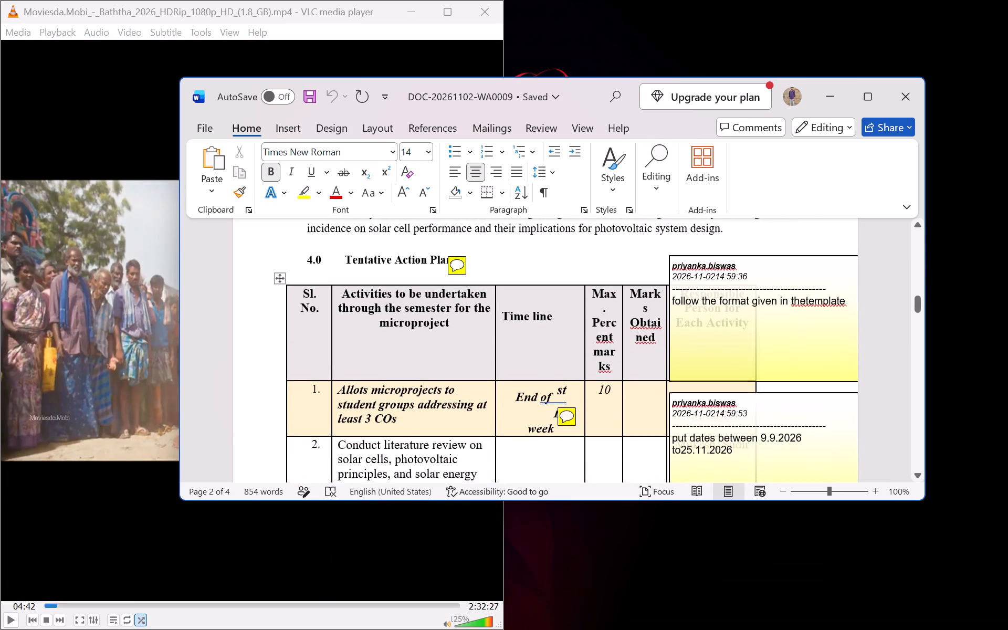
scroll(628, 455, down, 2)
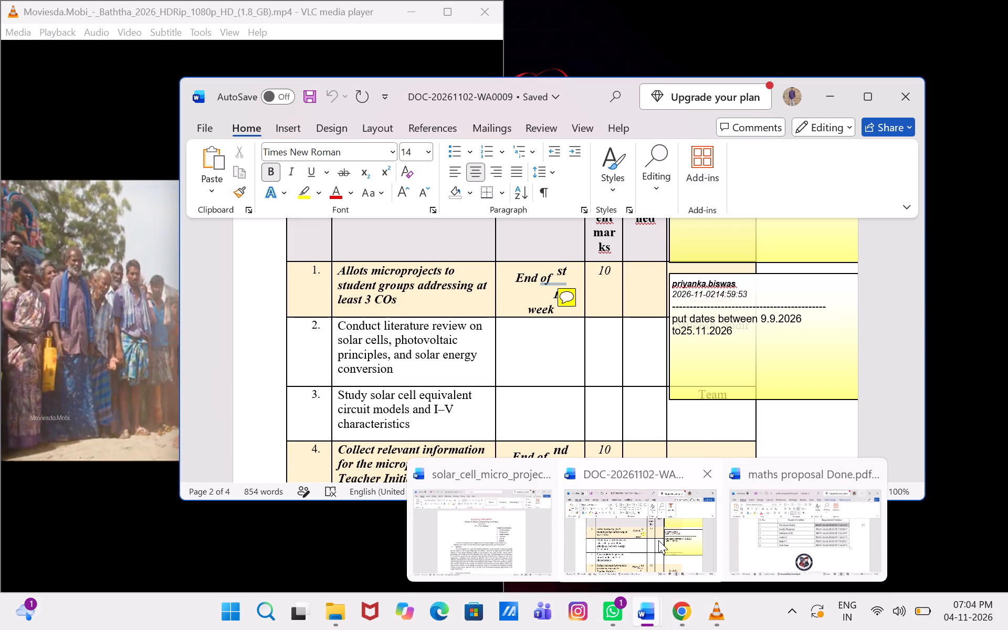
Switch back to the solar cell report and enter 9/9/2026 as activity 2's start date in the Proposed Action Plan table.
click(524, 535)
scroll(524, 535, down, 3)
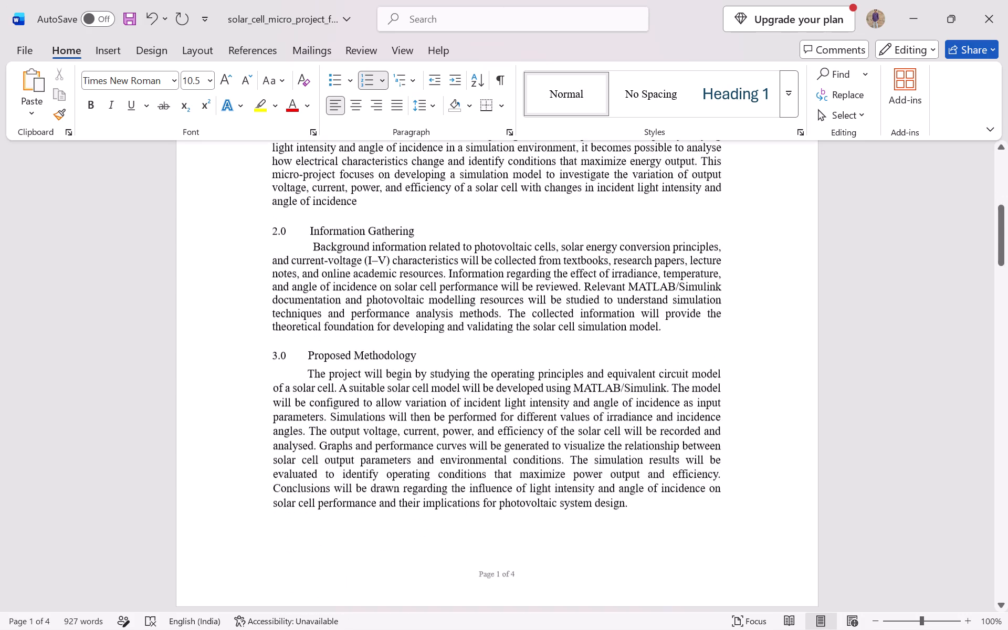
scroll(524, 535, down, 3)
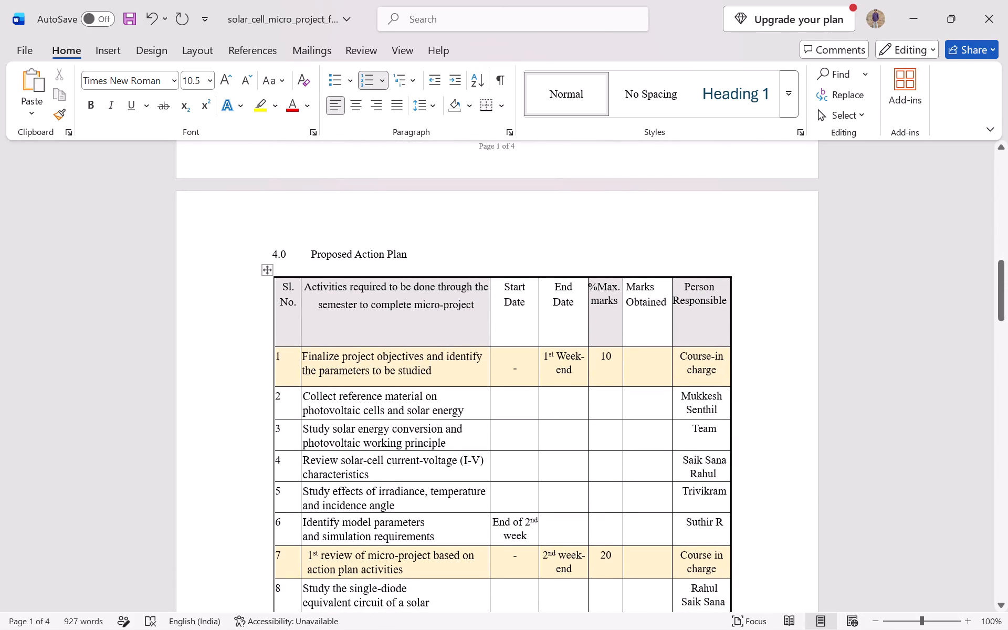
click(511, 392)
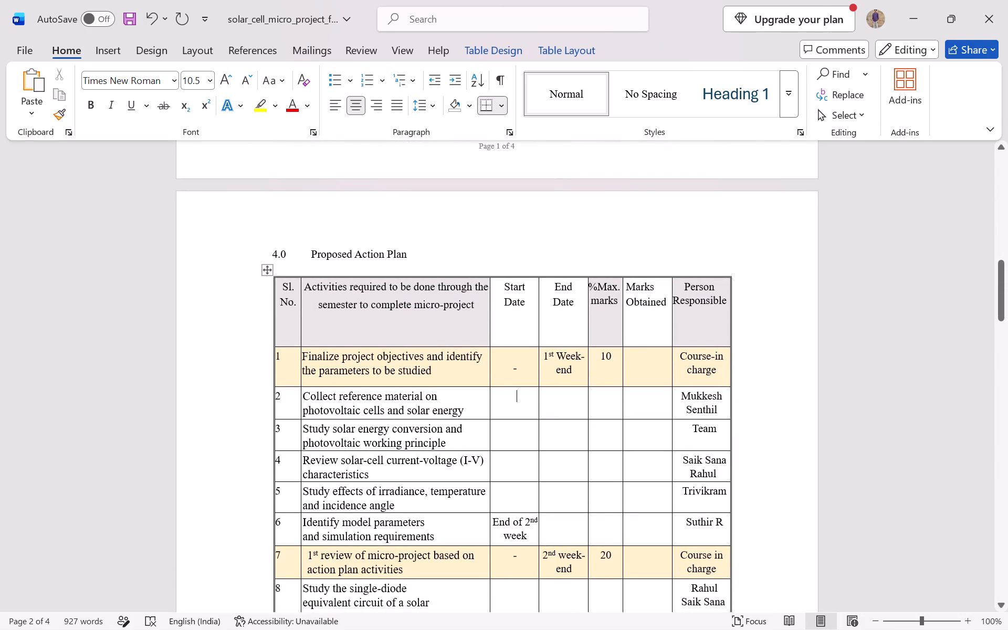
text(9/9/)
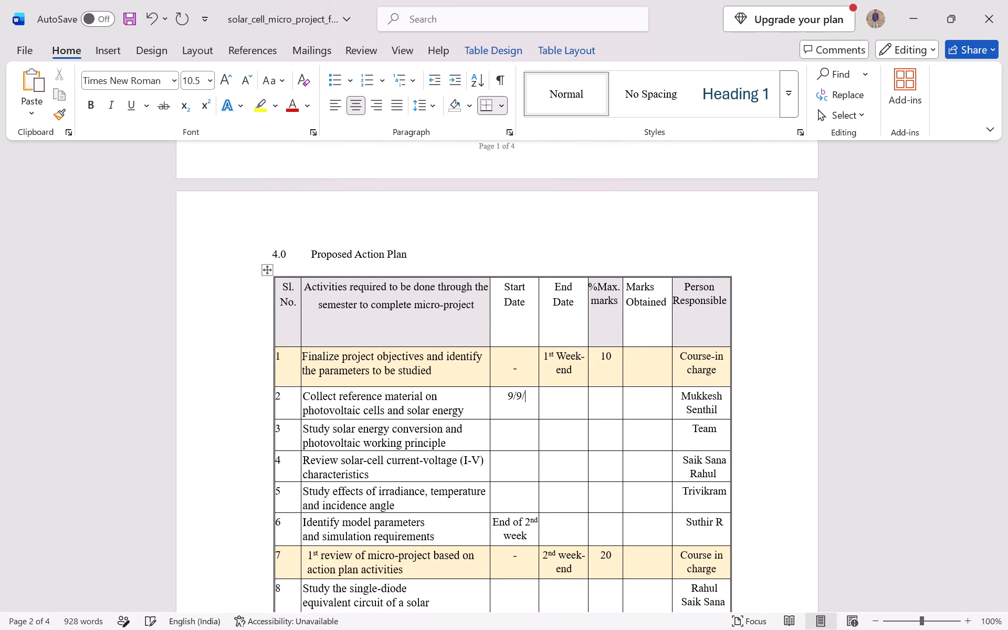
text(202)
key(6)
Enter 10/9/2026 as the end date of activity 2, correcting the mistyped year.
key(Right)
key(Right)
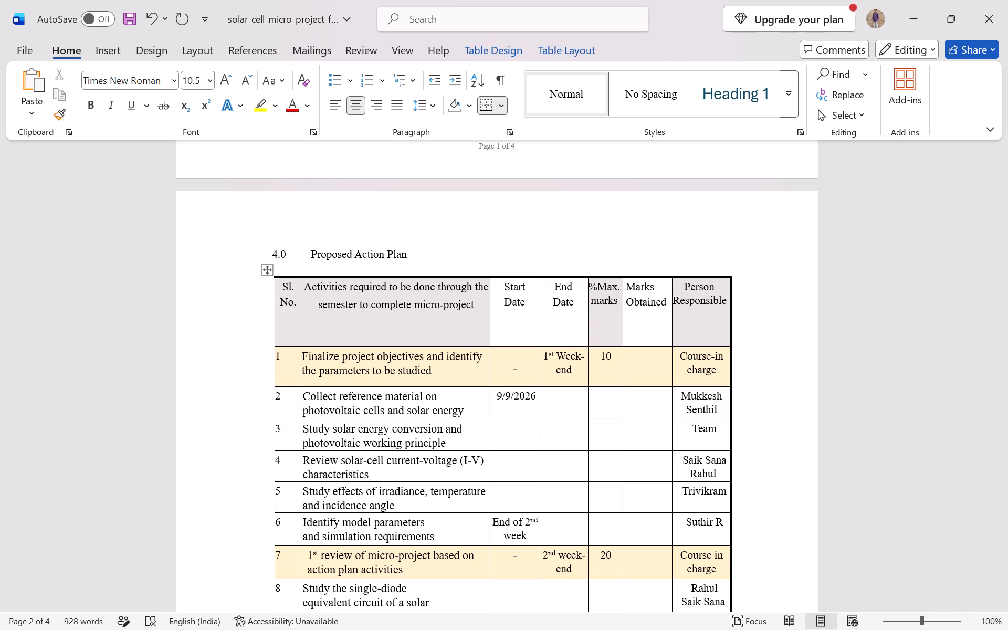
text(10/)
key(9)
text(/1016)
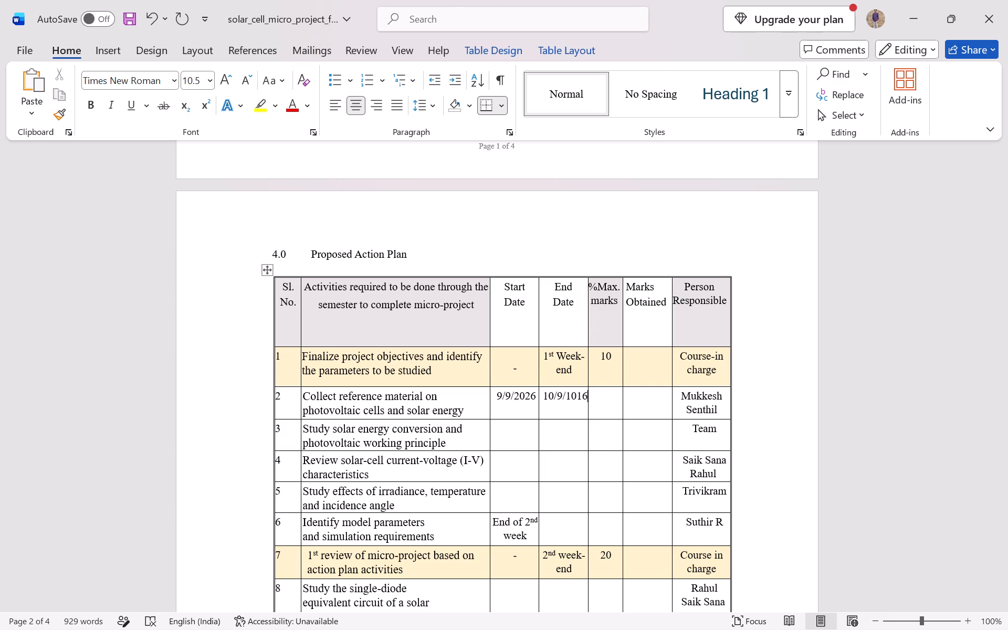
key(BackSpace)
key(BackSpace)
key(BackSpace)
key(BackSpace)
text(2026)
Enter 11/9/2026 as the start date of activity 3.
key(Down)
key(Left)
key(Left)
key(Left)
text(11)
key(slash)
text(9/)
text(202)
key(6)
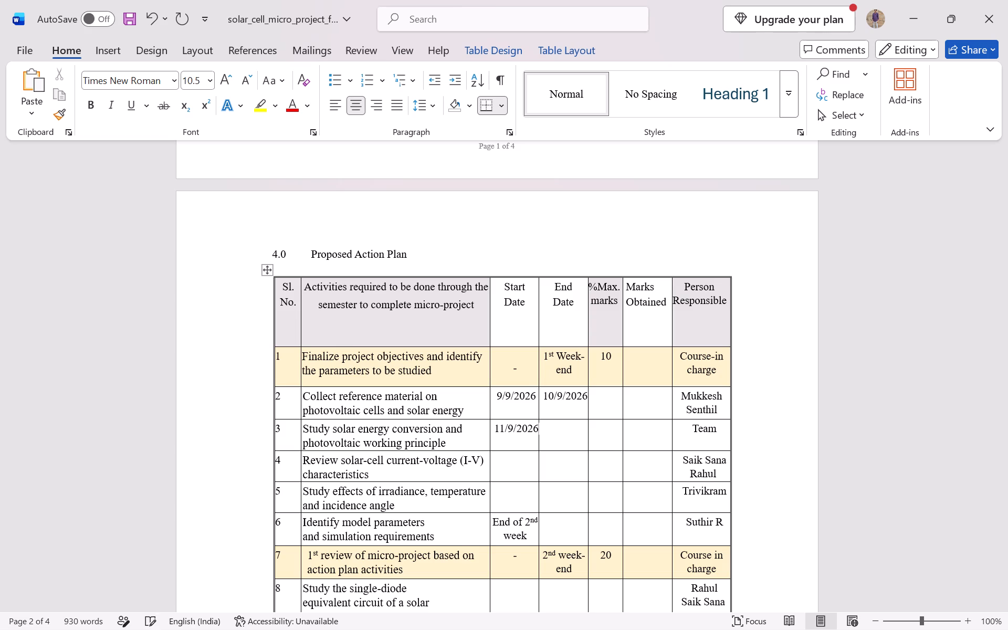
Remove the indent in front of activity 3's start date and undo the extra alignment change.
key(Right)
key(Right)
key(Left)
key(Left)
key(Left)
key(Left)
key(Left)
key(Left)
key(Left)
key(Left)
key(Left)
key(Left)
key(Left)
key(Left)
key(Right)
key(BackSpace)
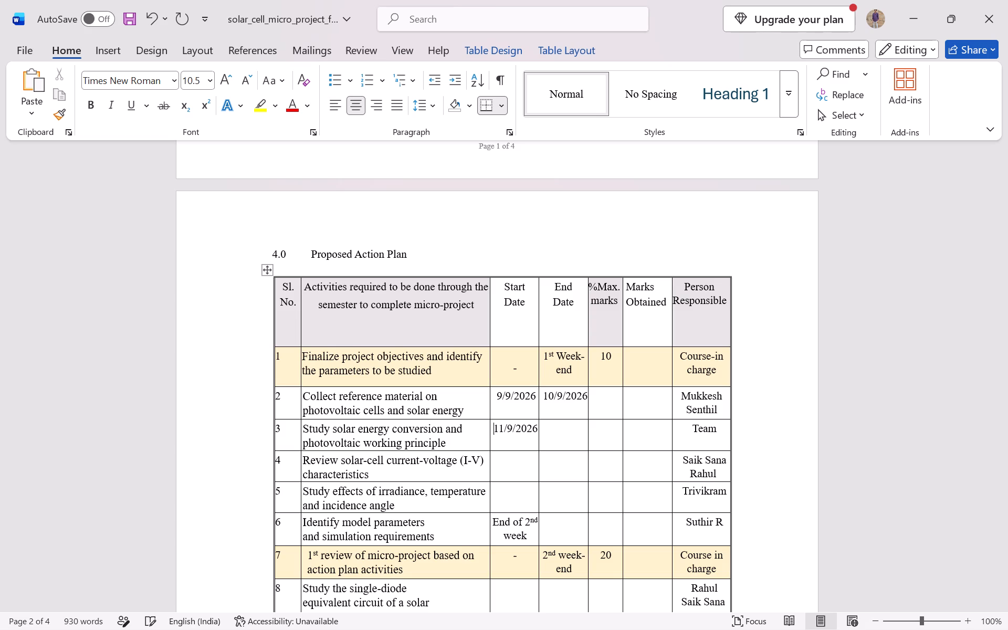
key(BackSpace)
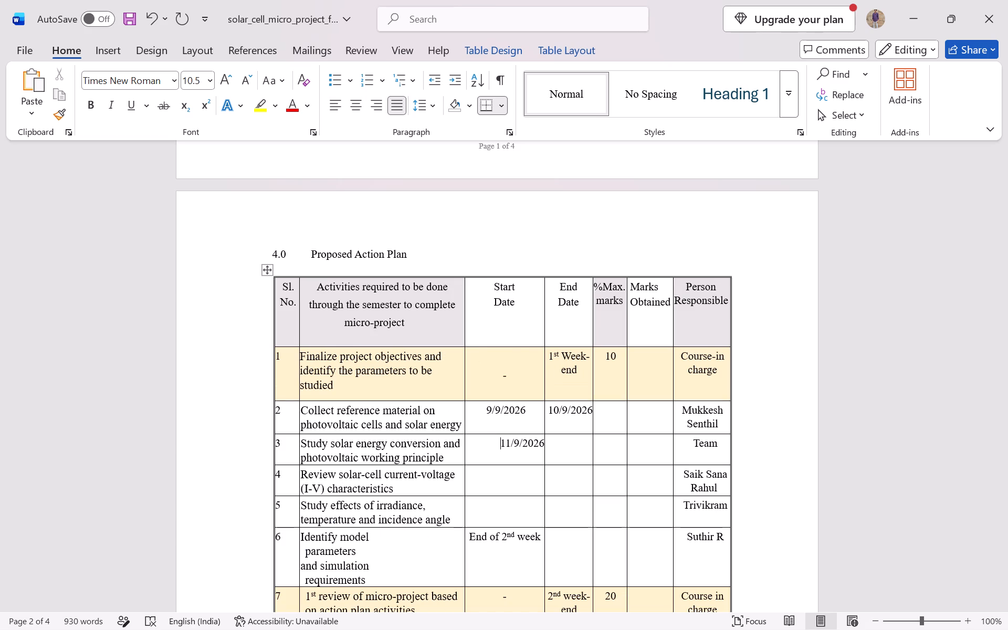
key(ctrl+z)
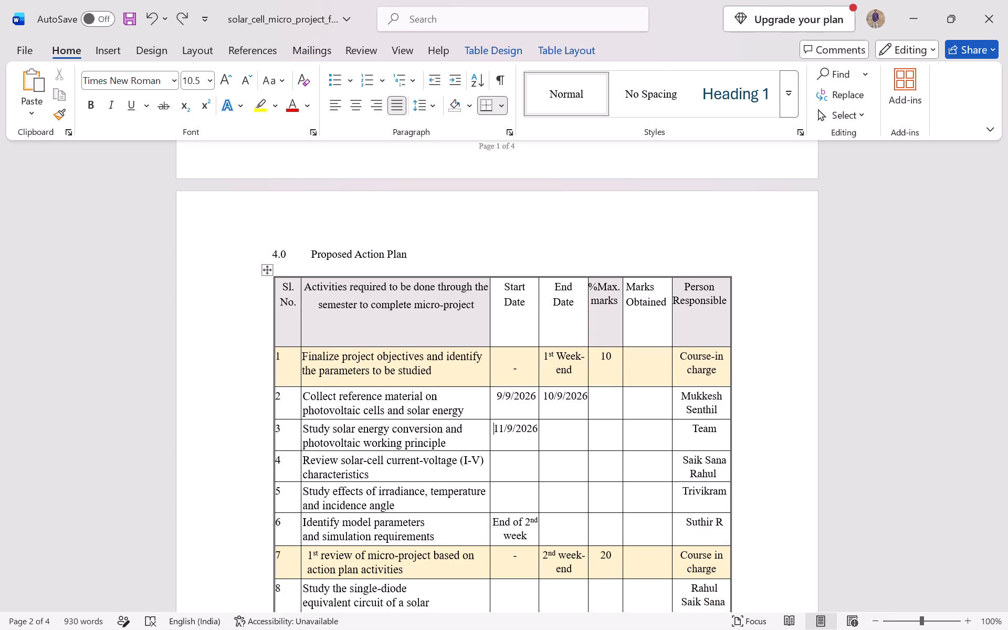
Enter 12/9/2026 as the end date of activity 3.
key(Right)
key(Right)
key(Right)
key(Right)
key(Right)
key(Right)
key(Right)
key(Right)
key(Right)
key(Right)
key(Right)
text(12/9)
text(/2026)
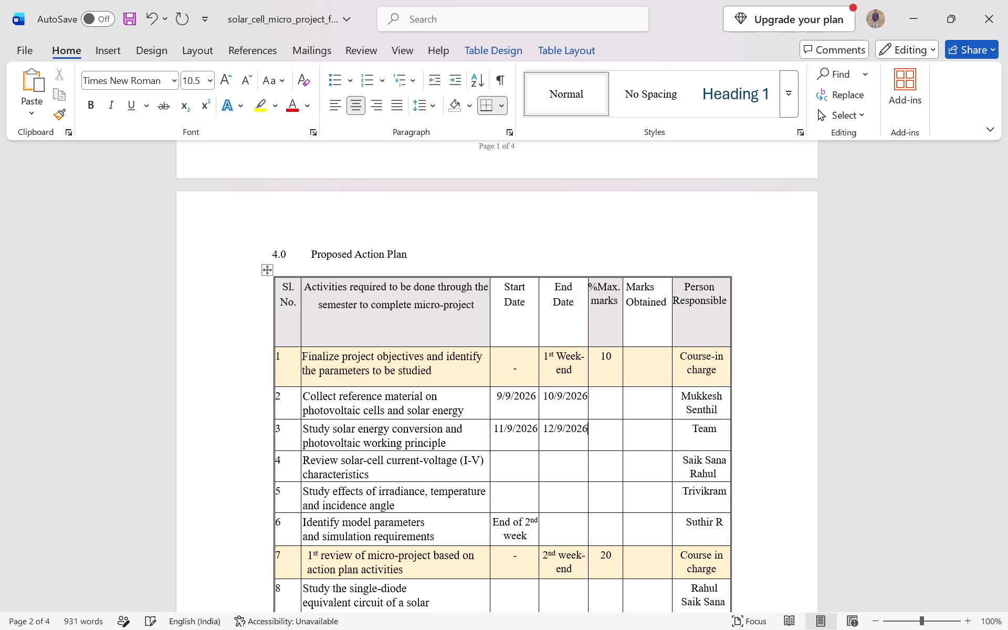
Enter 13/9/2026 as the start date of activity 4, adding the slash missed before the year.
key(Down)
key(Left)
key(Left)
key(Left)
text(13/92026)
key(Right)
key(Left)
key(Left)
key(Left)
key(Left)
key(Left)
key(slash)
Enter 14/9/2026 as the end date of activity 4.
key(Down)
key(Right)
key(Right)
key(Right)
key(Up)
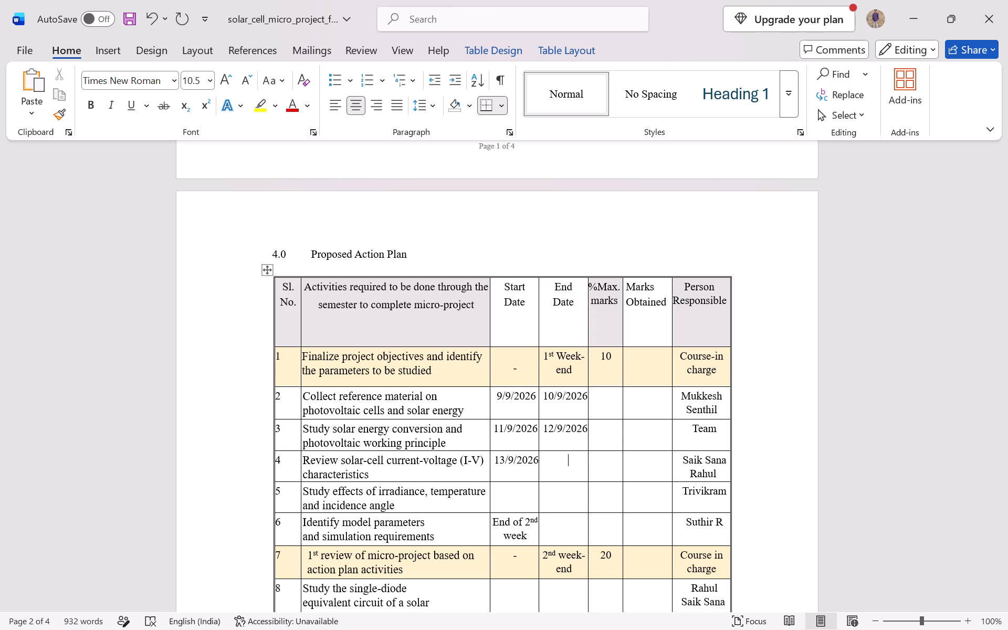
text(14/)
text(9/2026)
Remove the indent in front of activity 4's end date, keeping the date as 14/9/2026.
key(BackSpace)
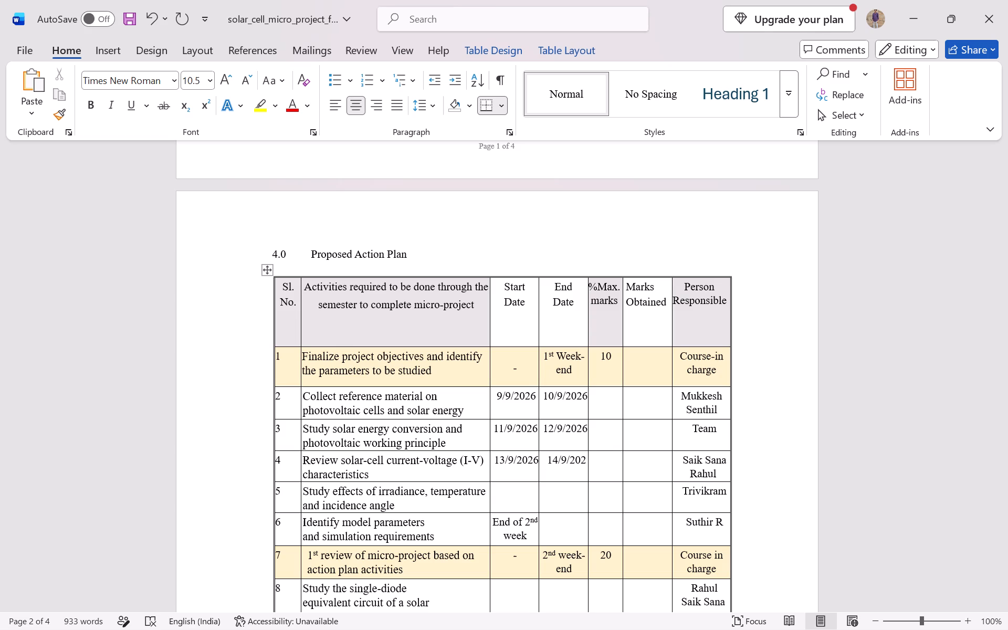
key(9)
key(BackSpace)
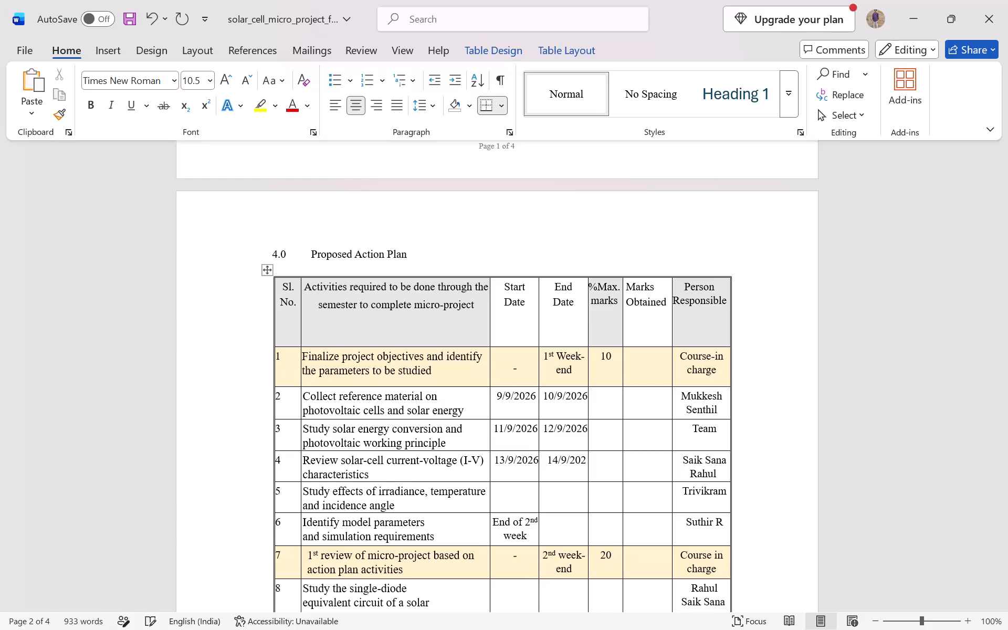
key(Left)
key(Left)
key(Left)
key(Left)
key(Left)
key(Left)
key(Left)
key(Left)
key(BackSpace)
key(Right)
key(Right)
key(Right)
key(Right)
key(Right)
key(Right)
key(Right)
key(Right)
key(6)
Enter 15/9/2026 as the start date of activity 5.
key(Down)
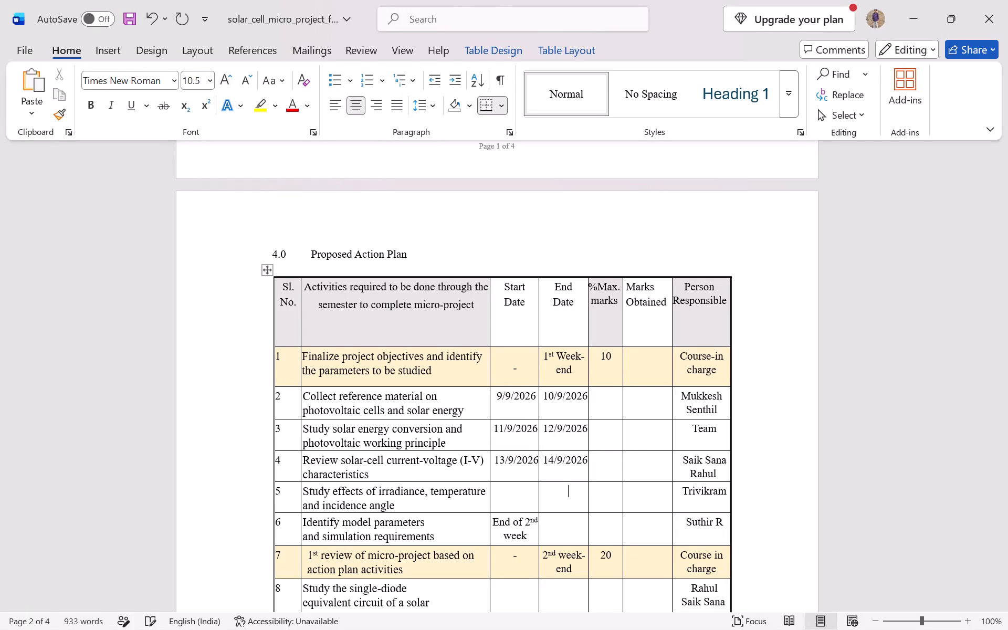
key(Left)
key(Left)
key(Left)
text(15)
key(slash)
text(9/)
text(2026)
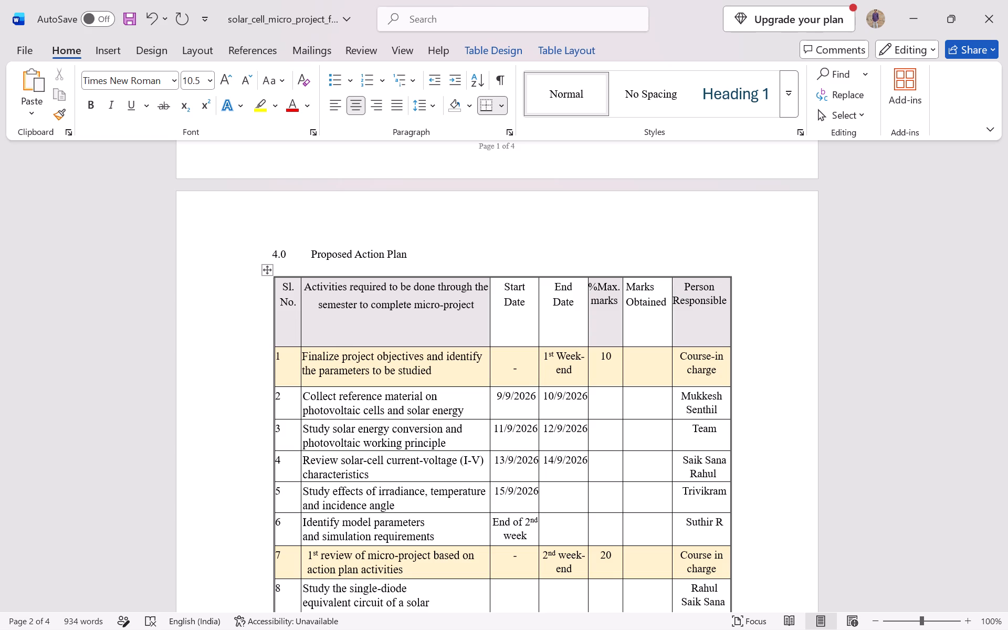
Enter 16/9/2026 as the end date of activity 5.
key(Right)
key(Right)
text(16)
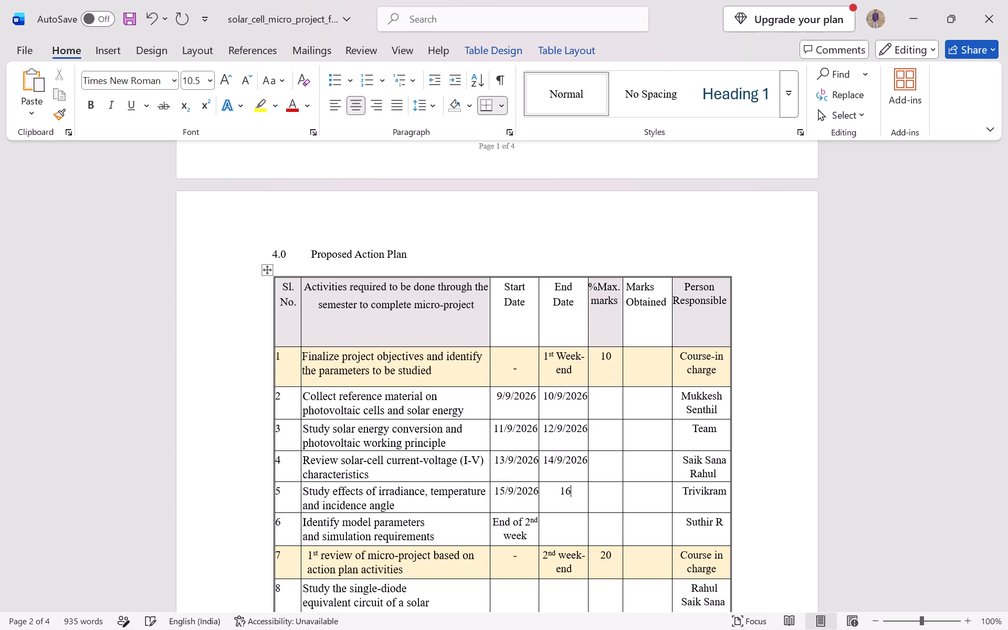
key(slash)
key(9)
text(/2026)
Enter 17/9/2026 as the end date of activity 6.
key(Down)
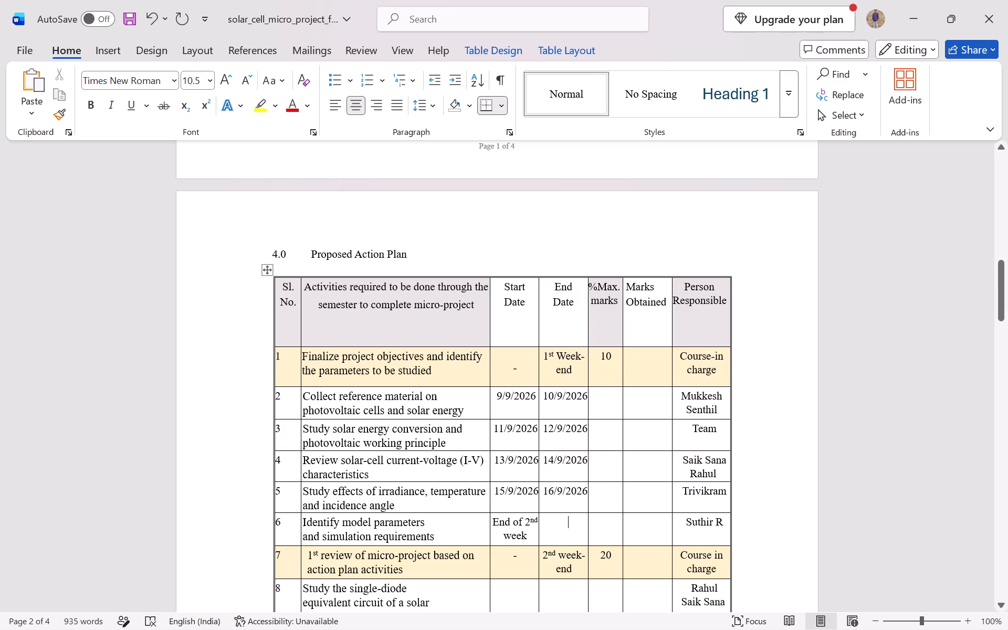
key(1)
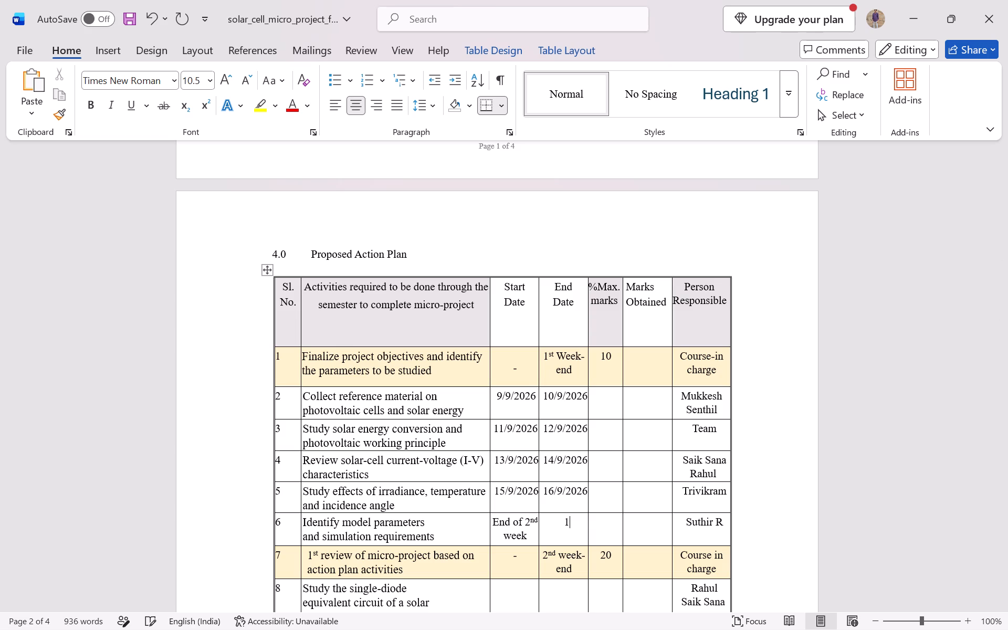
text(7/)
text(9/)
text(2026)
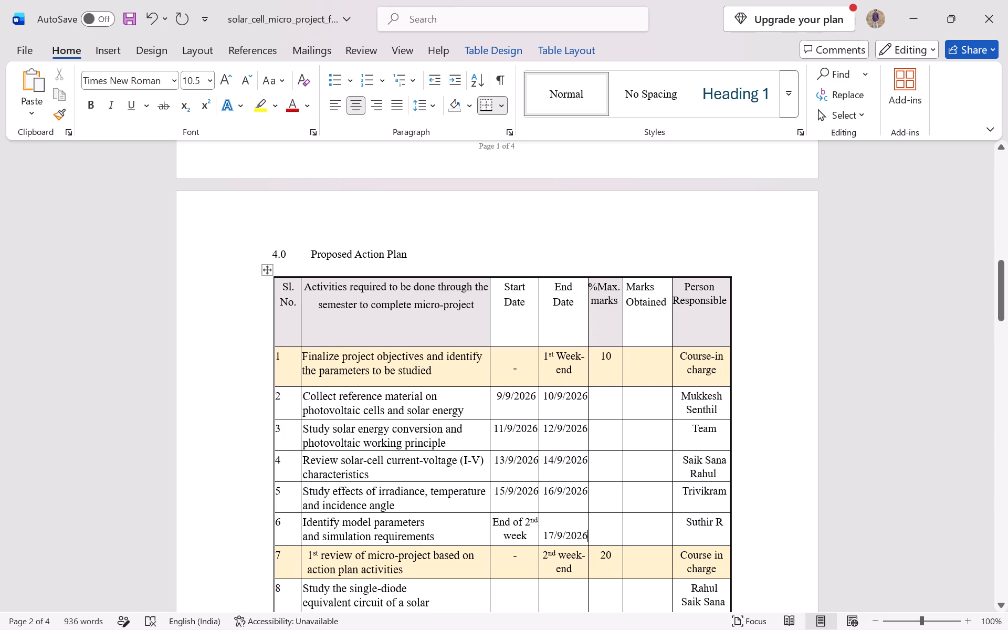
Remove the indent in front of activity 6's end date, keeping the date as 17/9/2026.
key(Left)
key(BackSpace)
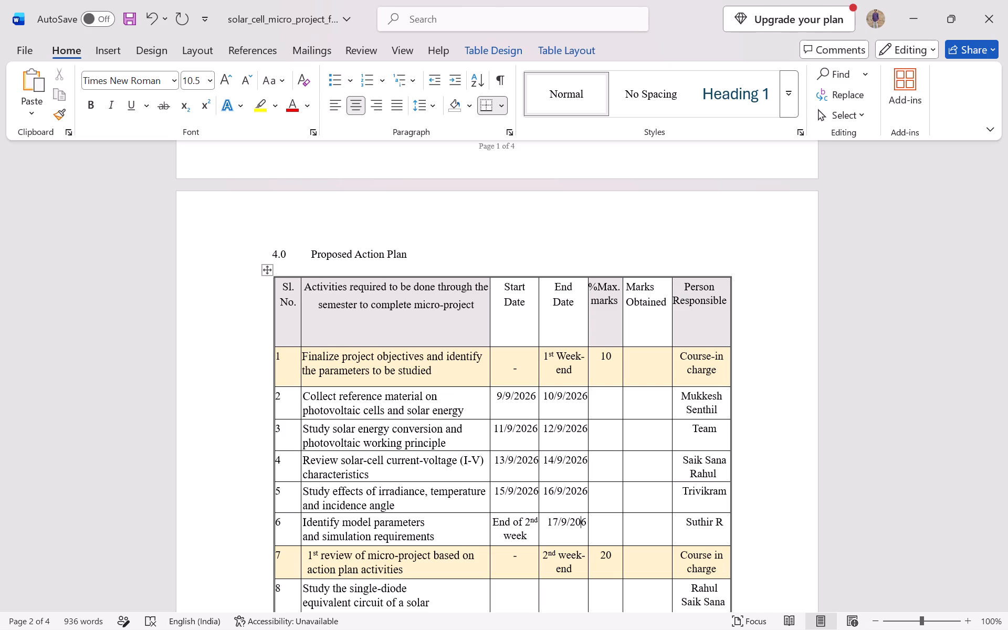
key(2)
key(Left)
key(Left)
key(Left)
key(Left)
key(Left)
key(Left)
key(Left)
key(Left)
key(BackSpace)
Enter 18/9/2026 as the start date of activity 8, the single-diode equivalent circuit study.
scroll(545, 598, down, 1)
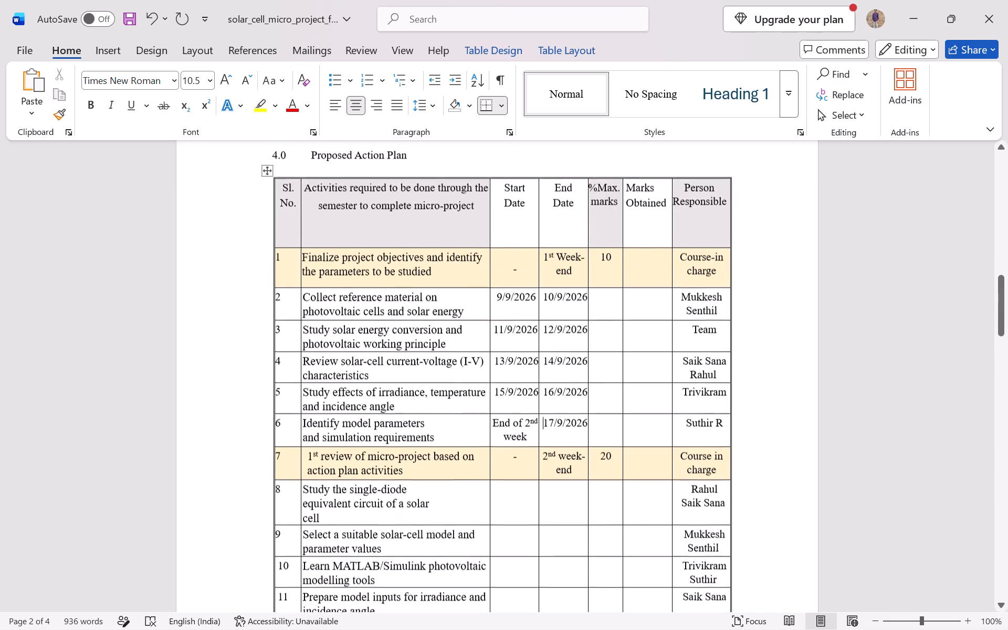
scroll(545, 598, down, 1)
click(509, 471)
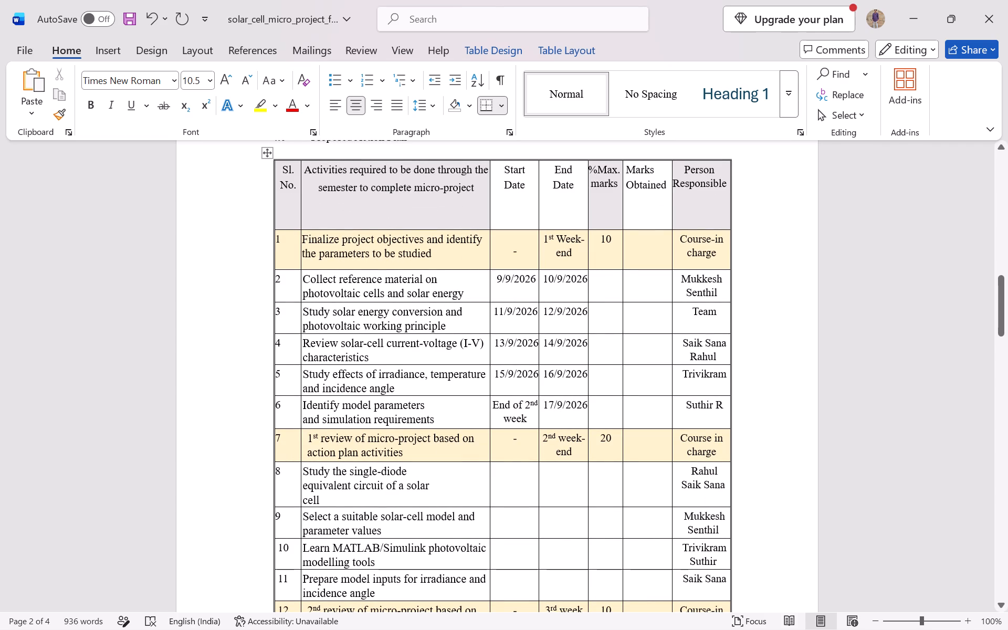
key(1)
text(8/)
text(9/)
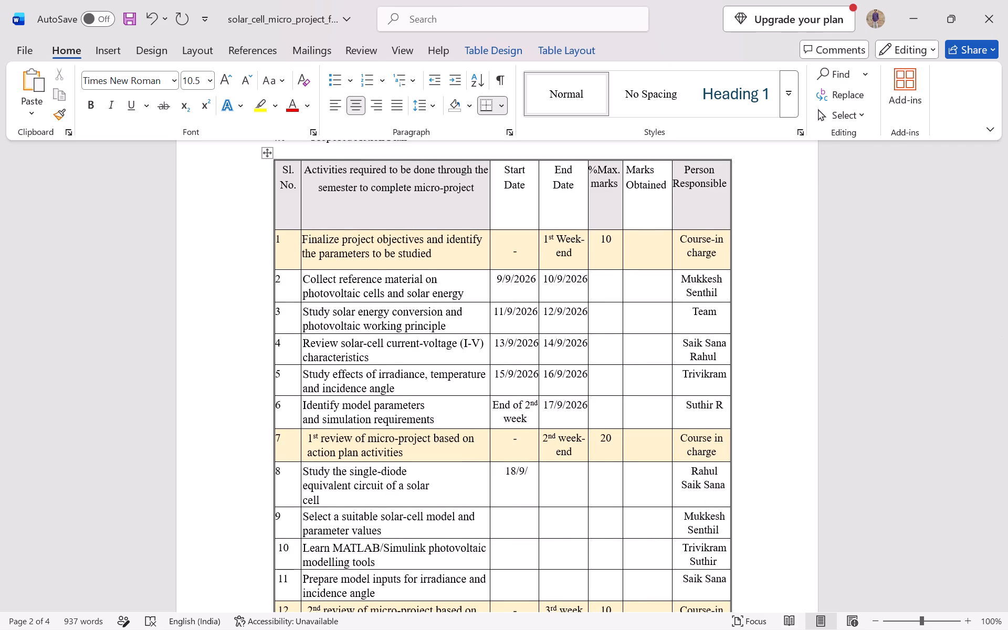
text(2026)
Enter 19/9/2026 as the end date of activity 8.
key(Right)
key(Right)
key(Left)
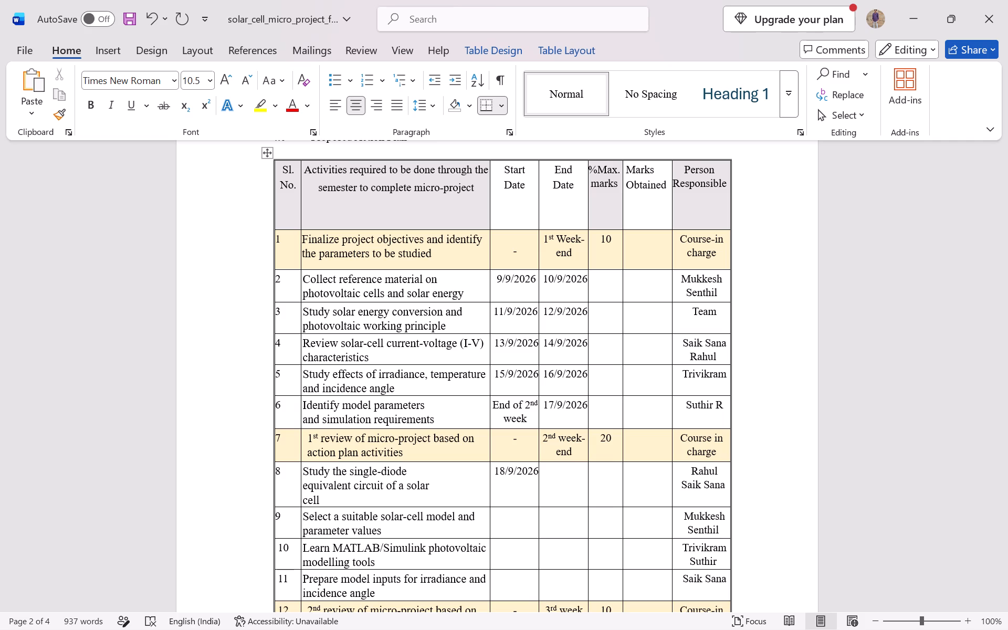
key(Left)
key(Right)
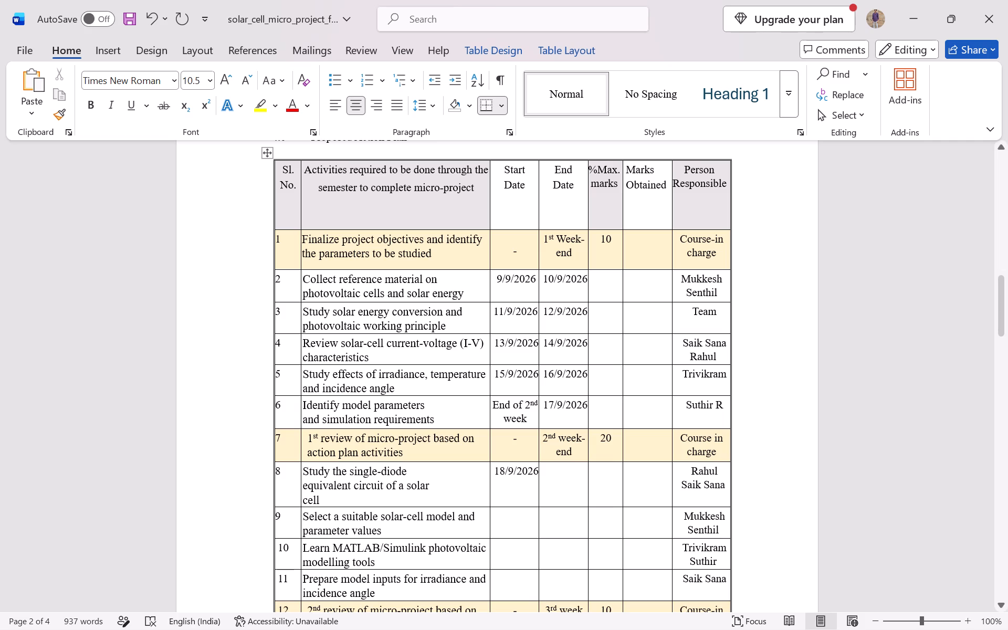
double_click(557, 469)
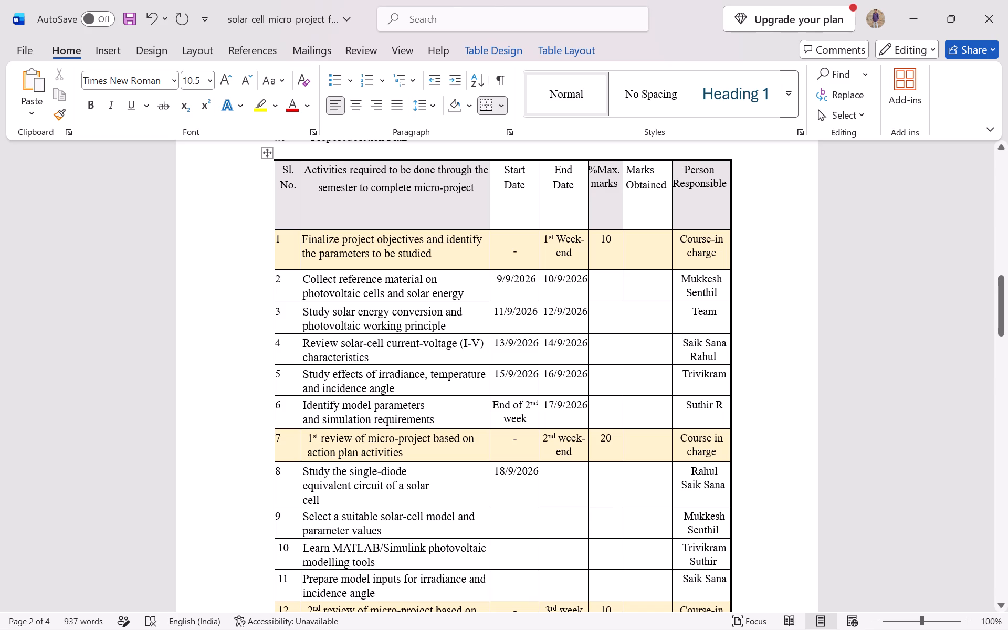
text(19/9/2026)
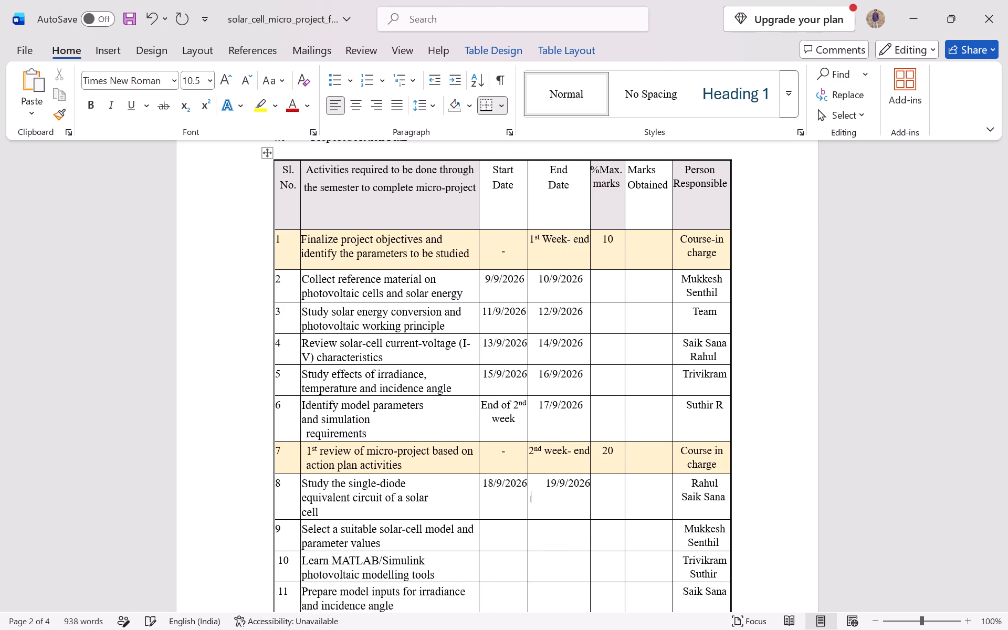
Remove the indent in front of activity 8's end date, keeping the date as 19/9/2026.
key(BackSpace)
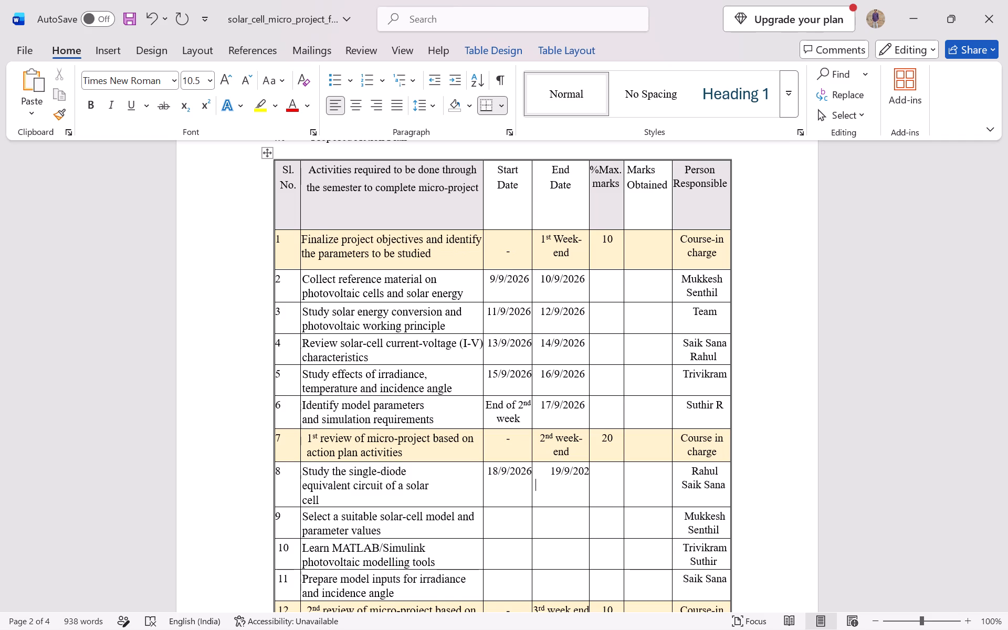
key(Up)
key(Right)
key(BackSpace)
key(Right)
key(Right)
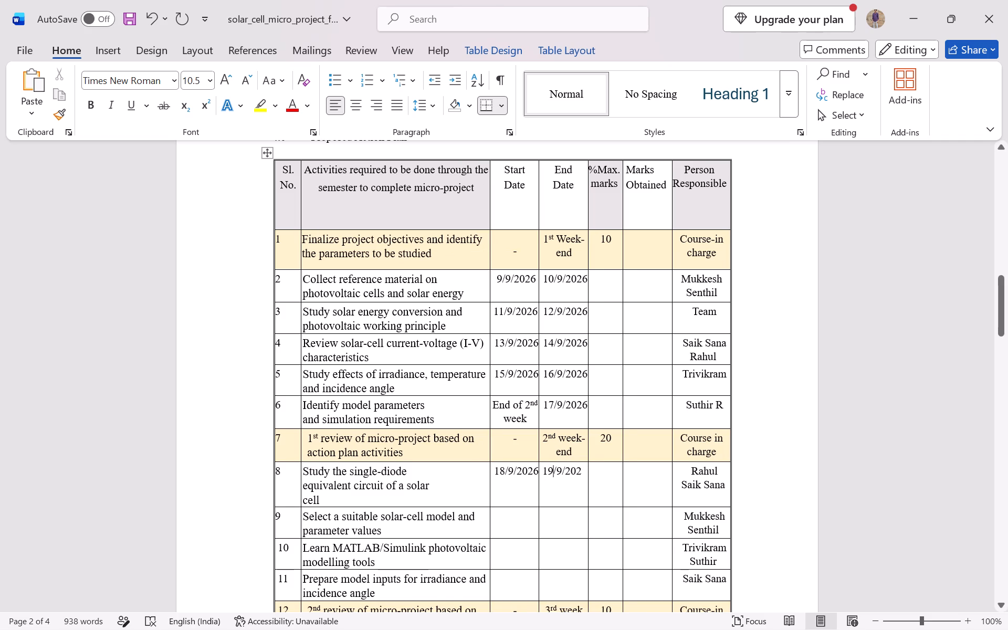
key(Right)
key(Right)
key(Right)
key(Right)
key(Right)
key(Right)
key(Left)
key(Left)
key(Right)
key(Right)
click(579, 472)
key(Right)
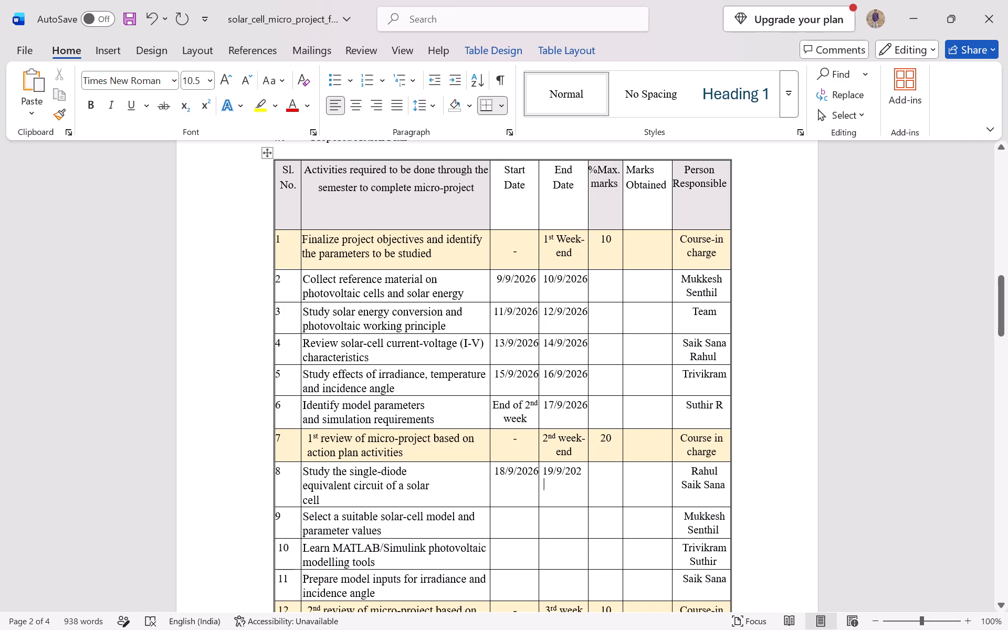
click(582, 471)
key(6)
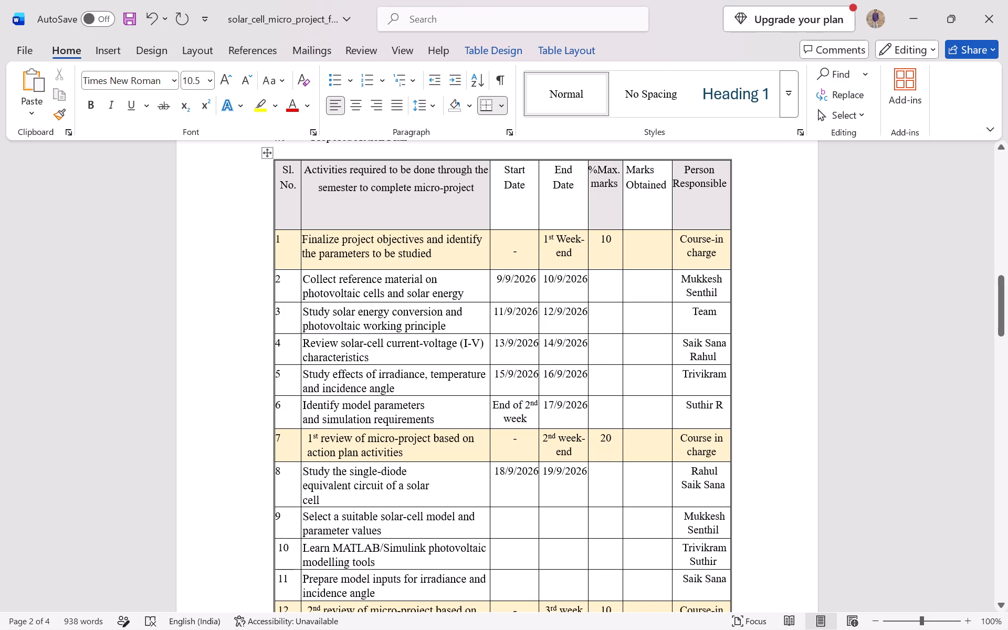
Enter 20/9/2026 as the start date and 21/9/2026 as the end date of activity 9, the solar-cell model selection.
click(497, 533)
text(20/)
text(9/)
text(2026)
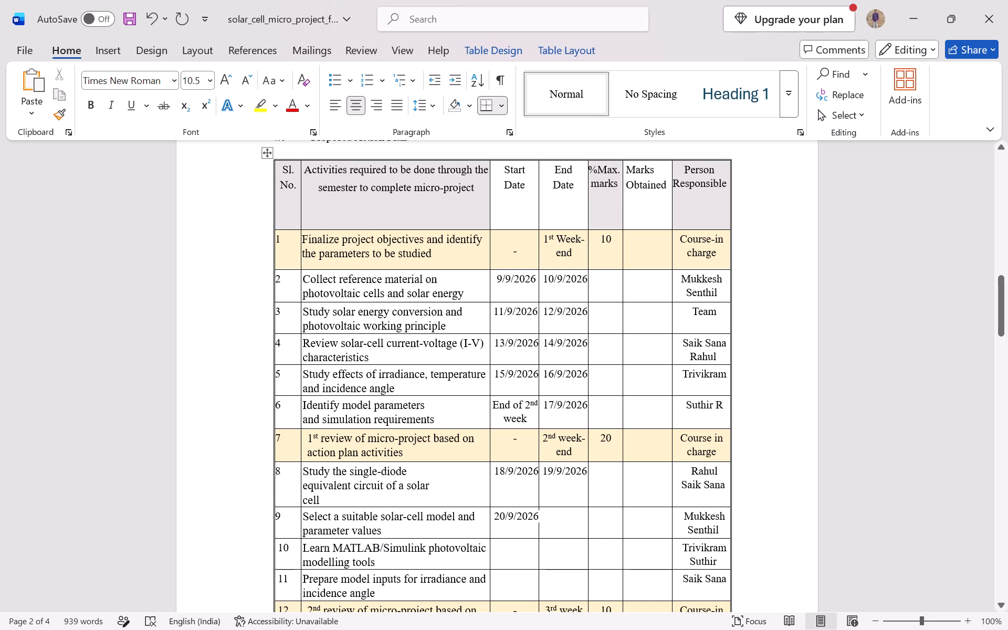
click(553, 515)
text(21/)
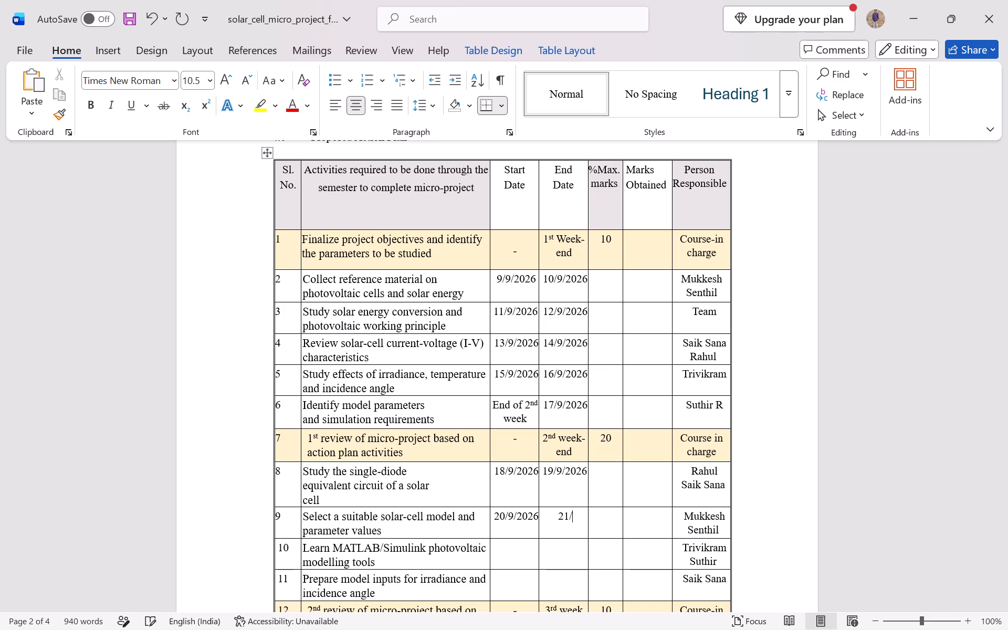
text(9/)
text(2026)
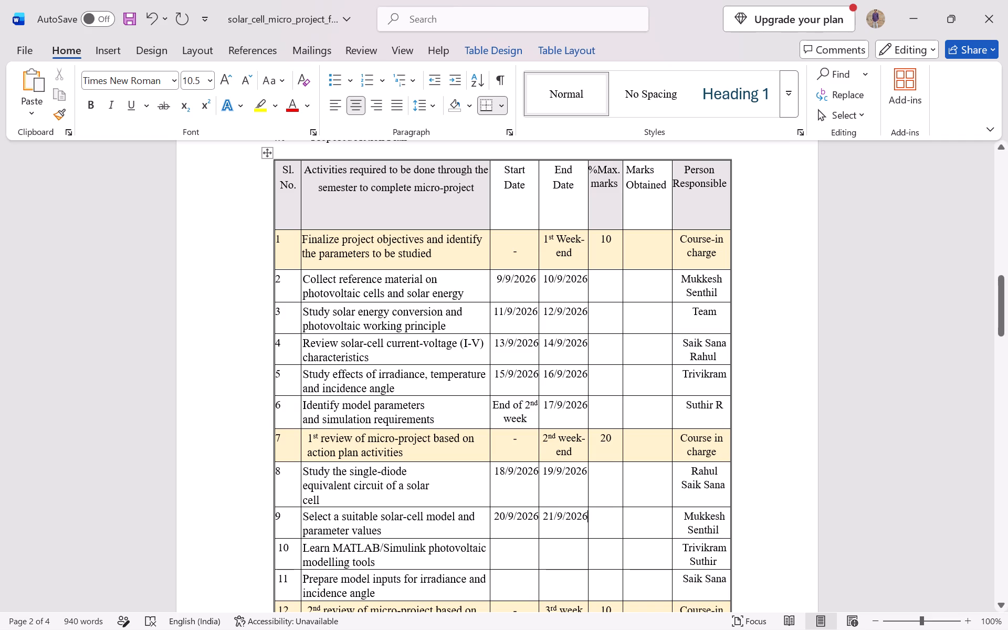
Enter 22/9/2026 as the start date and 23/9/2026 as the end date of activity 10, learning the MATLAB/Simulink tools.
double_click(500, 550)
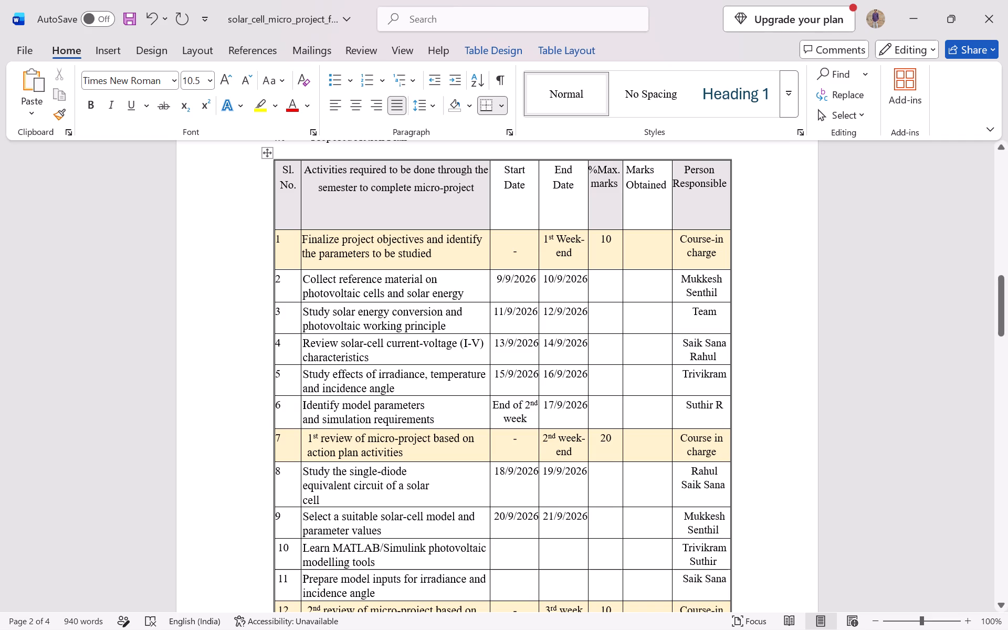
text(22)
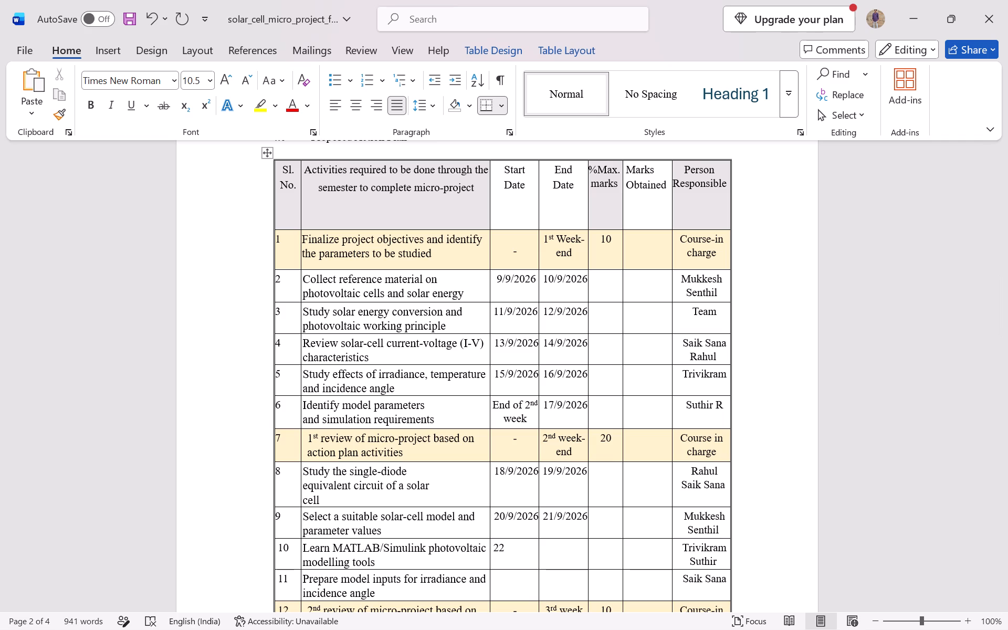
key(slash)
key(9)
key(slash)
text(2026)
key(Right)
key(Right)
key(Right)
text(23/)
text(9/3)
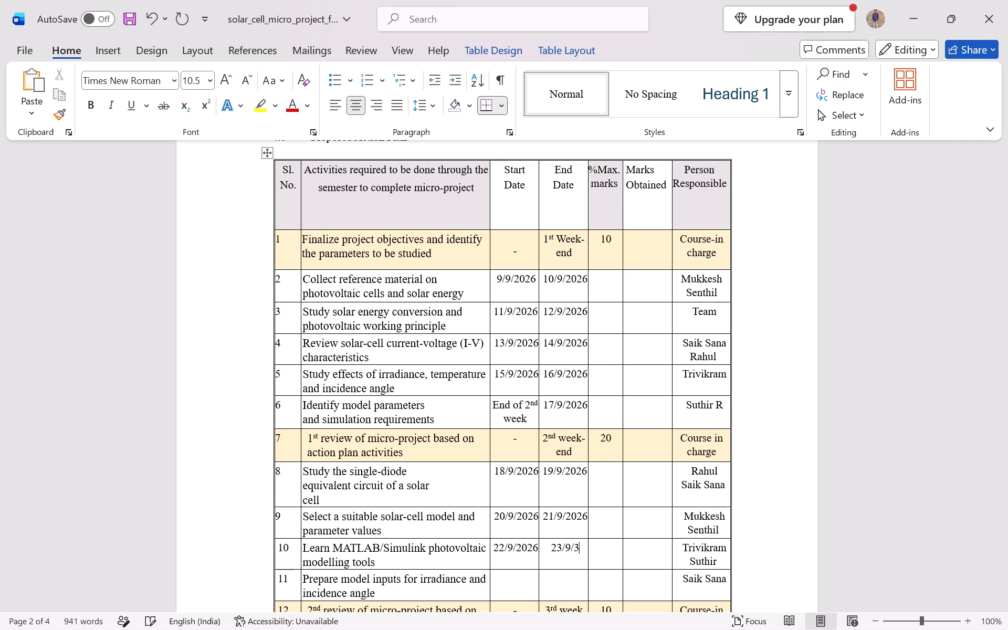
key(BackSpace)
text(2026)
Enter 25/9/2026 as the start date and 26/9/2026 as the end date of activity 11, preparing the model inputs.
key(Down)
key(Left)
key(Left)
key(Left)
text(25/)
text(9/)
text(2026)
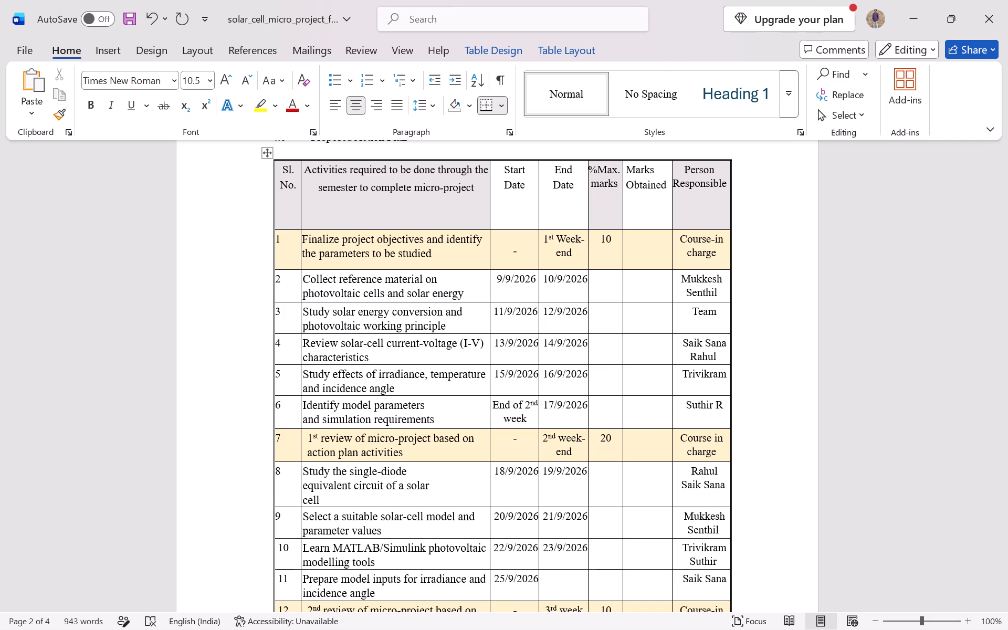
key(Right)
key(Right)
key(2)
key(6)
key(slash)
text(9/)
text(2026)
Enter 27/9/2026 as the start date of activity 13, developing the solar-cell model in MATLAB/Simulink.
key(Down)
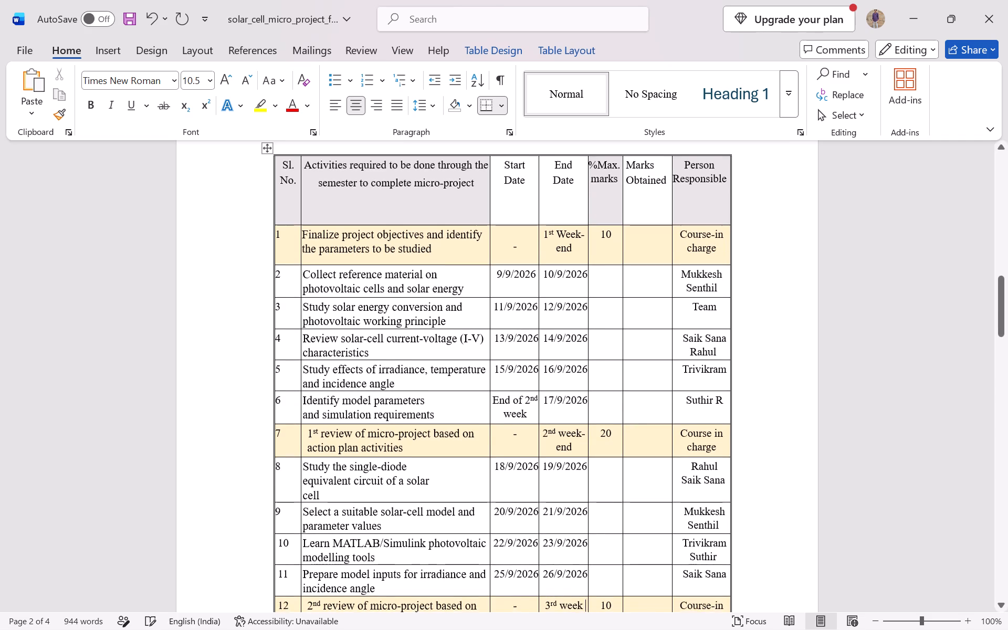
key(Down)
key(Down)
key(Down)
key(Down)
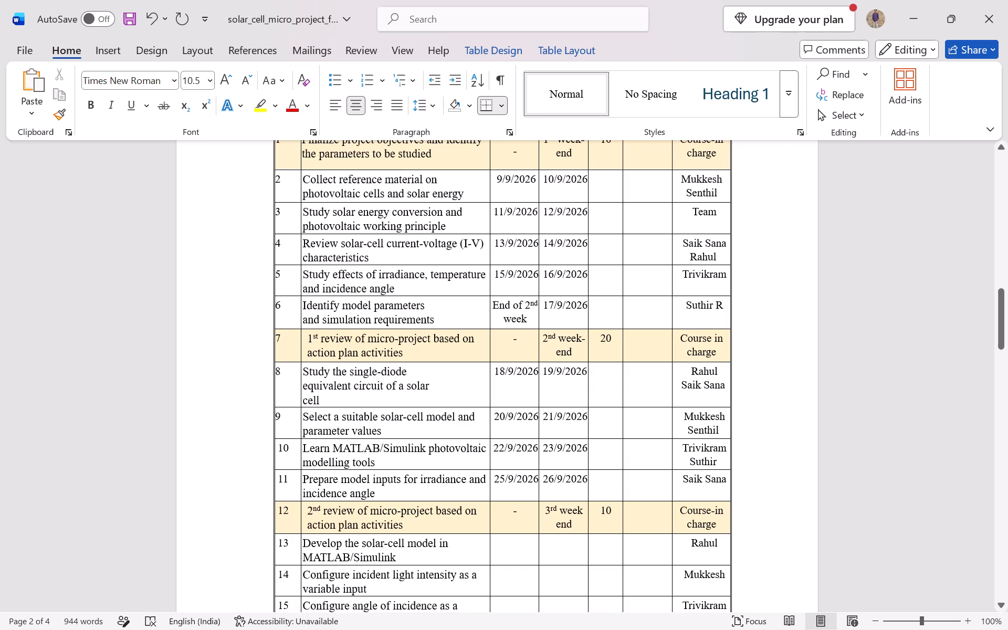
click(518, 551)
text(27/9/2026)
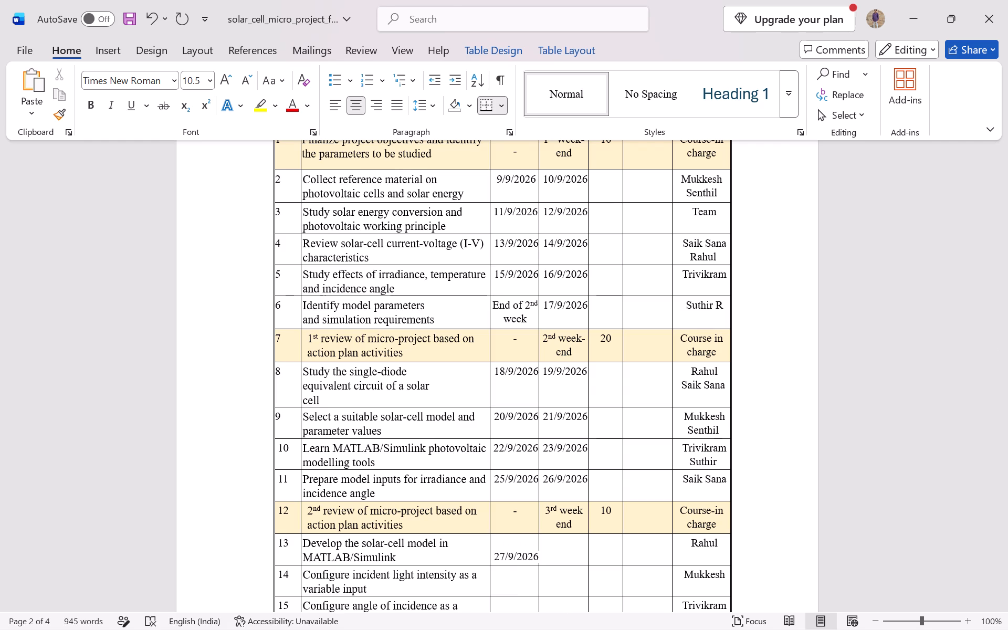
key(BackSpace)
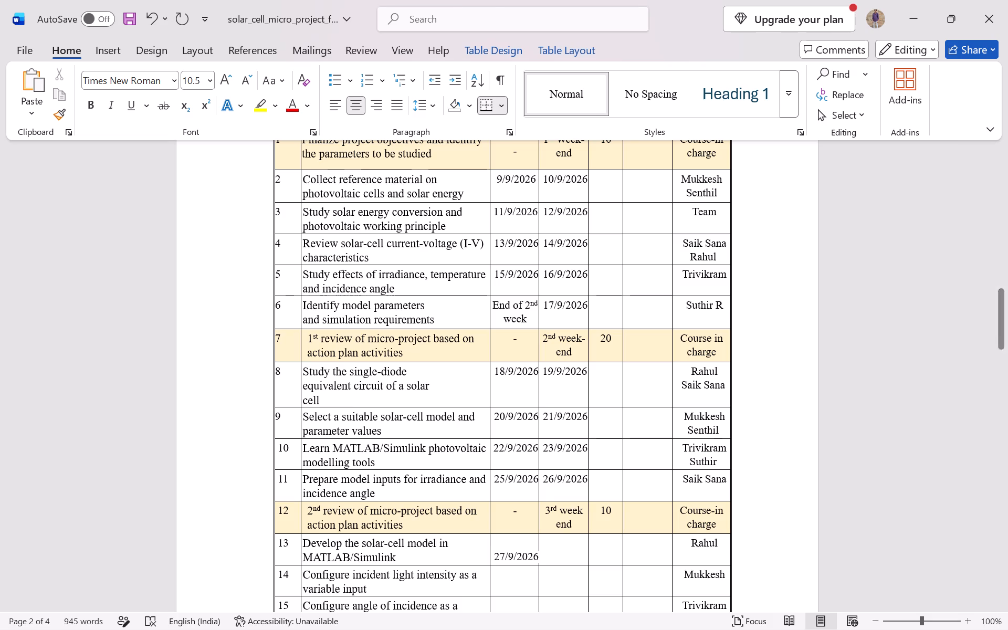
key(6)
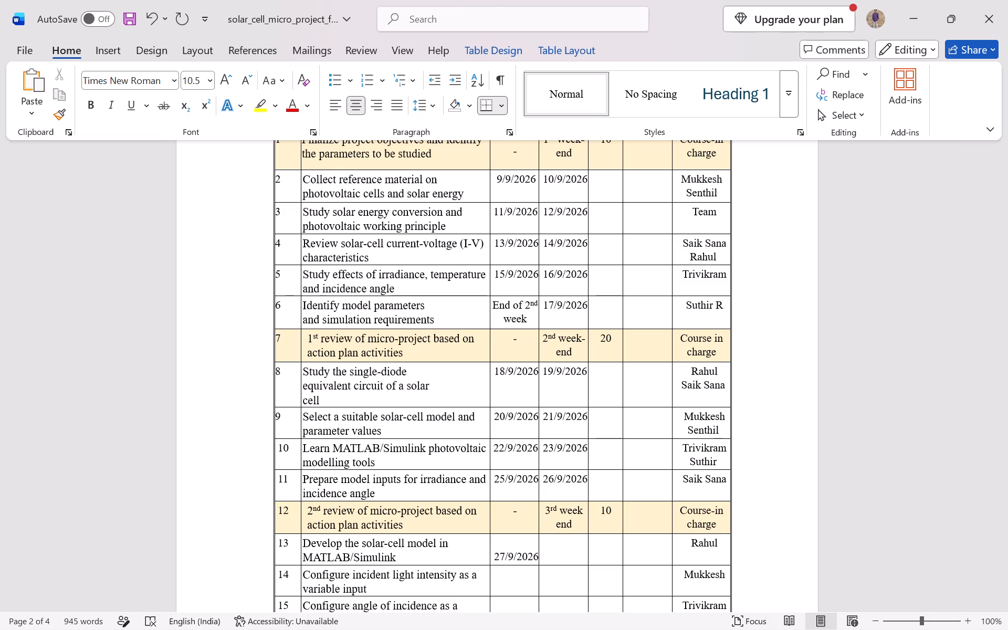
Remove the blank line above activity 13's start date so it sits on the cell's first line.
key(Left)
key(Left)
key(Left)
key(Left)
key(Left)
key(Left)
key(Left)
key(Left)
key(Left)
key(BackSpace)
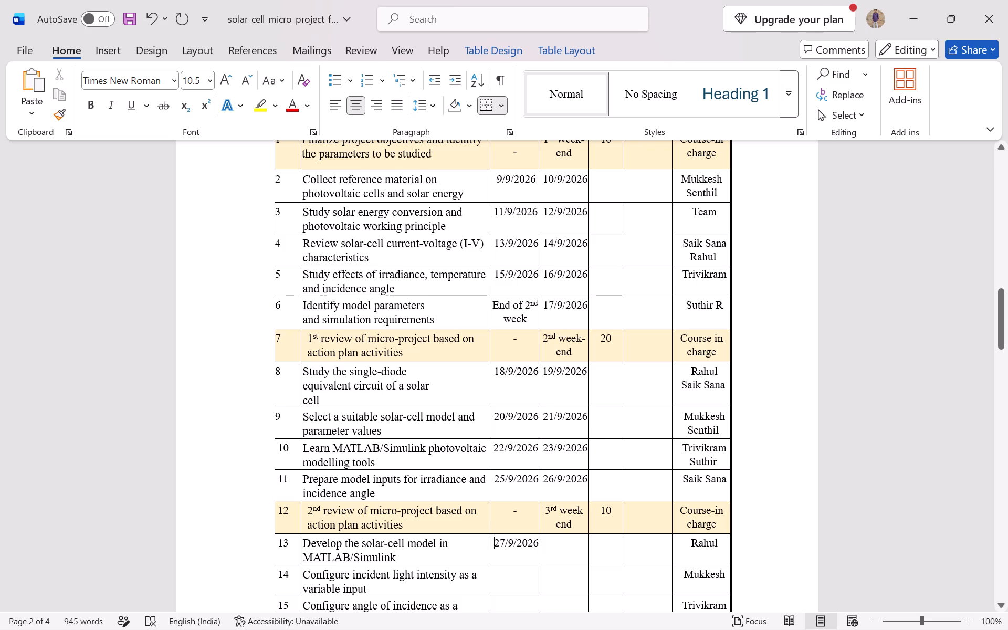
Enter 28/9/2026 as the end date of activity 13, developing the solar-cell model.
click(549, 545)
key(2)
text(8/9/2026)
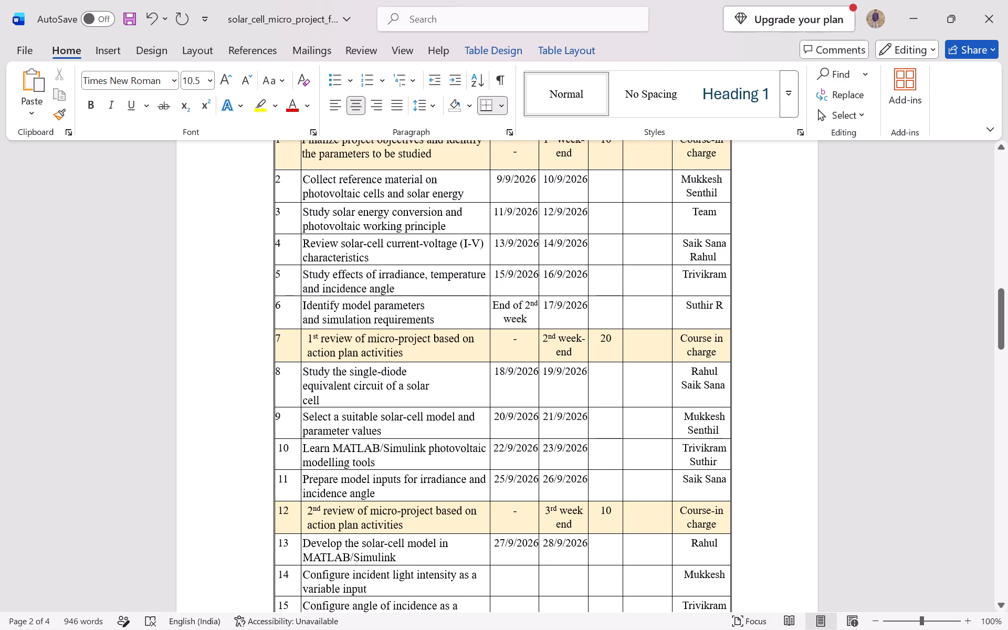
Enter 29/9/2026 as the start date, on the cell's first line, and 30/9/2026 as the end date of activity 14, configuring light intensity.
double_click(504, 573)
text(29/9/2026)
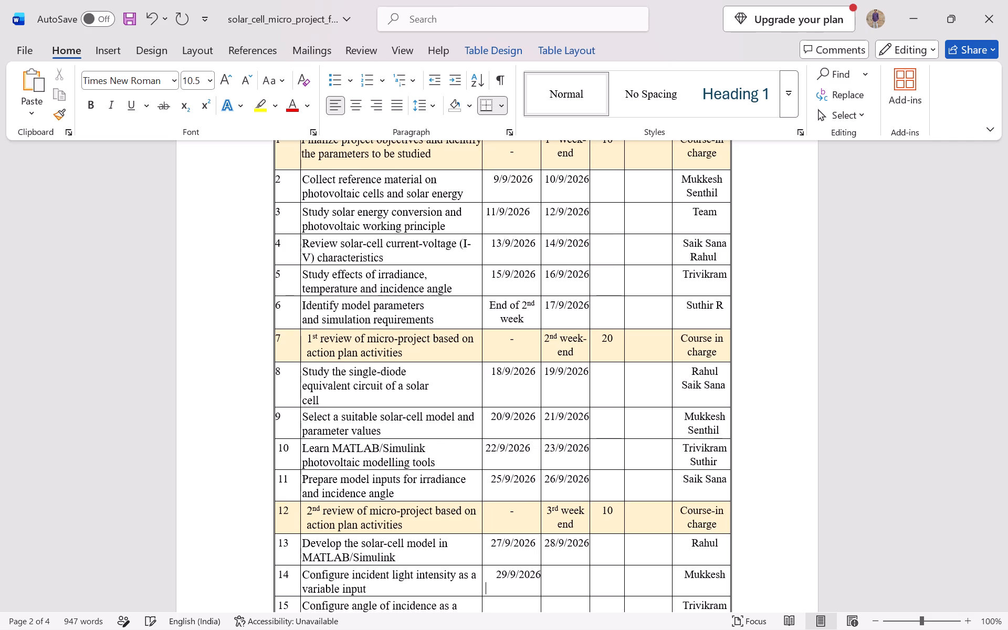
key(Up)
key(Right)
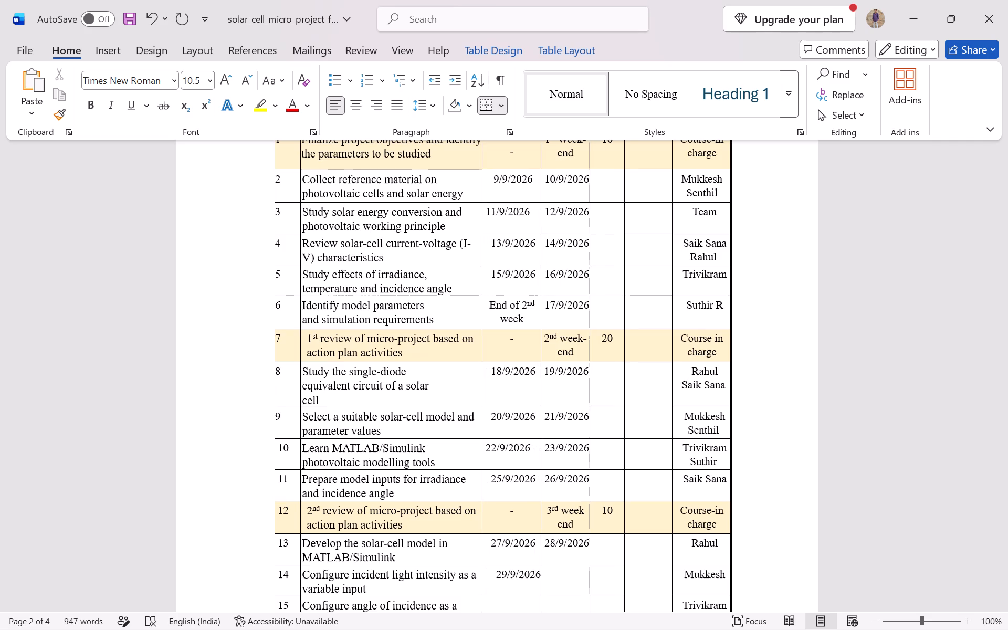
key(BackSpace)
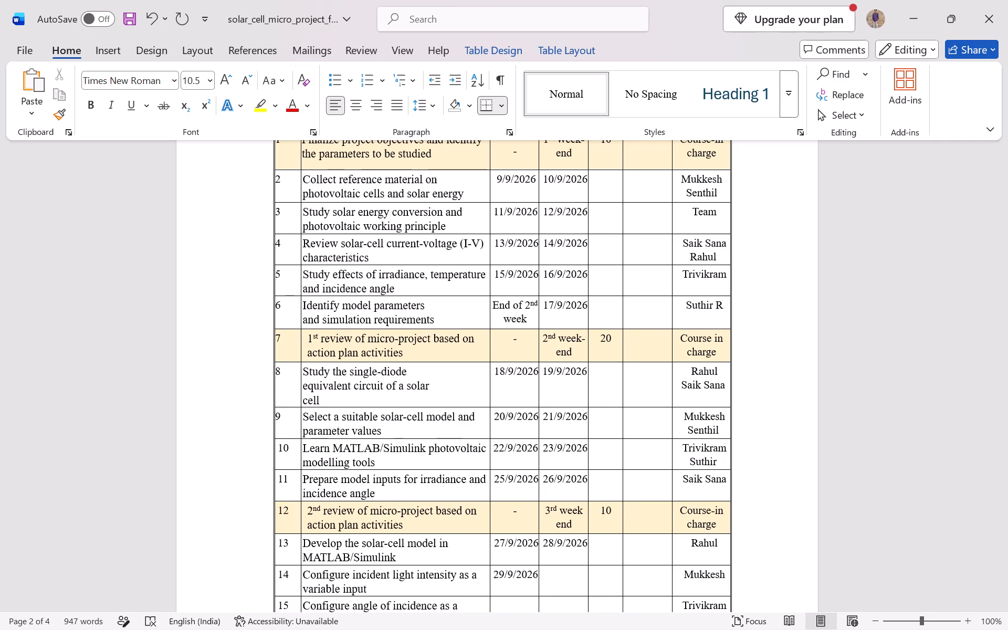
click(563, 574)
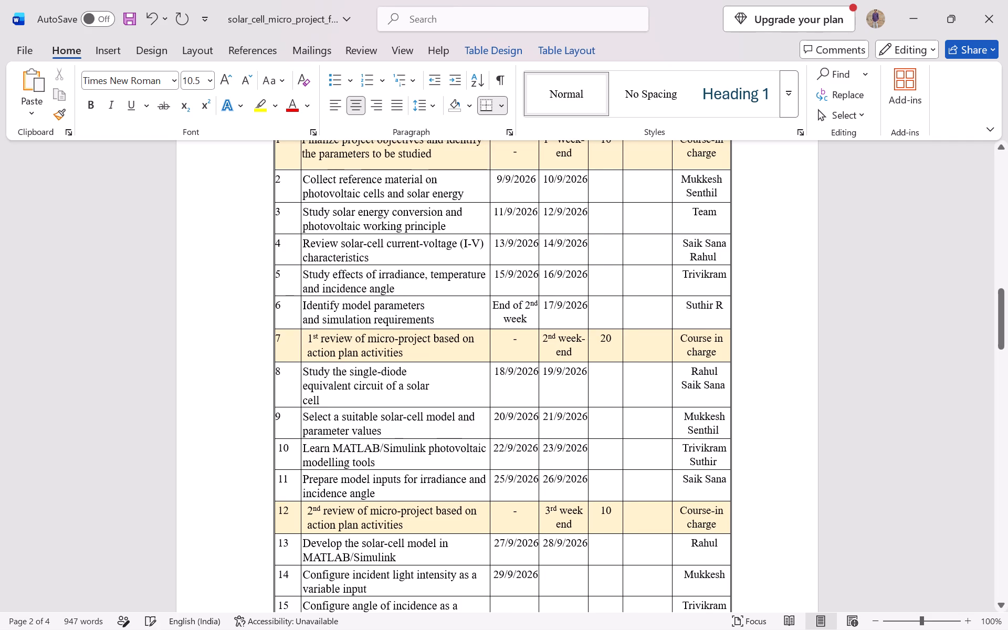
text(30)
text(/9/2026)
Enter 30/9/2026 as the start date of activity 15, configuring the angle of incidence as a variable input.
scroll(524, 584, down, 2)
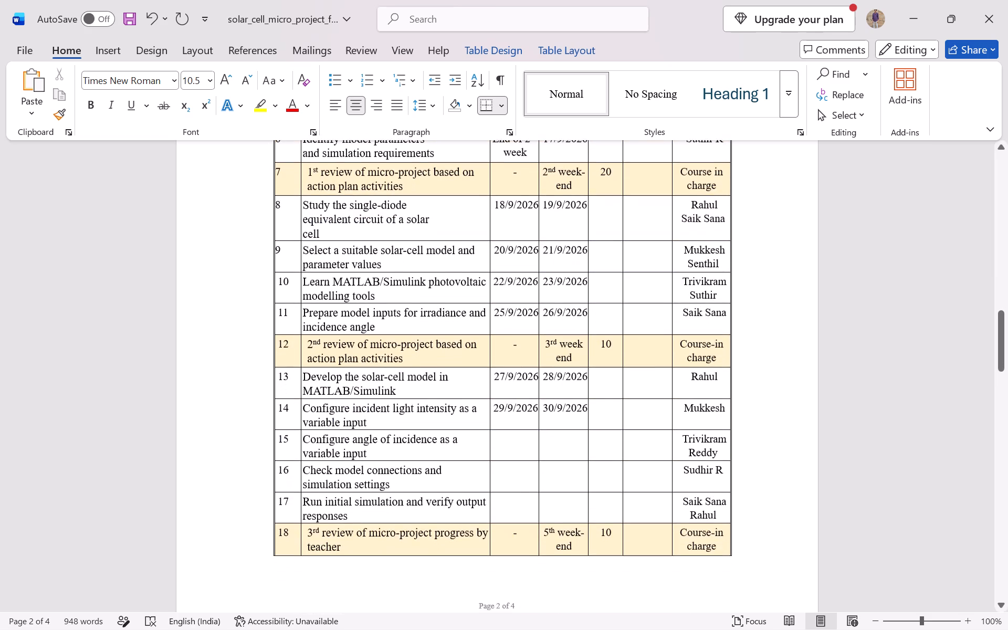
click(506, 435)
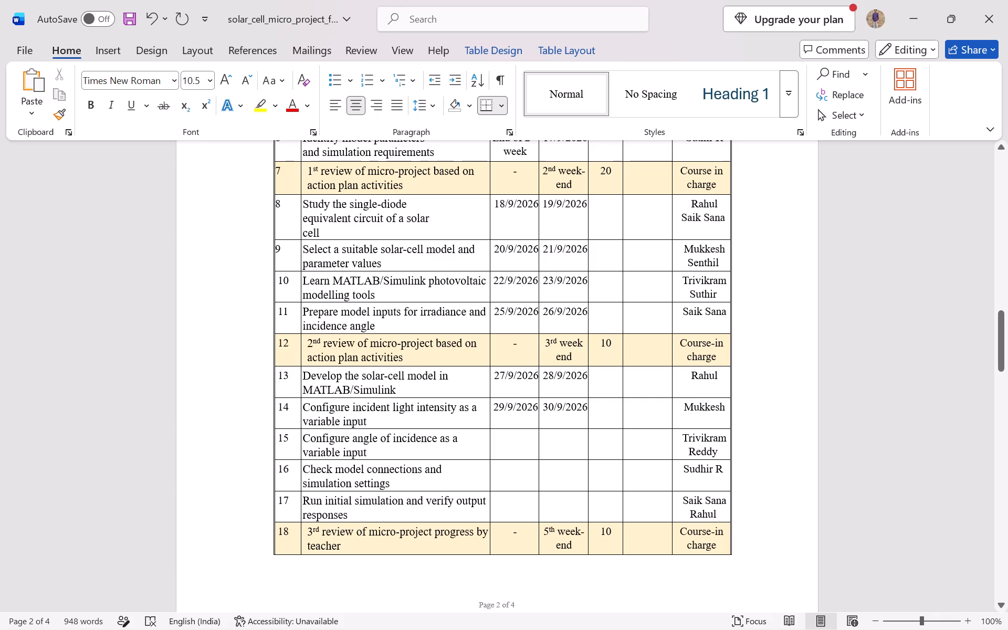
key(Left)
key(Left)
key(Right)
key(Right)
key(Right)
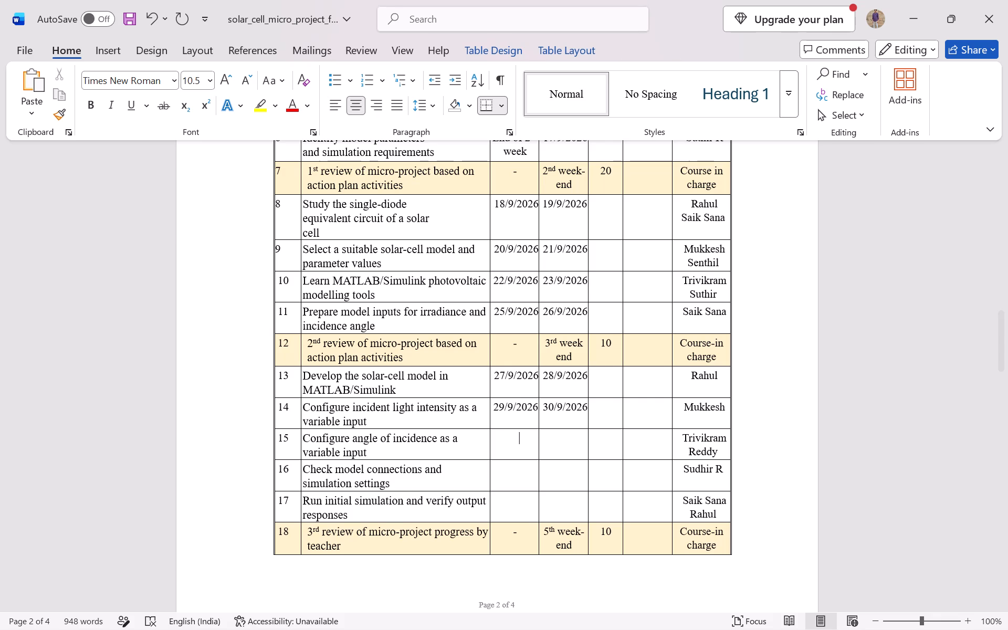
key(Left)
text(30)
text(/0/)
key(BackSpace)
key(BackSpace)
text(9/)
text(2026)
Enter 1/10/2026 as the end date of activity 15, configuring the angle of incidence.
key(Right)
key(Right)
key(Left)
key(Right)
text(1/)
text(10/2026)
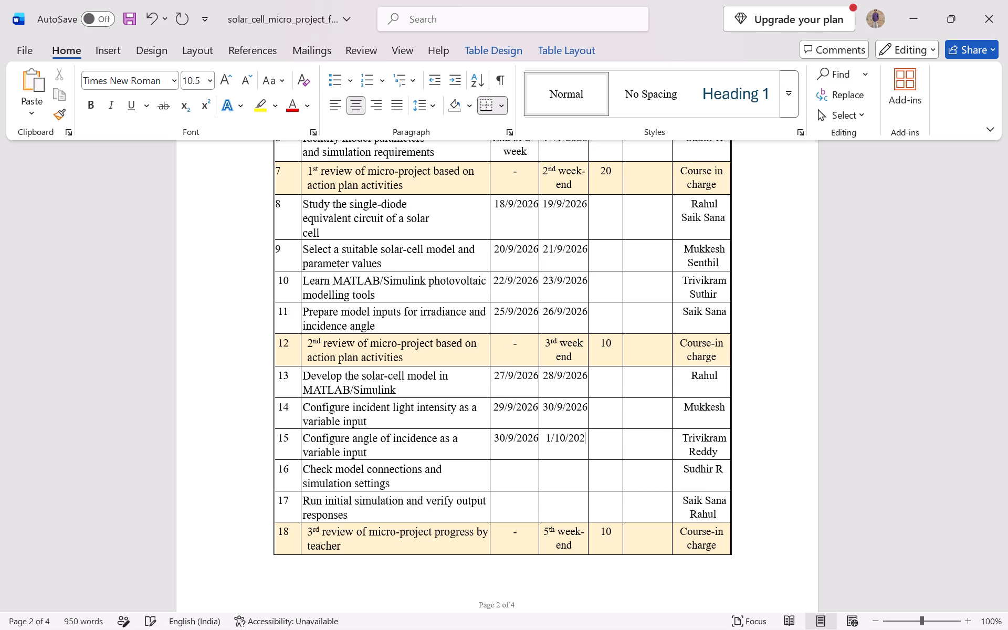
Enter 2/10/2026 as the start date and 3/9/2026 as the end date of activity 16, checking model connections and simulation settings.
double_click(500, 468)
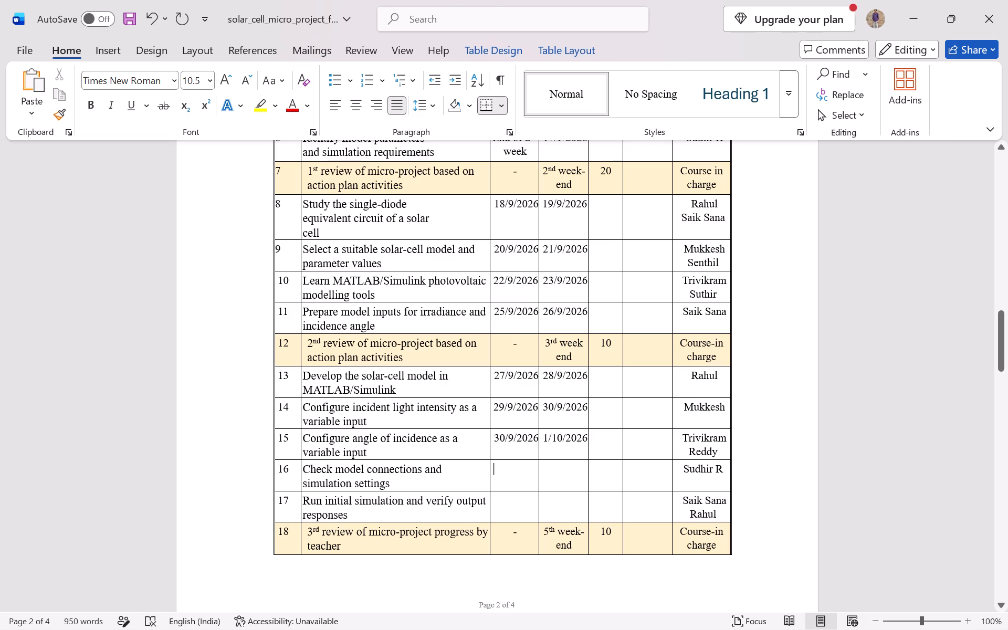
text(2/)
text(10/2026)
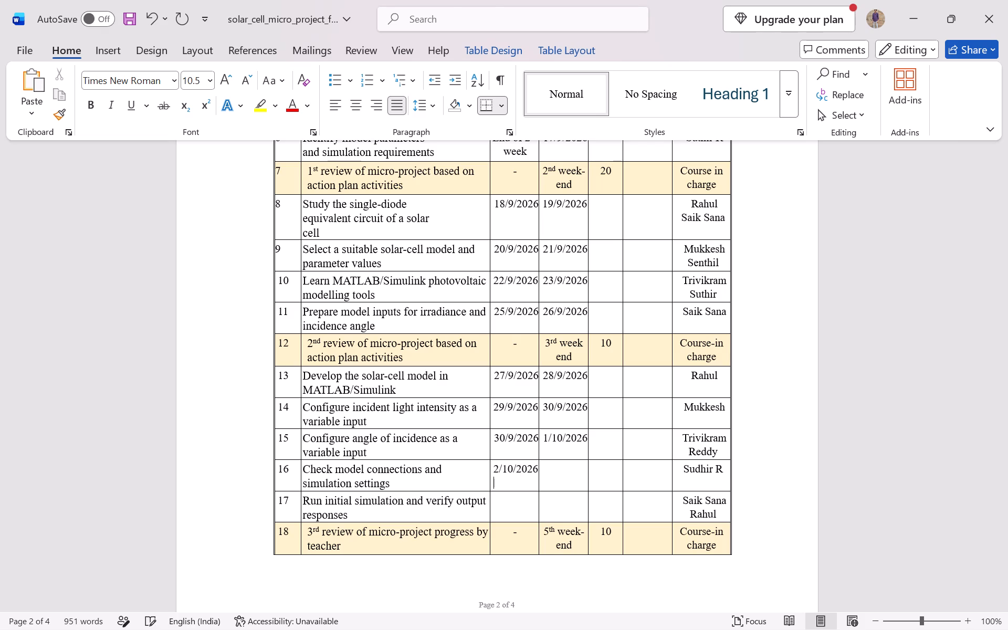
key(Right)
key(Right)
key(Right)
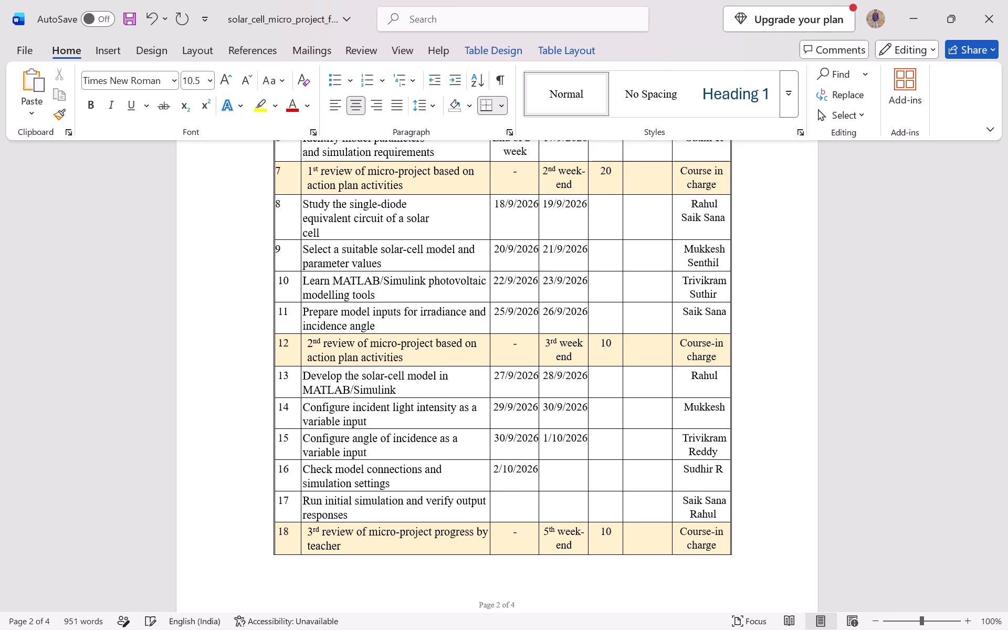
text(3/)
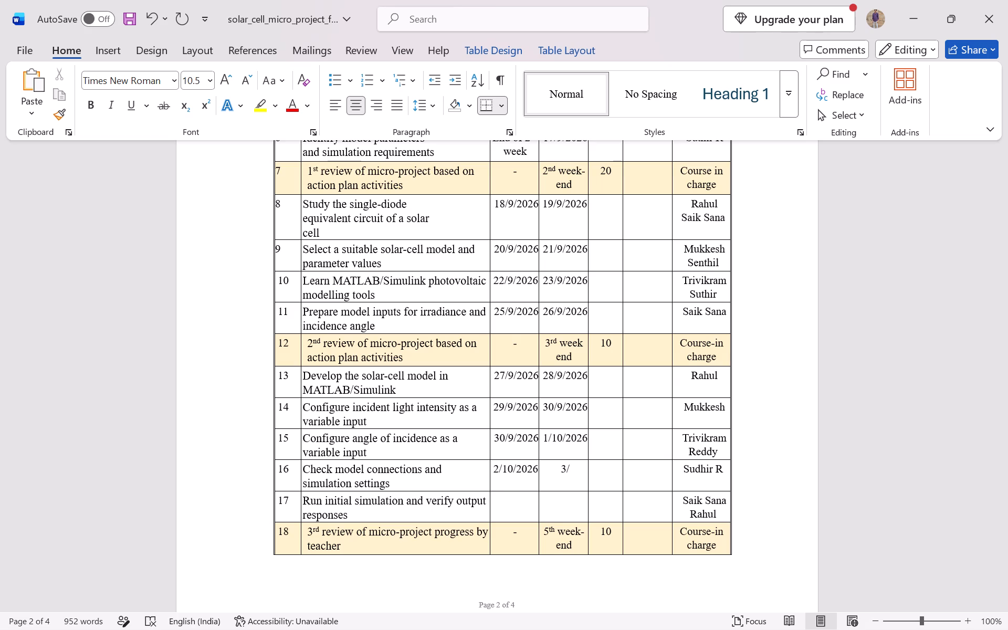
text(9.)
key(BackSpace)
text(/2026)
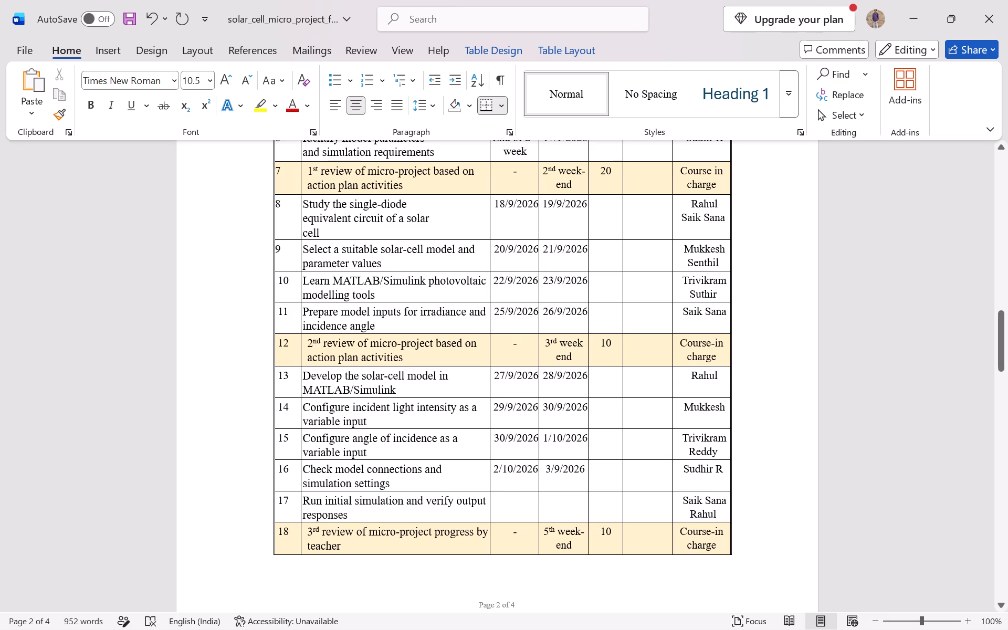
Enter 4/10/2026 as the start date of activity 17, running the initial simulation and verifying output responses.
click(496, 501)
text(4/9/202)
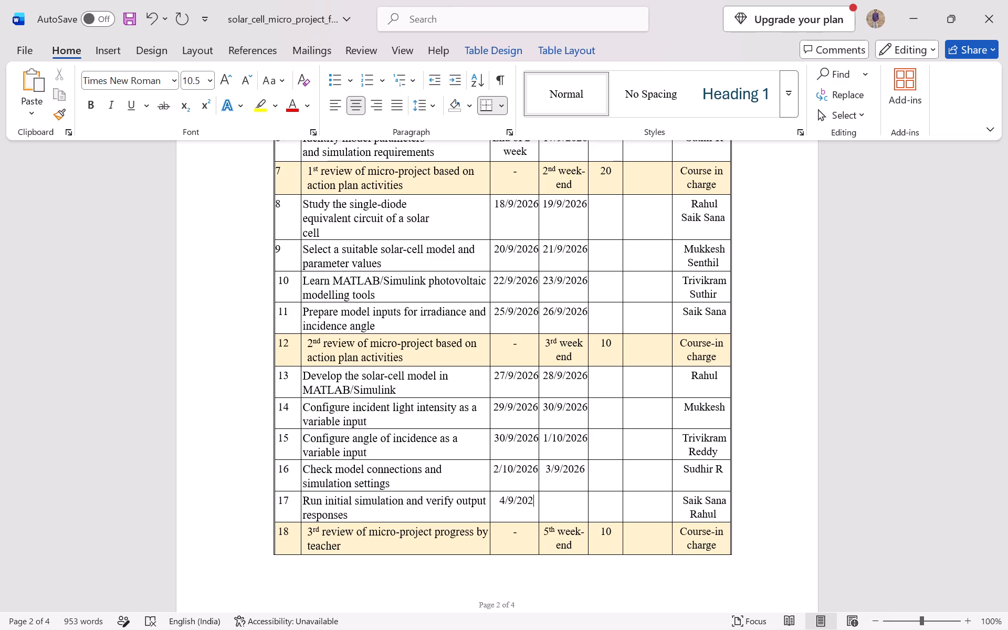
key(6)
key(Left)
key(Left)
key(Left)
key(Left)
key(Left)
key(BackSpace)
text(10)
Correct the month in activity 16's end date so it reads 3/10/2026.
key(Up)
key(Right)
key(Right)
key(Right)
key(Right)
key(Right)
key(BackSpace)
text(10)
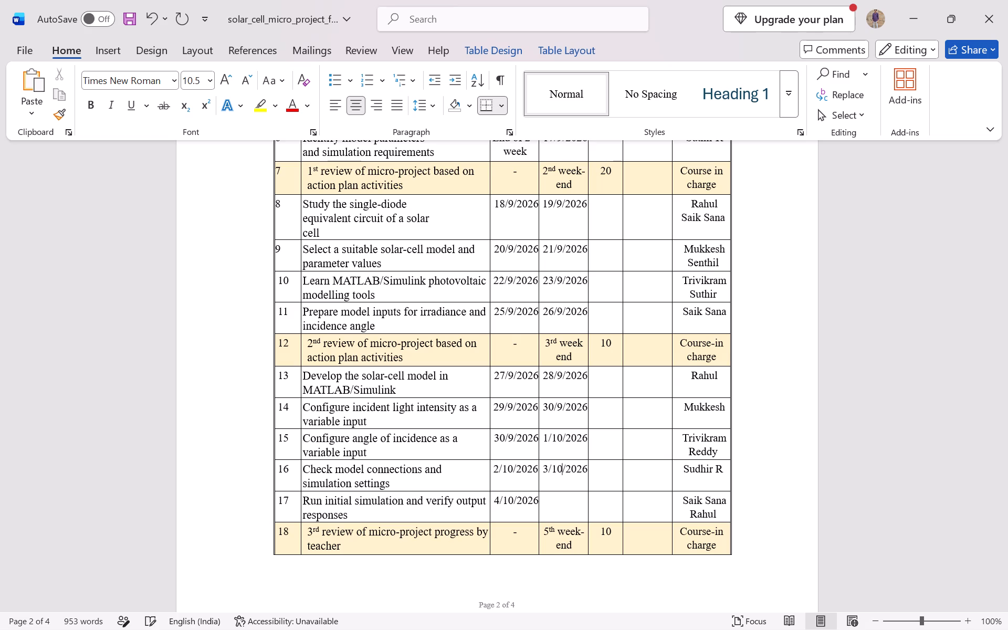
Enter 5/10/2026 as the end date of activity 17, running the initial simulation.
click(545, 503)
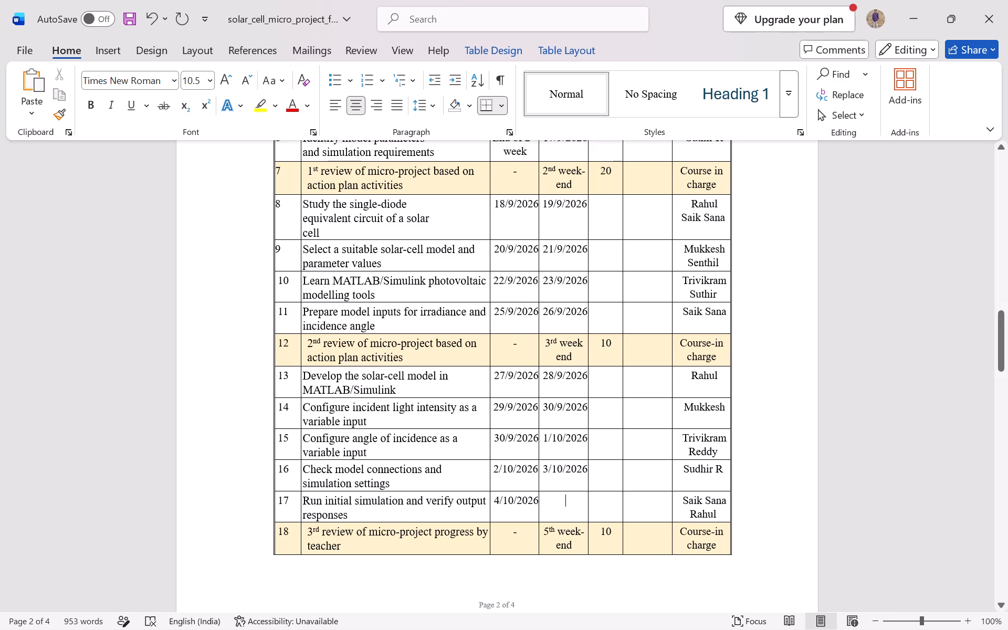
text(5/)
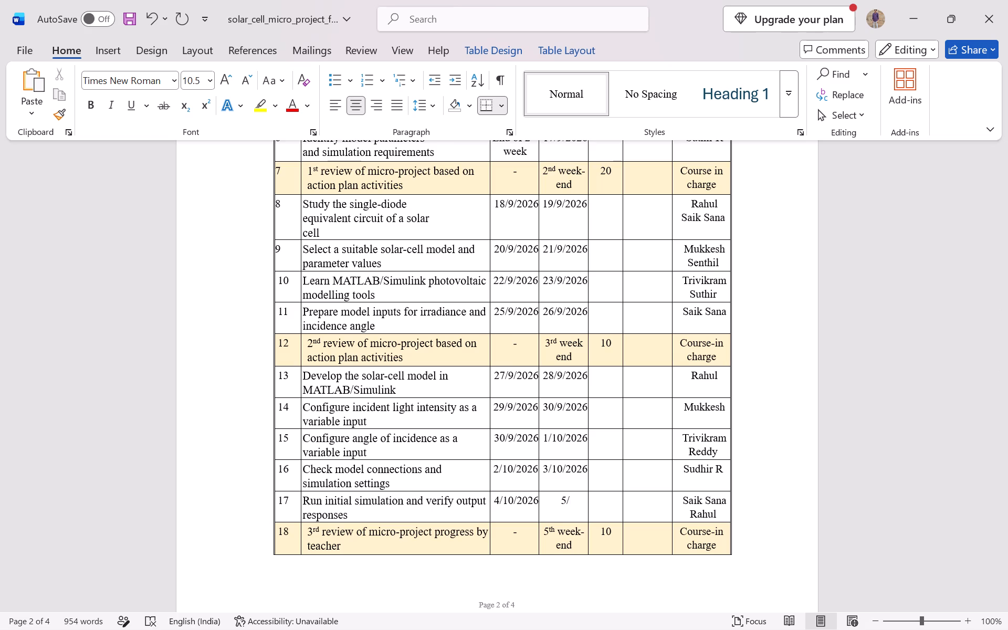
text(10/2026)
Enter 6/10/2026 as the start date and 7/10/2026 as the end date of activity 19, simulating different light-intensity values.
scroll(512, 509, down, 2)
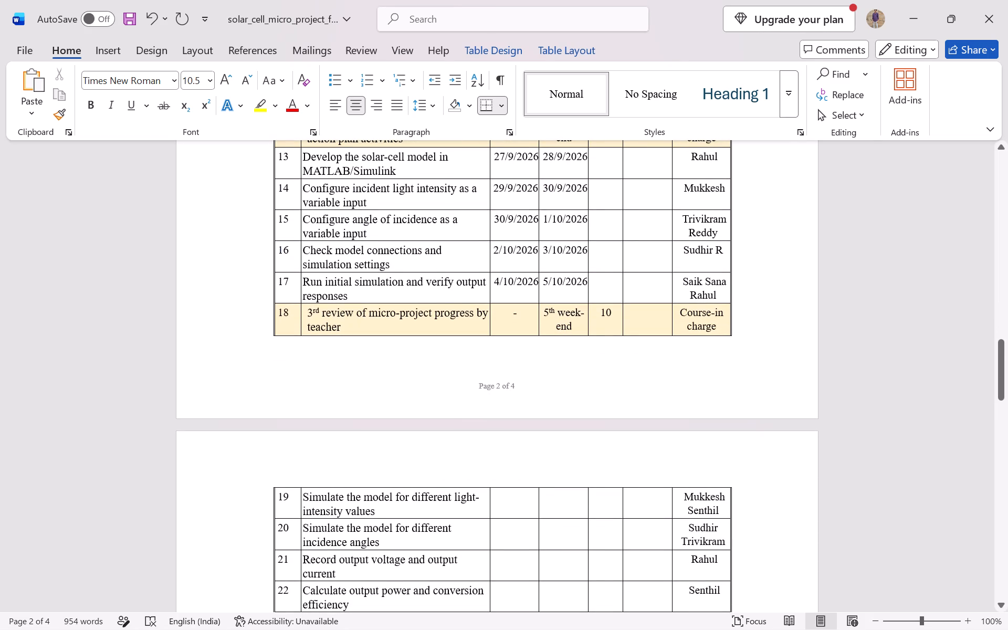
key(Down)
key(Down)
key(Down)
key(Left)
key(Left)
key(Left)
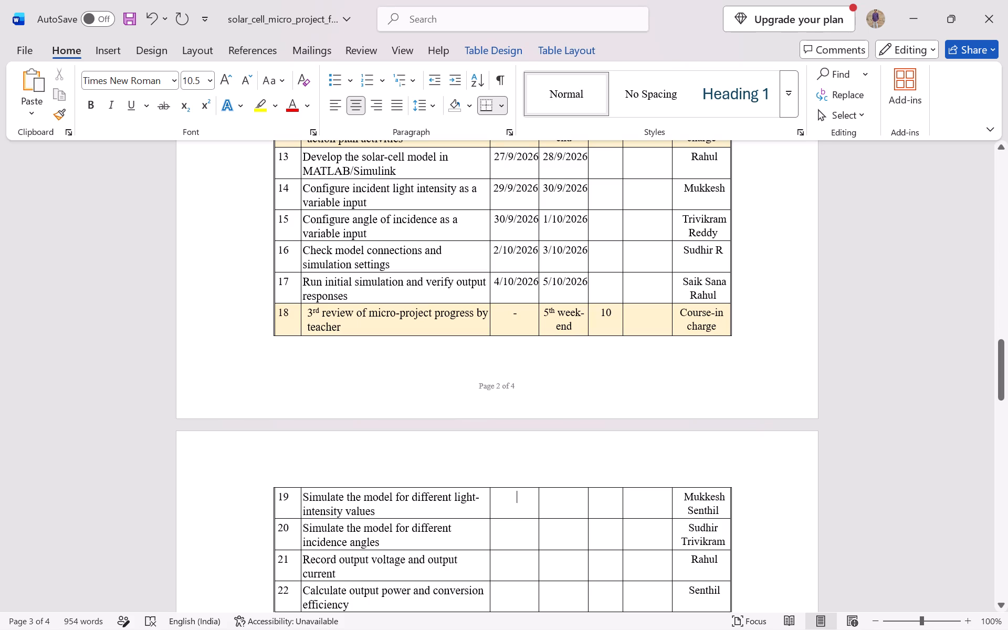
key(Left)
key(Right)
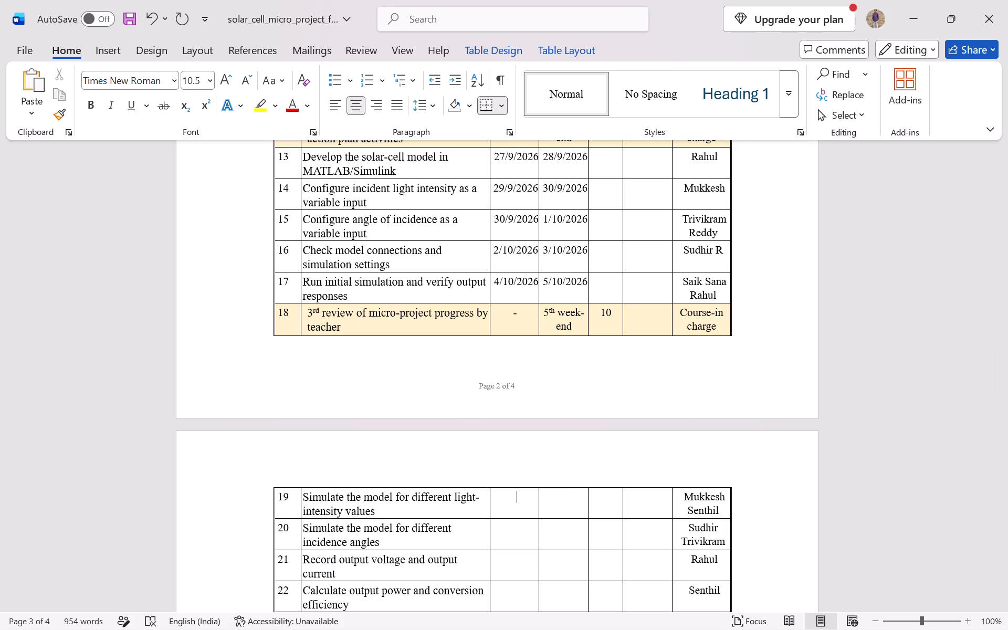
text(6/)
text(10/2-)
key(BackSpace)
key(0)
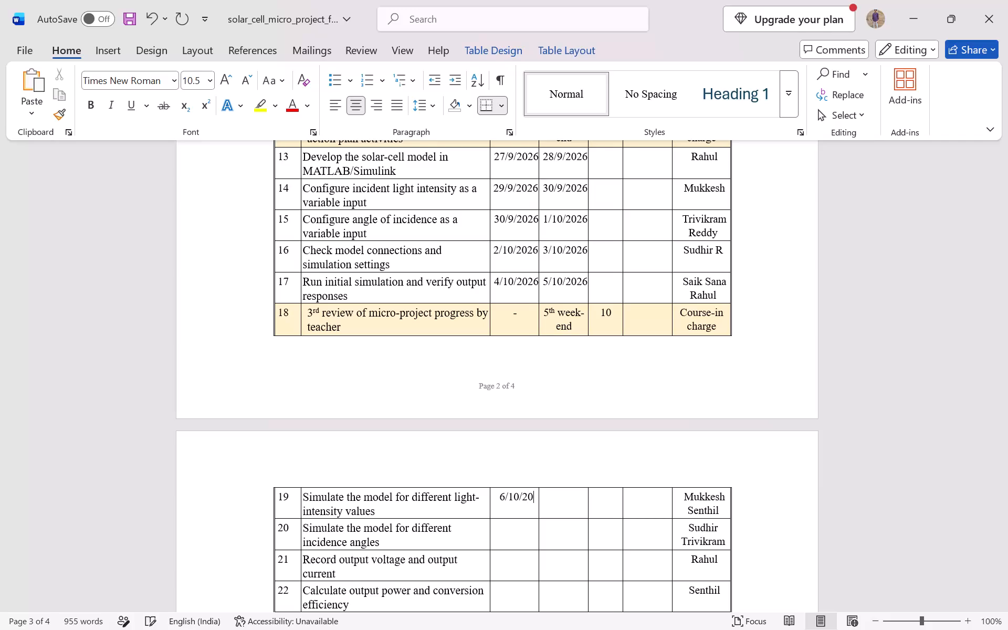
text(26)
key(Right)
key(Right)
text(7/)
text(10/2026)
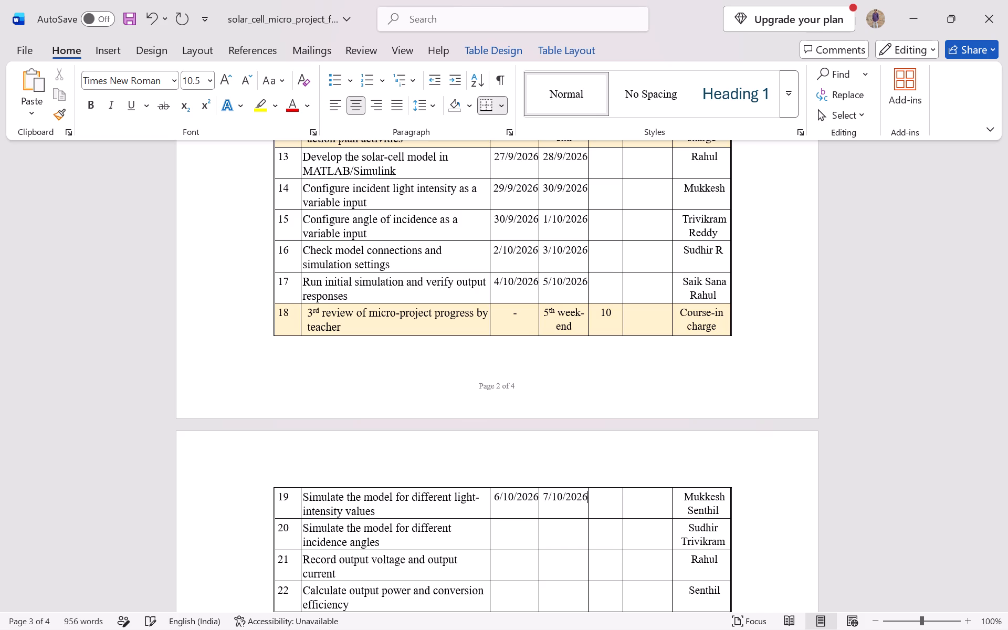
Enter 8/10/2026 as the start date and 9/10/2026 as the end date of activity 20, simulating different incidence angles.
key(Down)
key(Left)
key(Left)
key(Left)
text(8/)
text(10/)
text(2026)
key(Right)
key(Right)
key(9)
key(slash)
text(10/2026)
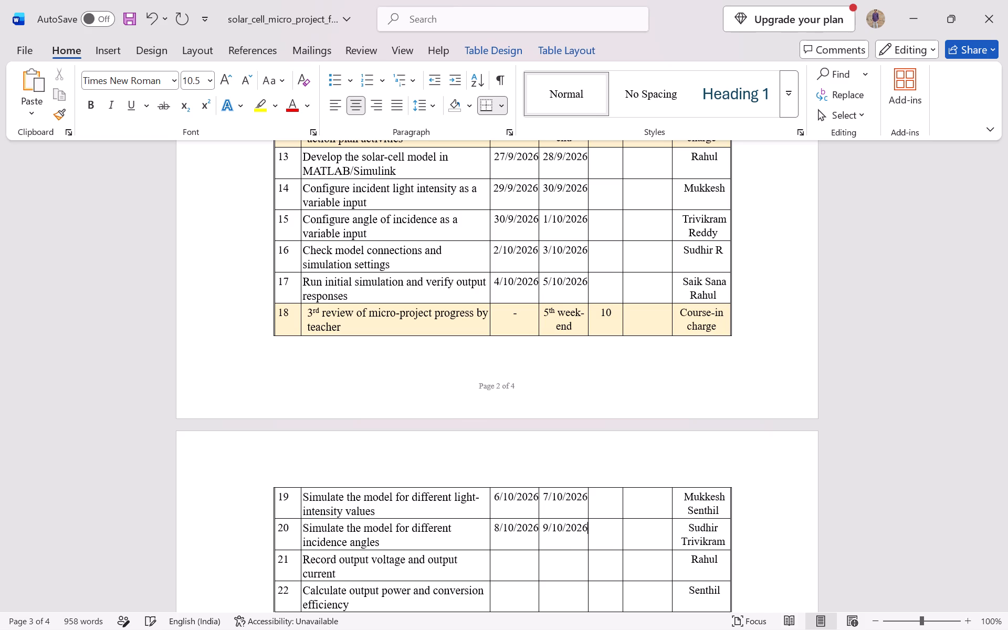
Enter 10/10/2026 as the start date and 11/10/2026 as the end date of activity 21, recording output voltage and current.
key(Down)
key(Left)
key(Left)
key(Left)
text(10)
text(/10/2026)
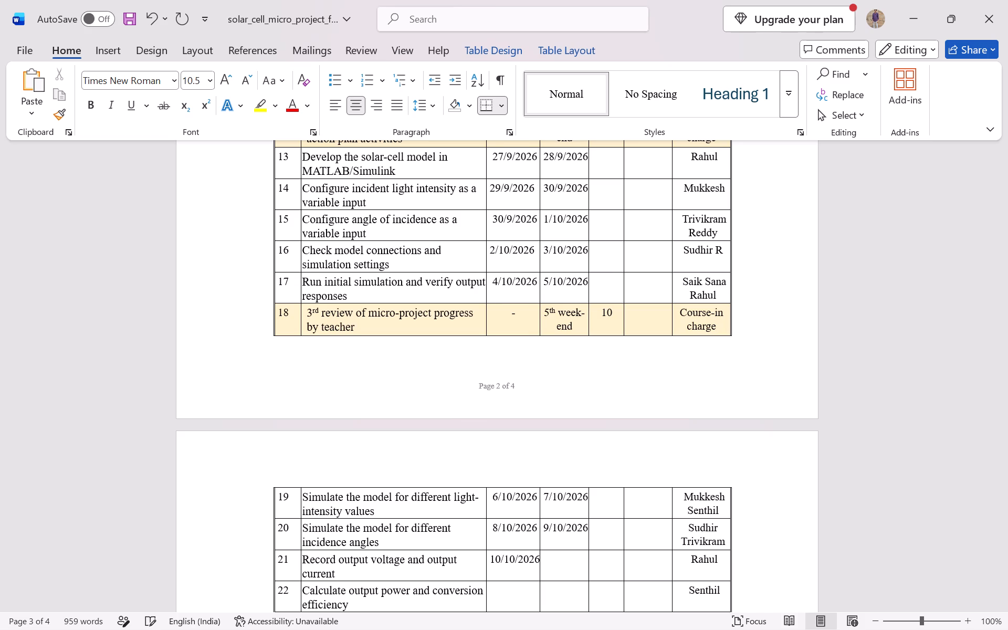
key(Right)
key(Right)
text(11/10/2026)
Enter 12/10/2026 as the start date and 13/10/2026 as the end date of activity 22, calculating output power and conversion efficiency.
key(Down)
key(Left)
key(Left)
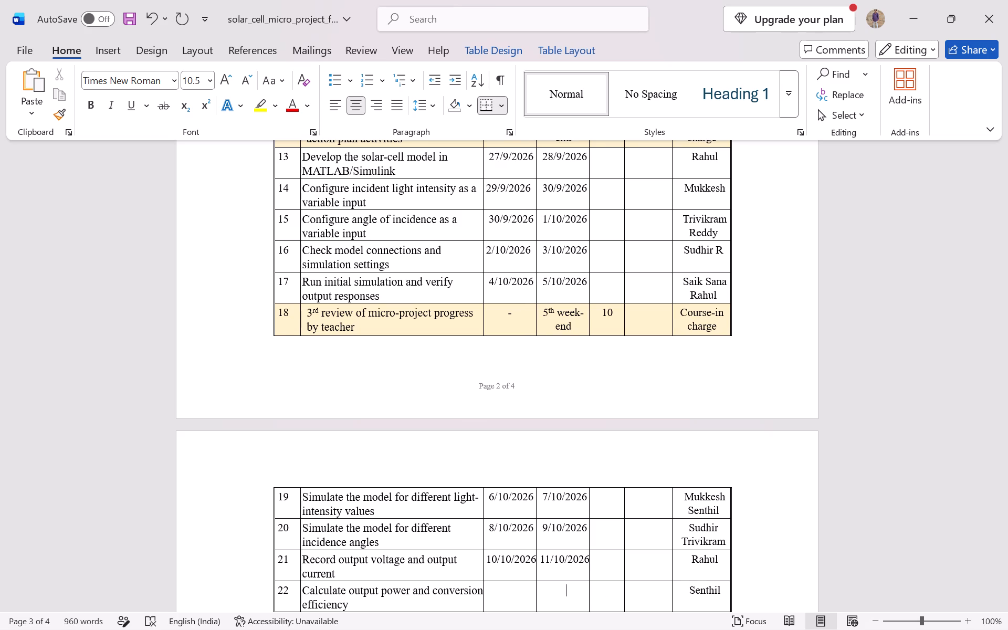
key(Left)
key(Left)
key(1)
text(2/10.)
key(BackSpace)
text(/2026)
key(Right)
key(Right)
text(13/)
text(10/)
text(2026)
Enter 14/10/2026 as the start date of activity 23, comparing results under different operating conditions.
key(Down)
key(Down)
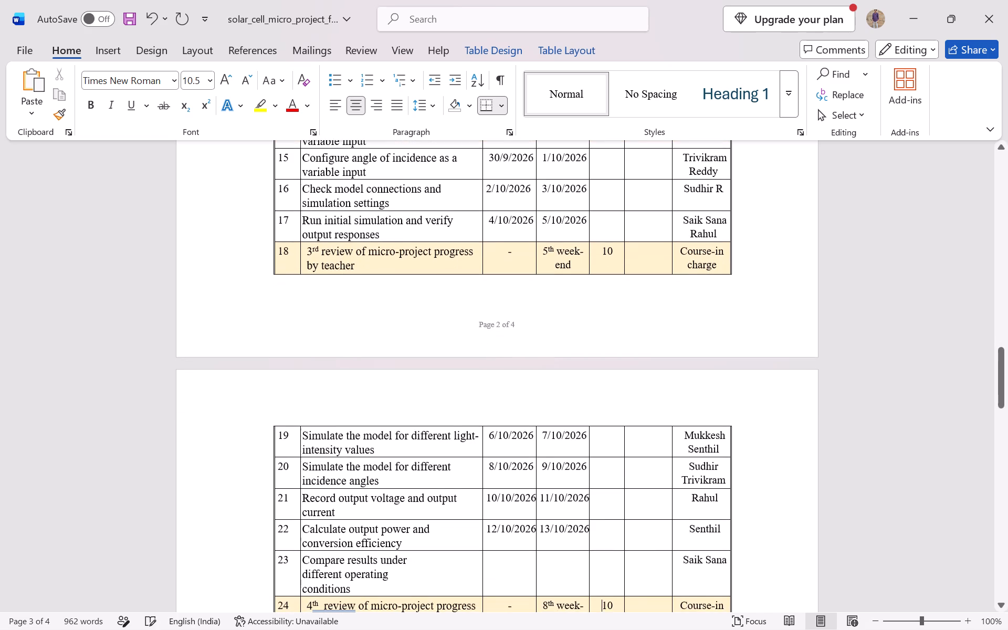
key(Down)
key(Down)
key(Down)
key(Down)
key(Left)
key(Left)
key(Left)
key(Left)
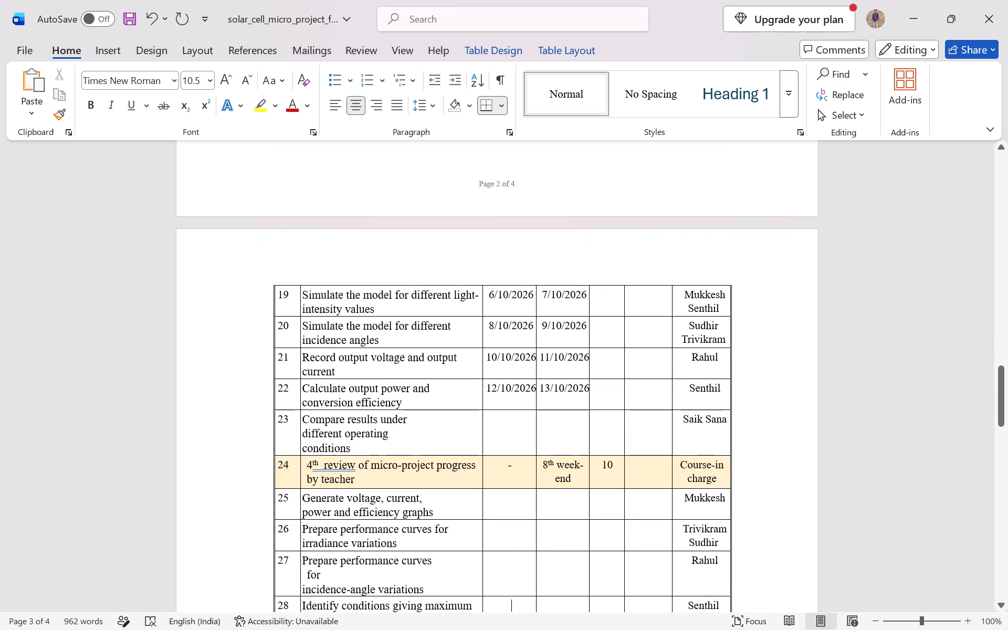
key(Up)
key(Up)
key(Up)
key(Up)
key(Up)
key(Left)
key(Right)
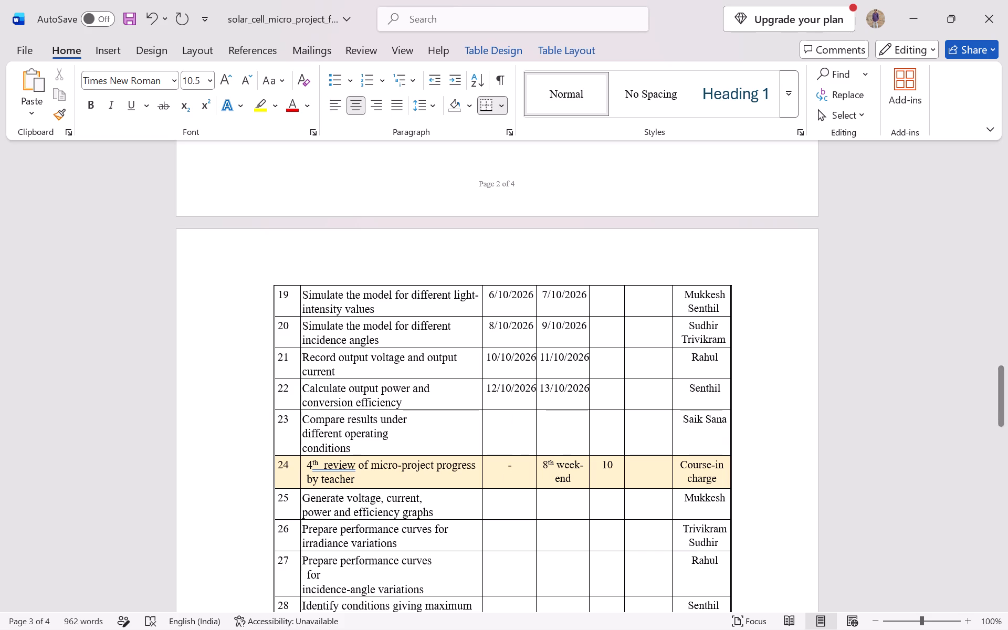
text(14/)
key(1)
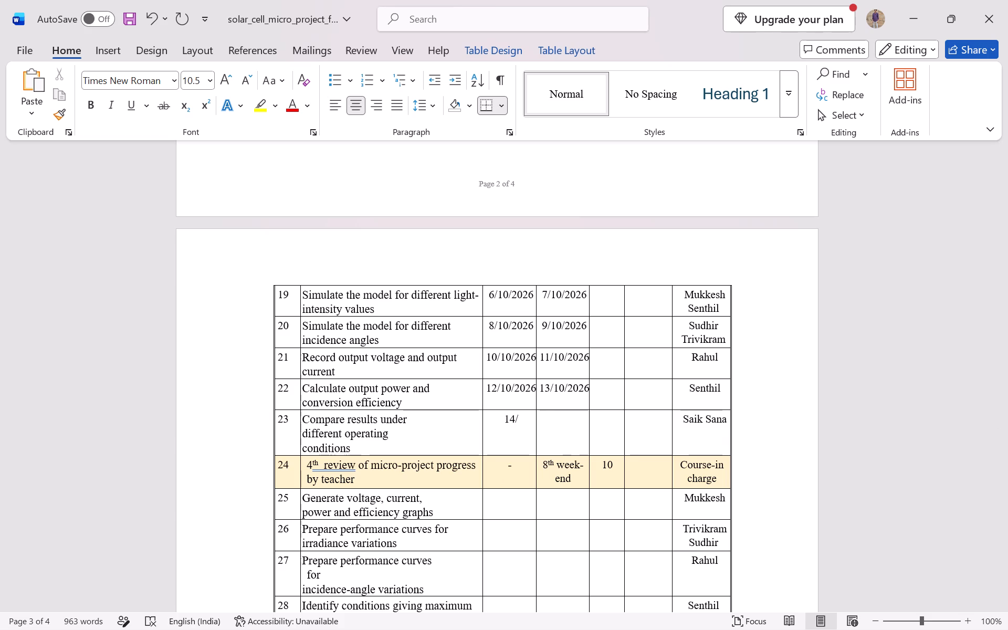
text(0/2026)
Enter 15/10/2026 as the end date of activity 23, comparing results under different operating conditions.
key(Right)
key(Right)
text(15)
key(slash)
text(10)
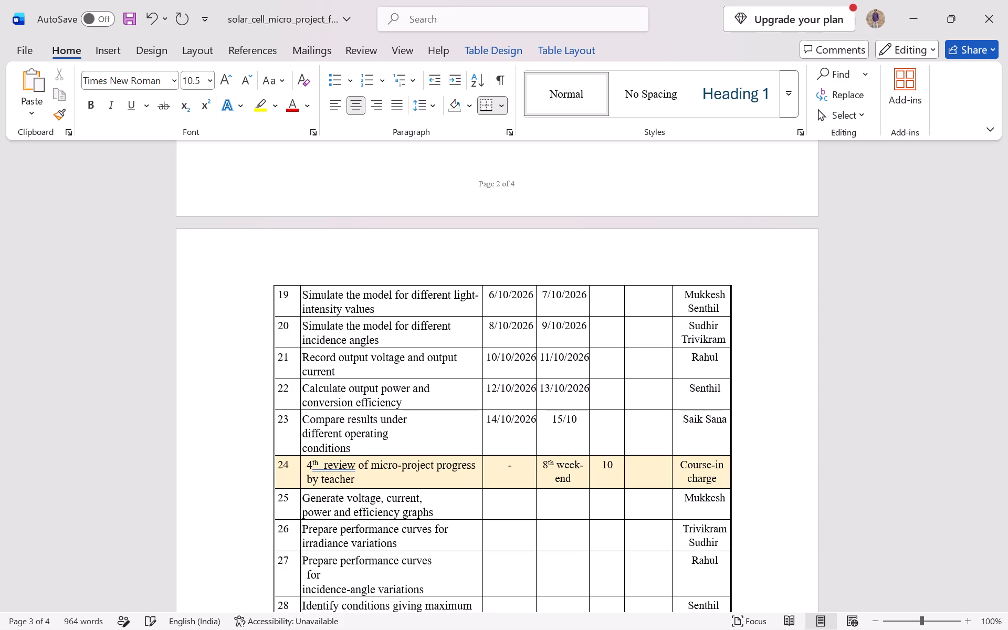
text(/2026)
Enter 16/10/2026 as the start date of activity 25, generating voltage, current, power and efficiency graphs.
key(Down)
key(Down)
key(Down)
key(Left)
key(Left)
key(Left)
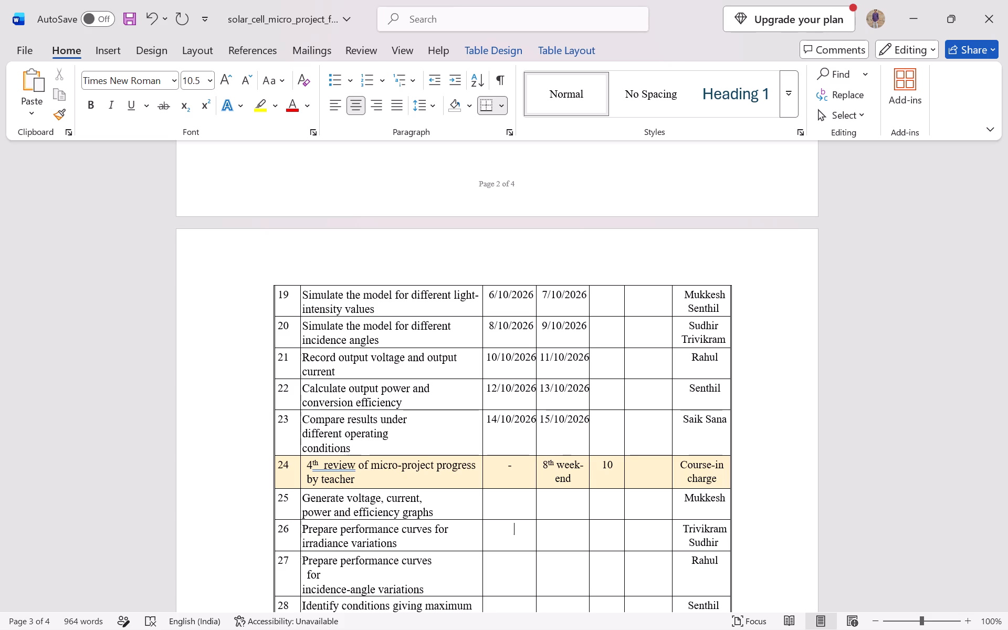
key(Up)
key(Left)
key(Right)
key(Left)
text(16/)
key(1)
text(0/1)
key(BackSpace)
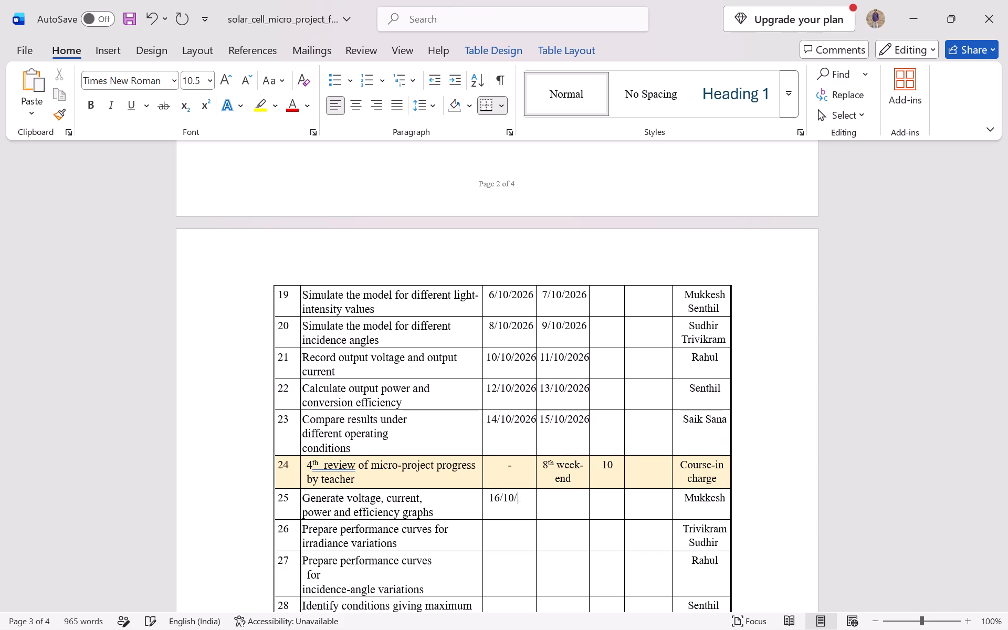
text(2026)
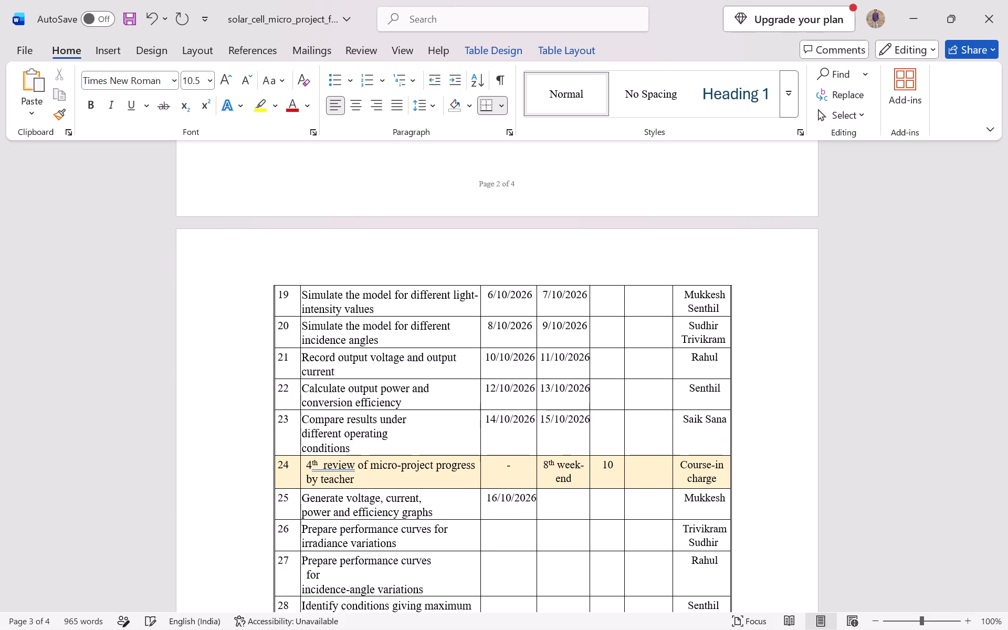
Enter 17/10/2026 as the end date of activity 25, generating voltage, current, power and efficiency graphs.
key(Right)
key(Right)
text(17/10/2026)
Enter 18/10/2026 as the start date of activity 26, preparing performance curves for irradiance variations.
key(Down)
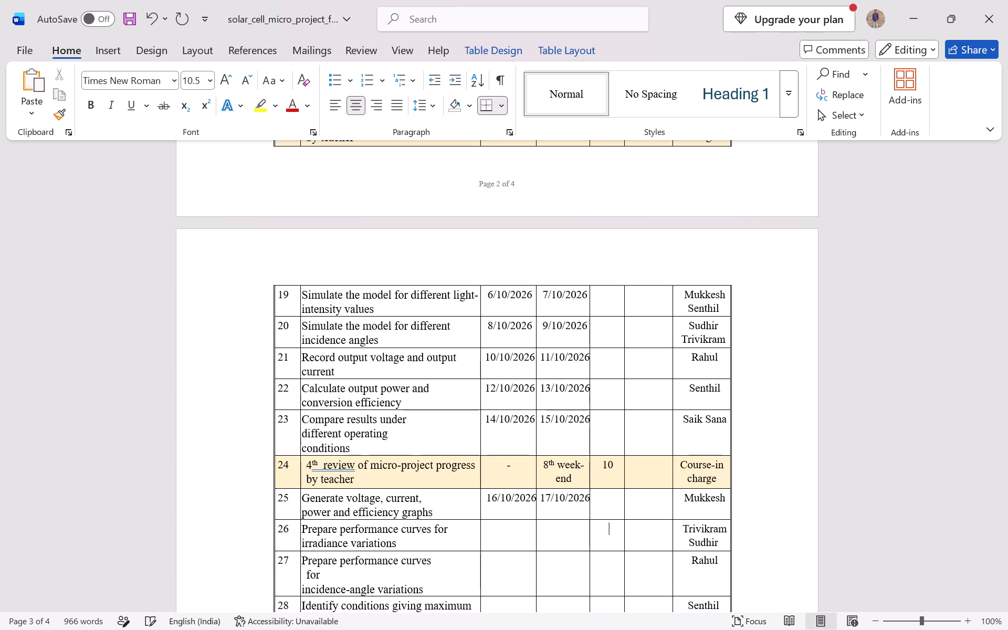
key(Left)
key(Left)
key(Left)
key(Left)
text(18)
key(slash)
text(10/2026)
Enter 19/10/2026 as the end date of activity 26, preparing performance curves for irradiance variations.
key(Right)
key(Right)
key(Left)
key(Right)
text(19/2)
key(BackSpace)
key(1)
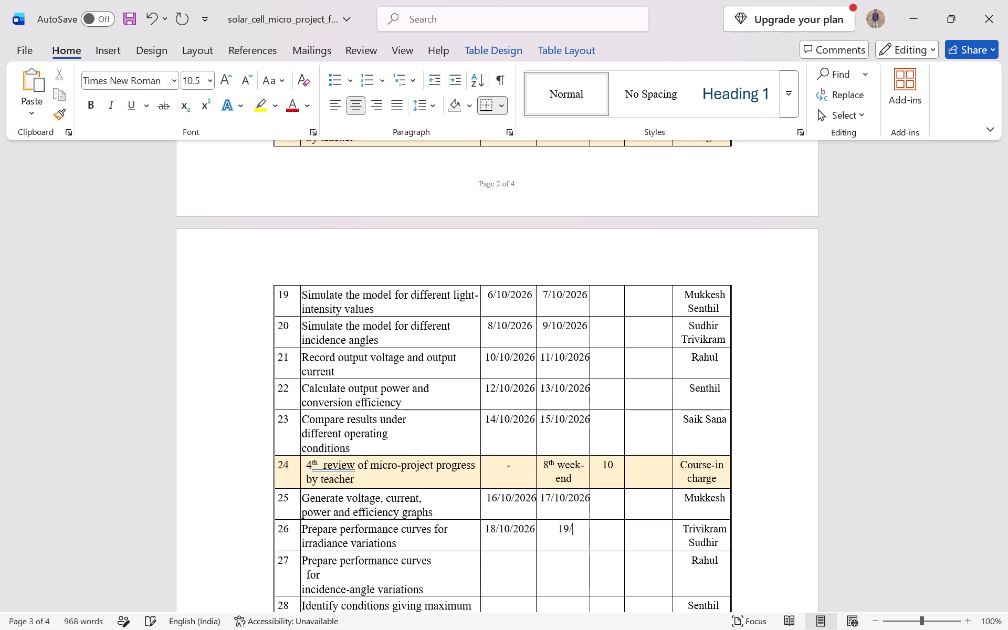
key(0)
key(slash)
text(2026)
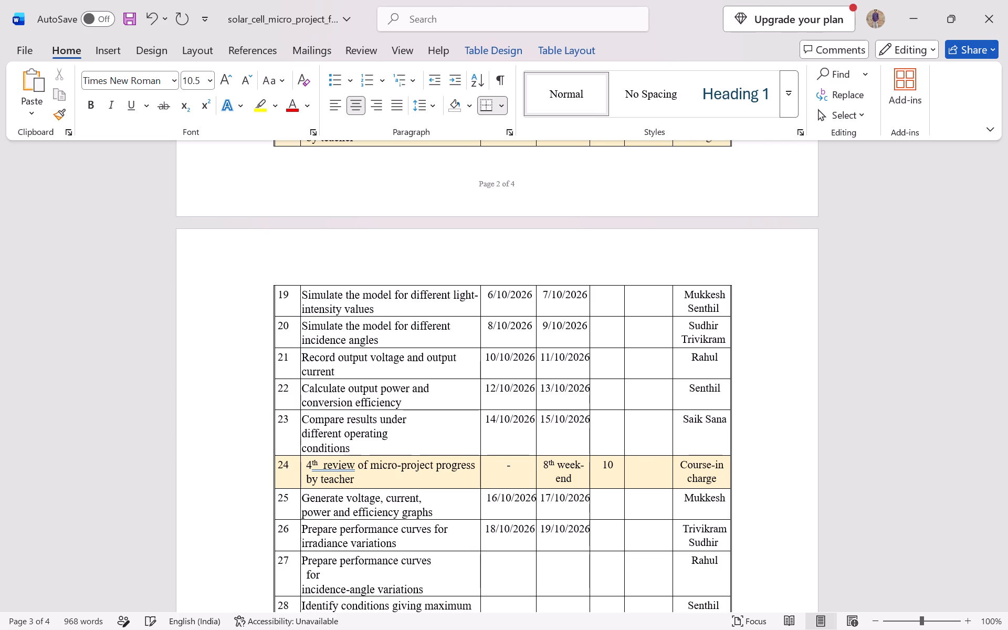
Enter 20/10/2026 as the start date of activity 27, preparing performance curves for incidence-angle variations.
key(Down)
key(Left)
key(Left)
key(Left)
key(Left)
text(19)
key(BackSpace)
key(0)
key(slash)
text(10/)
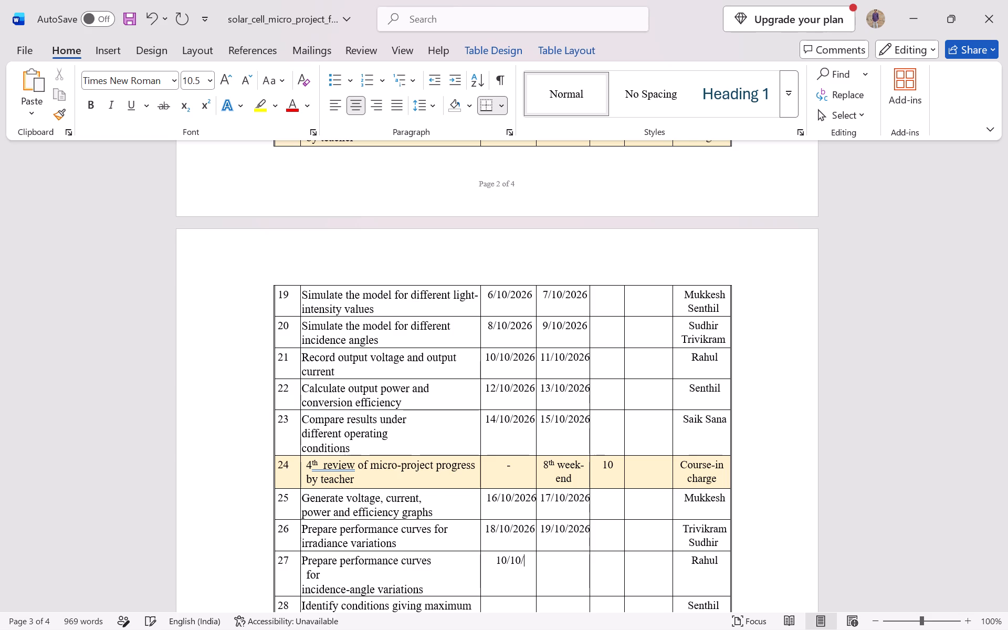
text(2026)
key(Left)
key(Left)
key(Left)
key(Left)
key(Left)
key(Left)
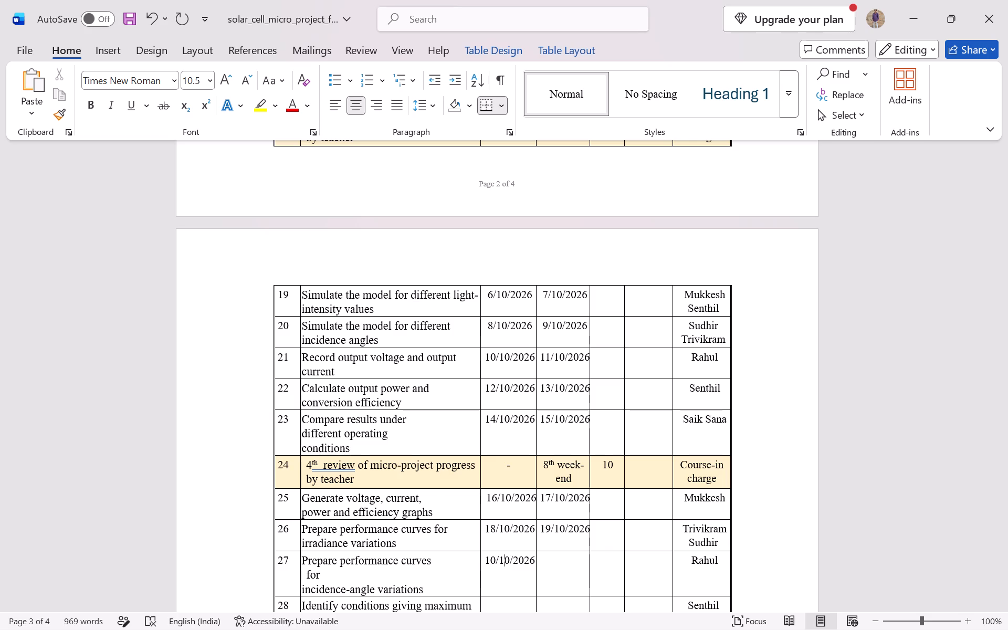
key(Left)
key(Left)
key(Left)
key(BackSpace)
key(2)
Enter 21/10/2026 as the end date of activity 27, preparing performance curves for incidence-angle variations.
key(Right)
key(Right)
key(Right)
key(Right)
key(Right)
key(Right)
key(Right)
key(Right)
key(Right)
key(Right)
key(Right)
text(21/)
text(10/2026)
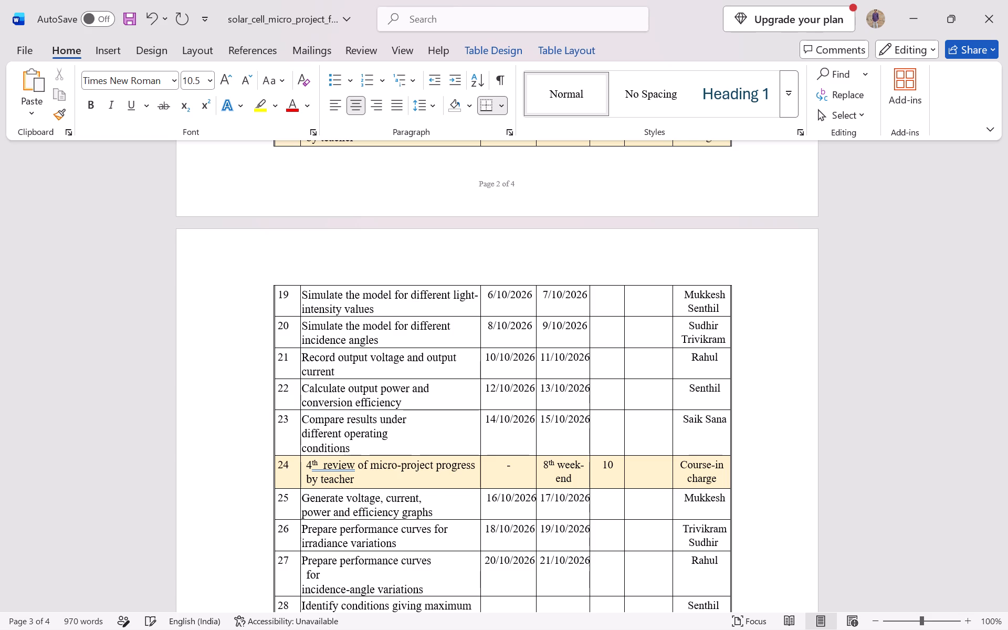
Enter 22/10/2026 as the start date of activity 28, identifying conditions giving maximum power and efficiency.
key(Down)
key(Down)
key(Down)
key(Down)
key(Down)
key(Down)
key(Down)
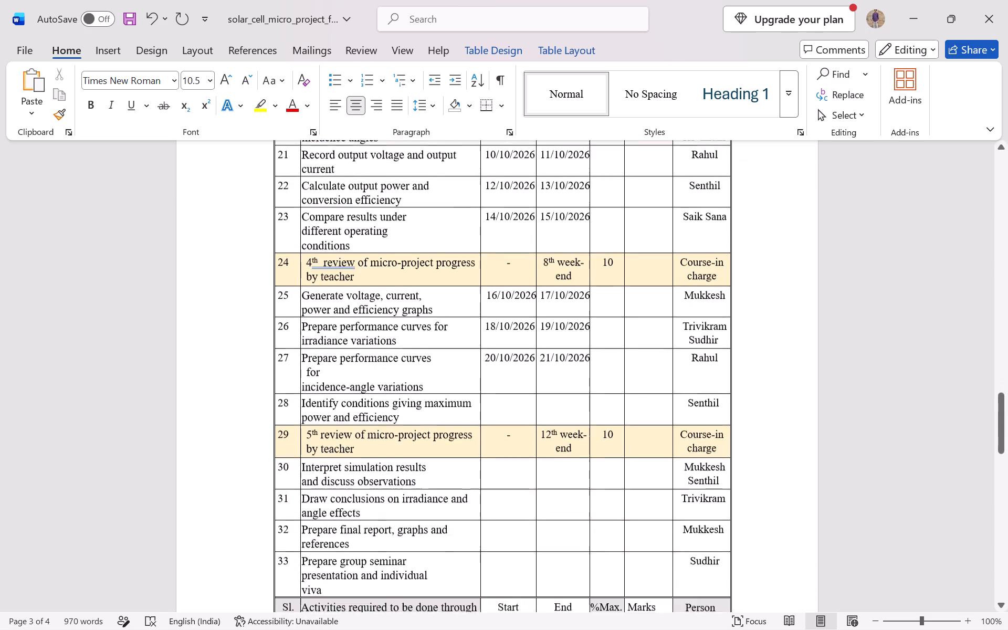
key(Left)
key(Left)
key(Left)
key(Left)
key(Left)
key(Left)
key(Left)
key(Left)
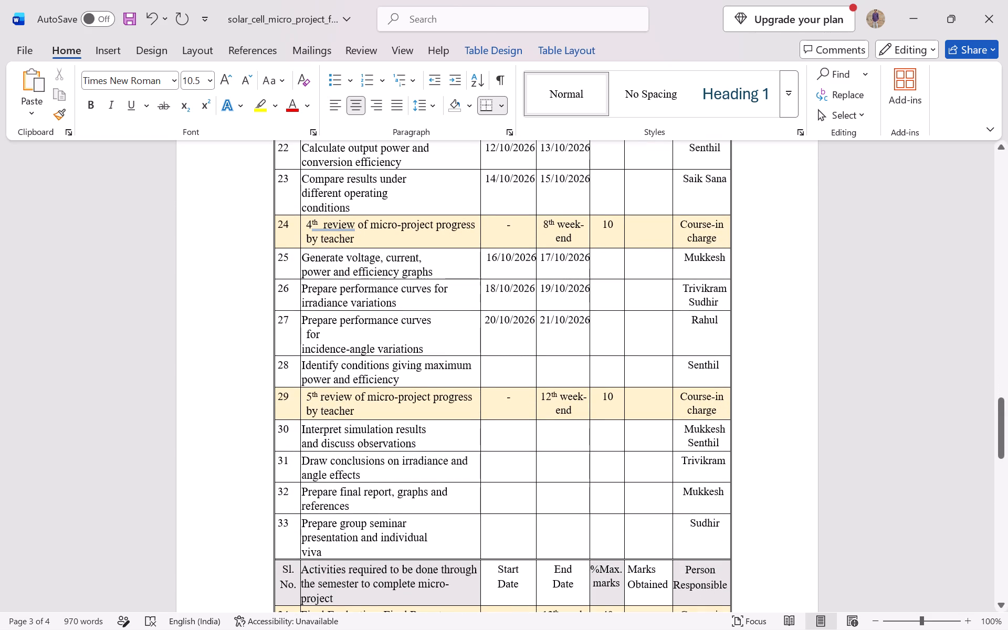
key(Up)
key(Left)
key(Left)
key(Left)
key(Up)
key(Up)
key(Up)
key(Up)
key(Up)
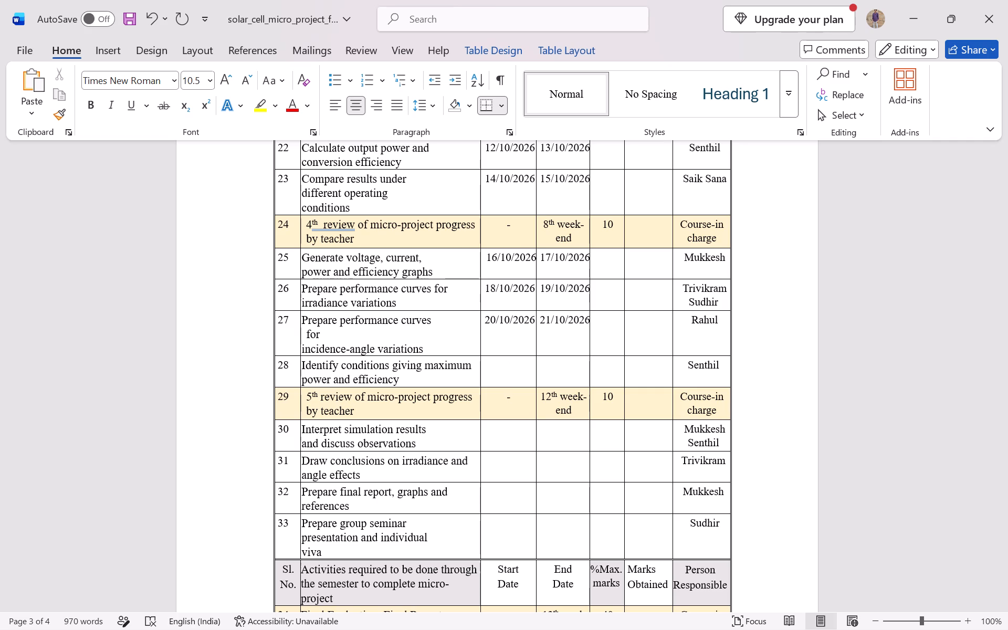
text(22/2)
key(BackSpace)
text(10)
text(/2026)
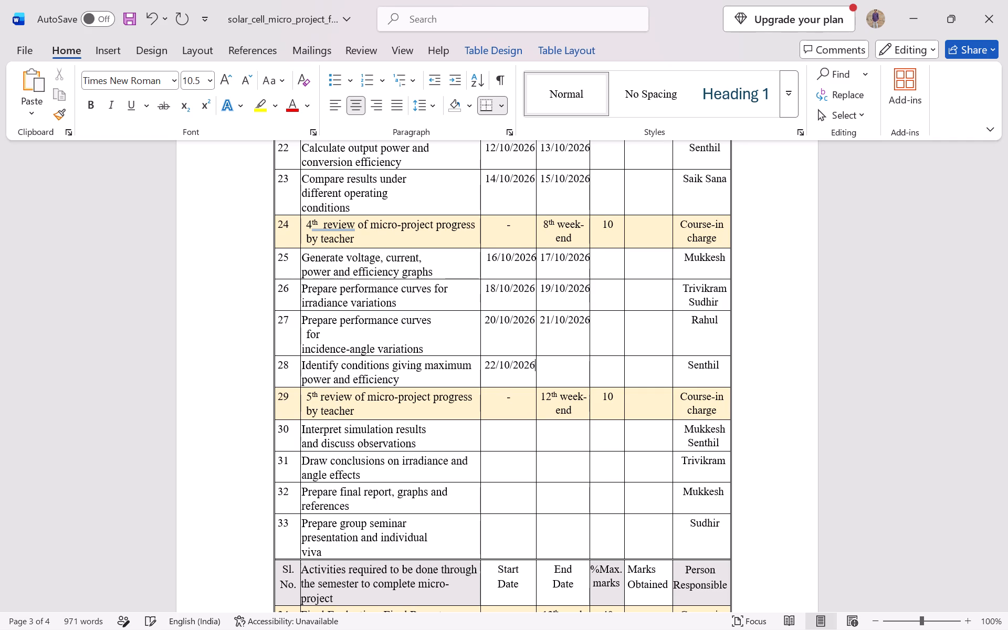
Enter 23/10/2026 as the end date of activity 28, identifying conditions giving maximum power and efficiency.
key(Right)
key(Right)
text(23/10/2026)
Enter 24/10/2026 as the start date of activity 30, interpreting simulation results and discussing observations.
key(Down)
key(Down)
key(Left)
key(Left)
key(Left)
key(Left)
text(23)
key(BackSpace)
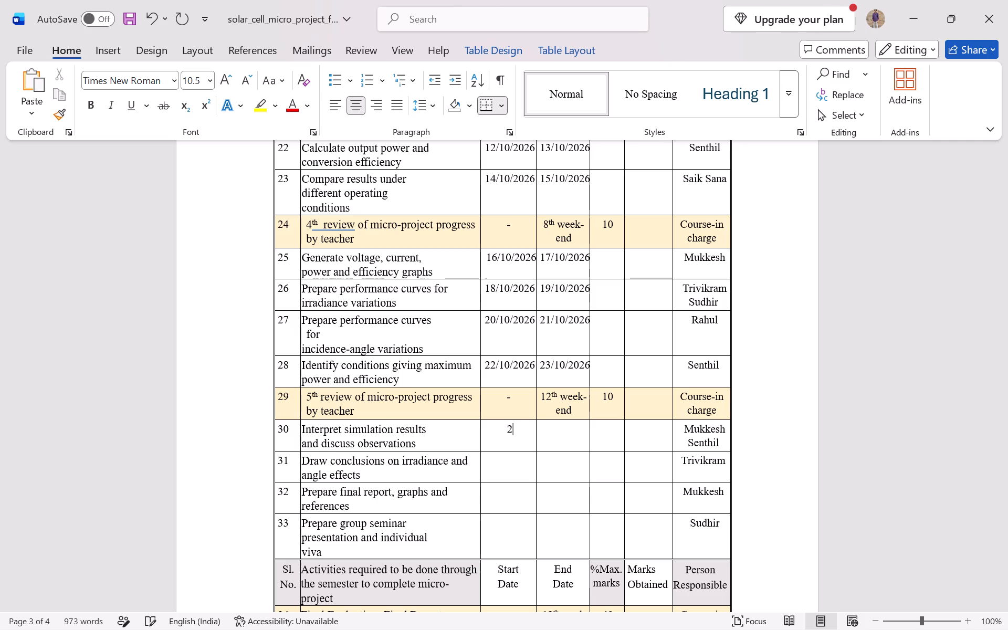
text(4/10/2026)
Enter 25/10/2026 as the end date of activity 30, interpreting simulation results and discussing observations.
key(Right)
key(Right)
text(25.)
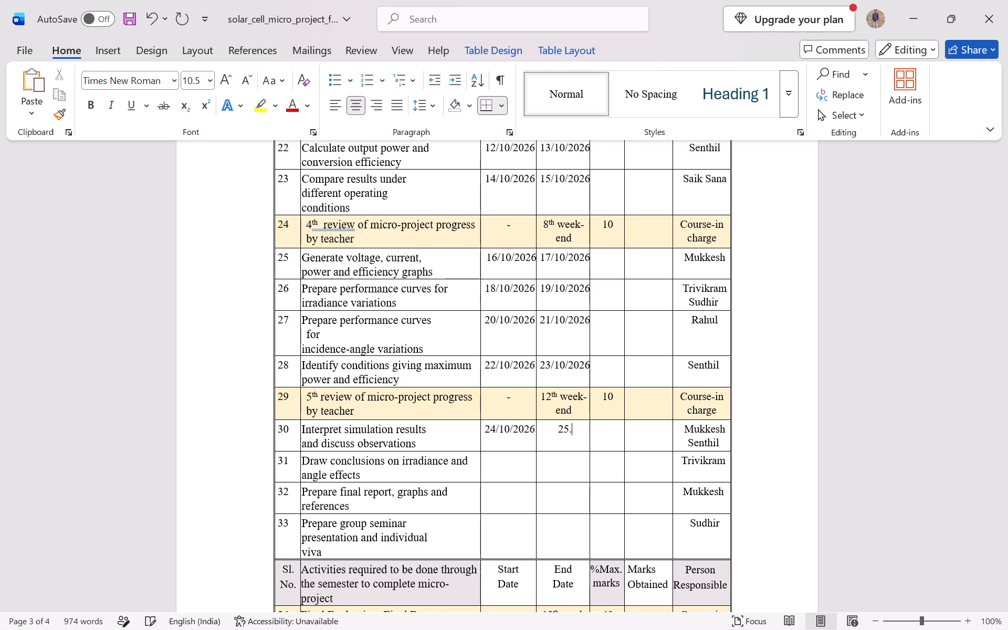
key(BackSpace)
text(/2)
key(BackSpace)
text(10)
text(/29)
key(BackSpace)
text(026)
Enter 26/20/2026 as the start date of activity 31, drawing conclusions on irradiance and angle effects.
key(Down)
key(Down)
key(Left)
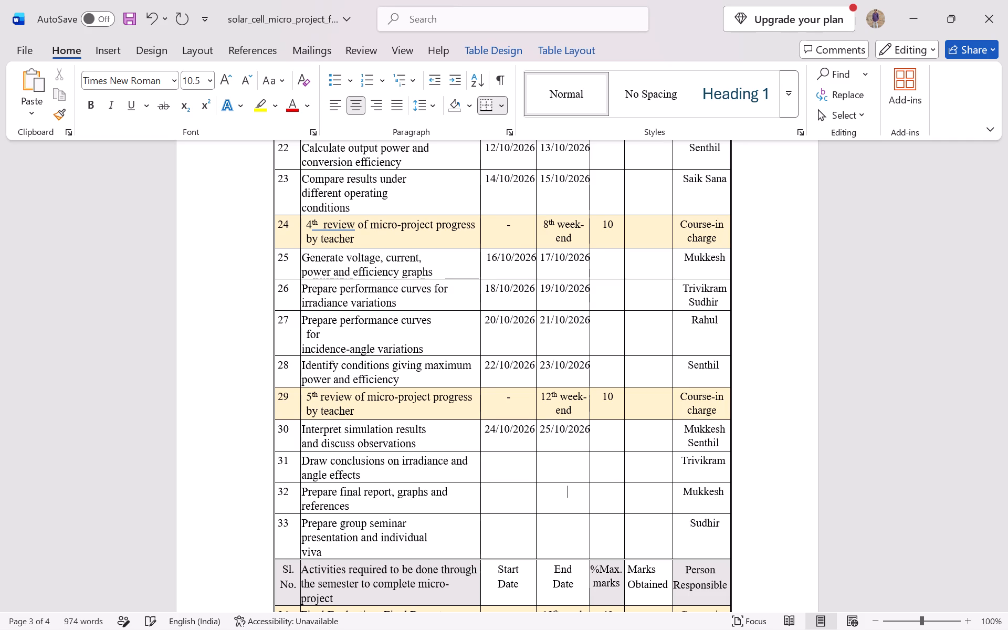
key(Left)
key(Left)
key(Left)
key(Up)
key(2)
text(6/20.)
key(BackSpace)
key(slash)
text(2026)
Begin the end date of activity 31 with the day and month 27/10/.
key(Right)
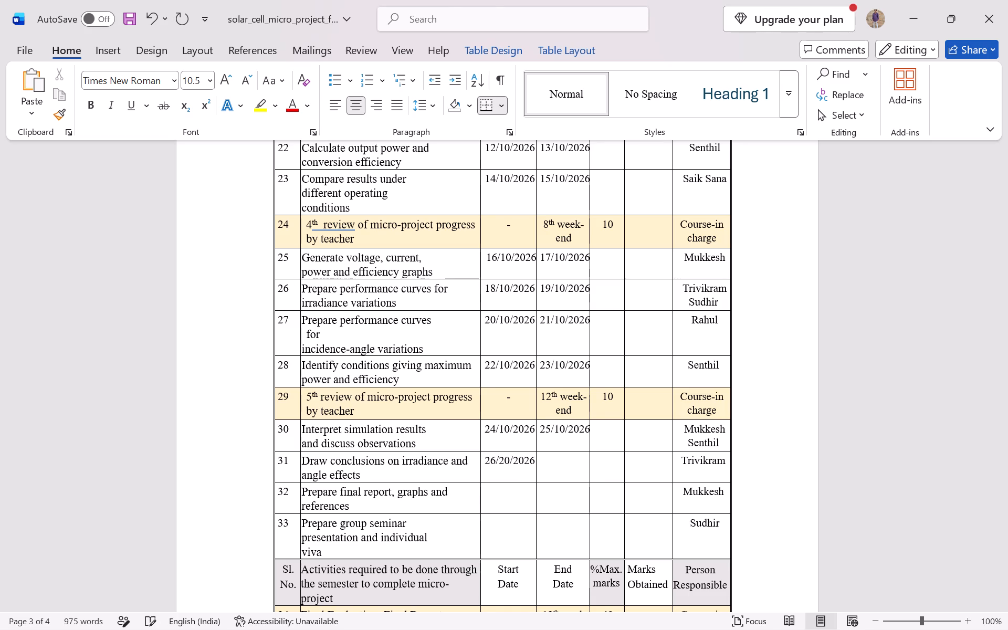
key(Right)
text(27)
key(slash)
key(slash)
key(BackSpace)
text(20)
key(BackSpace)
key(BackSpace)
text(10)
key(slash)
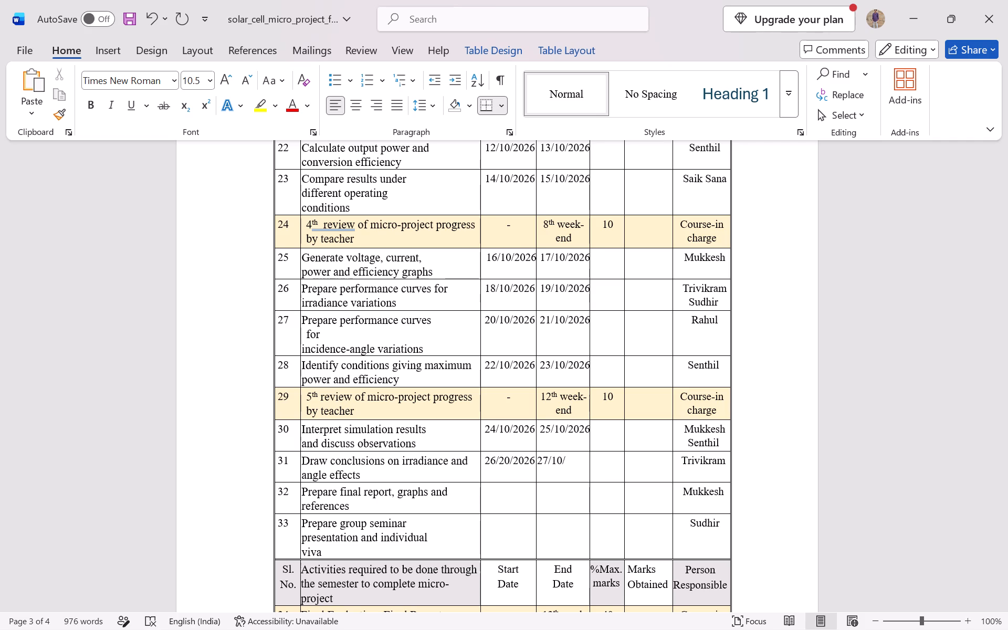
Correct the month in activity 31's start date to 10.
key(Left)
key(Left)
key(Left)
key(Left)
key(Left)
key(Left)
key(Left)
key(Left)
key(Left)
key(Left)
key(Left)
key(Left)
key(Left)
key(Left)
key(BackSpace)
key(1)
Complete the end date of activity 31 with the year 2026.
key(Right)
key(Right)
key(Right)
key(Right)
key(Right)
key(Right)
key(Right)
key(Right)
key(Right)
key(Right)
key(Right)
key(Right)
key(Right)
key(Right)
text(2026)
Enter 28/10/2026 as the start date and 29/10/2026 as the end date of activity 32, preparing the final report.
key(Down)
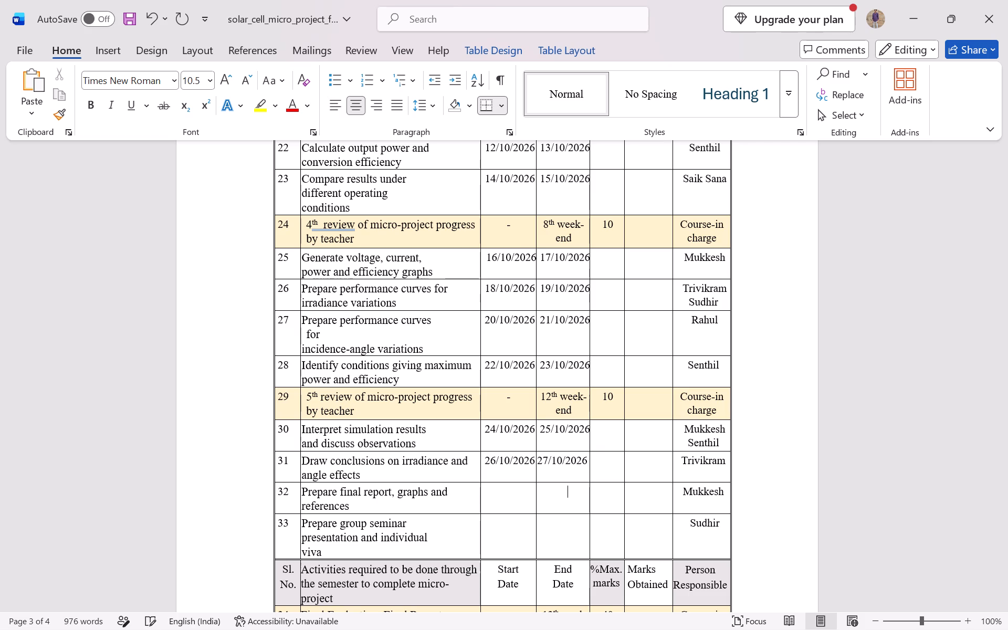
key(Left)
key(Left)
key(Left)
key(1)
key(8)
key(BackSpace)
key(BackSpace)
text(28/10/2026)
key(Right)
key(Right)
text(29/10/2026)
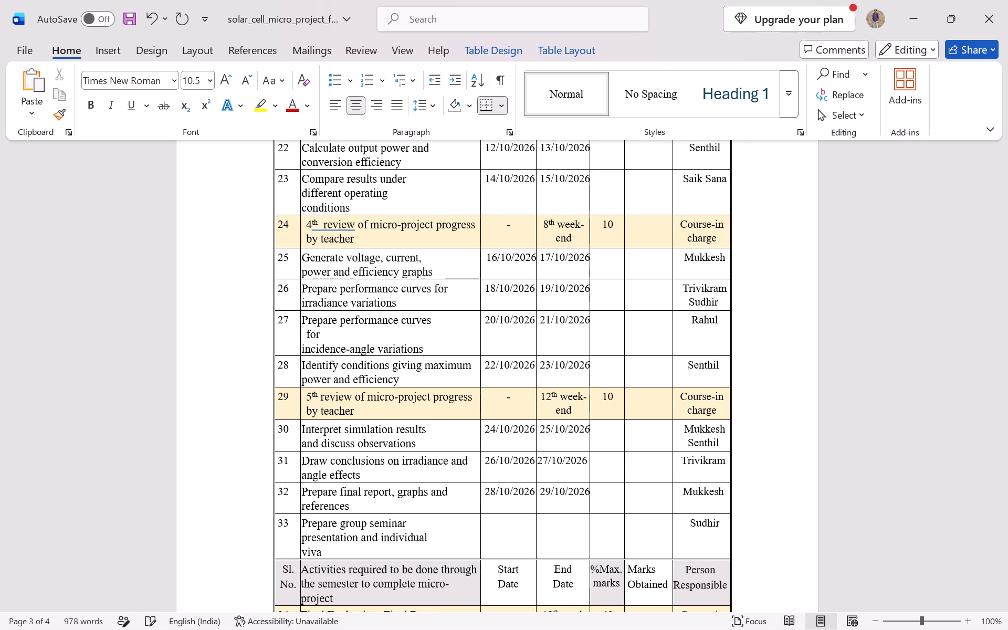
Enter 30/10/2026 as the start date and 31/10/2026 as the end date of activity 33, preparing the group seminar presentation.
key(Down)
key(Left)
key(Left)
key(Left)
key(Left)
text(30/10/2026)
key(Right)
key(Right)
text(31/)
text(10./)
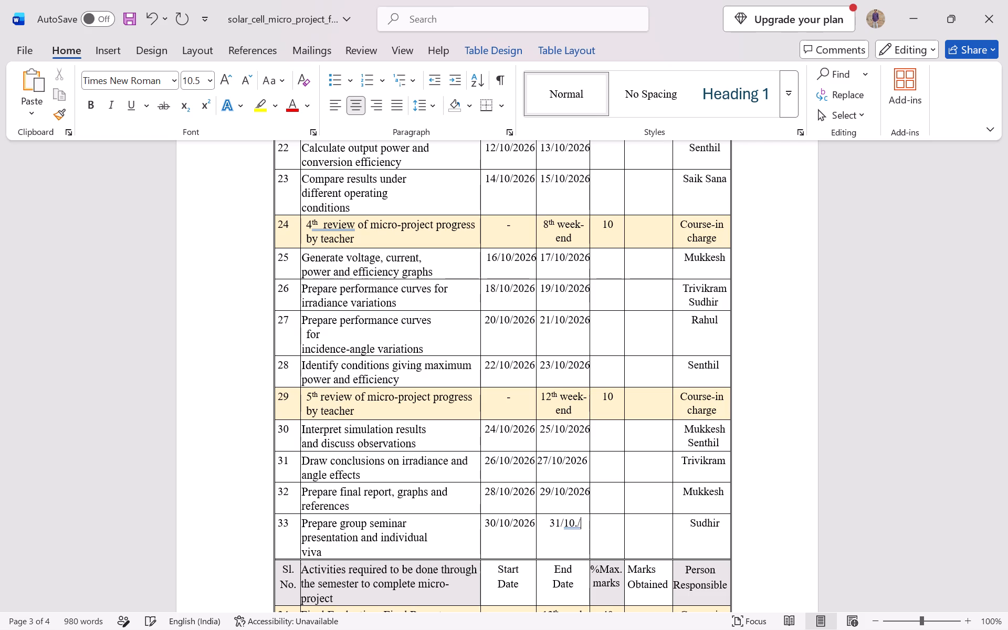
key(BackSpace)
key(BackSpace)
text(/2026)
Check the reviewer's date-range comment in the document DOC-20261102-WA0009, and close that document.
key(Down)
key(Down)
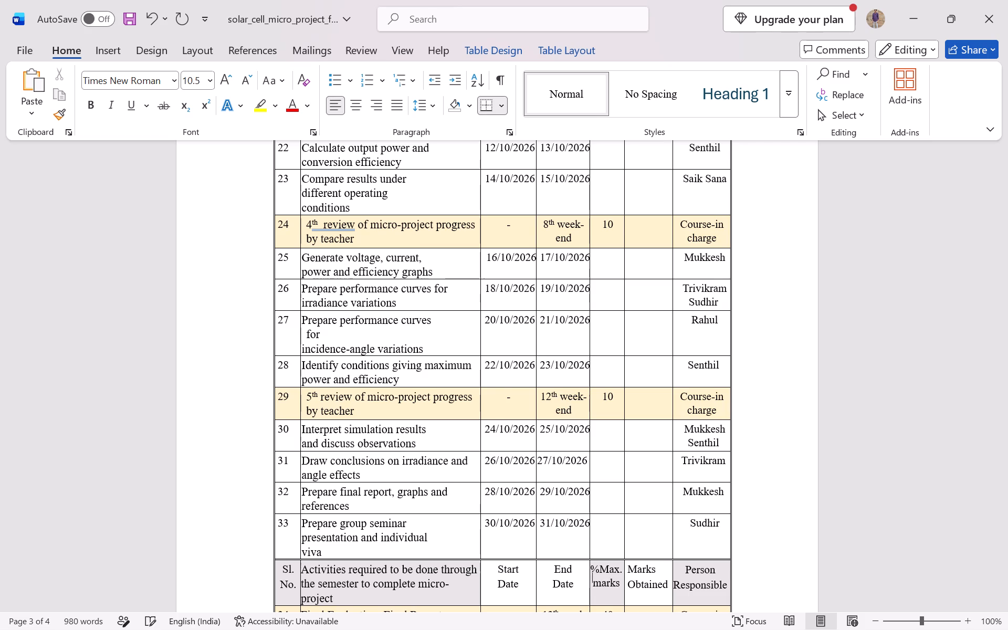
key(Down)
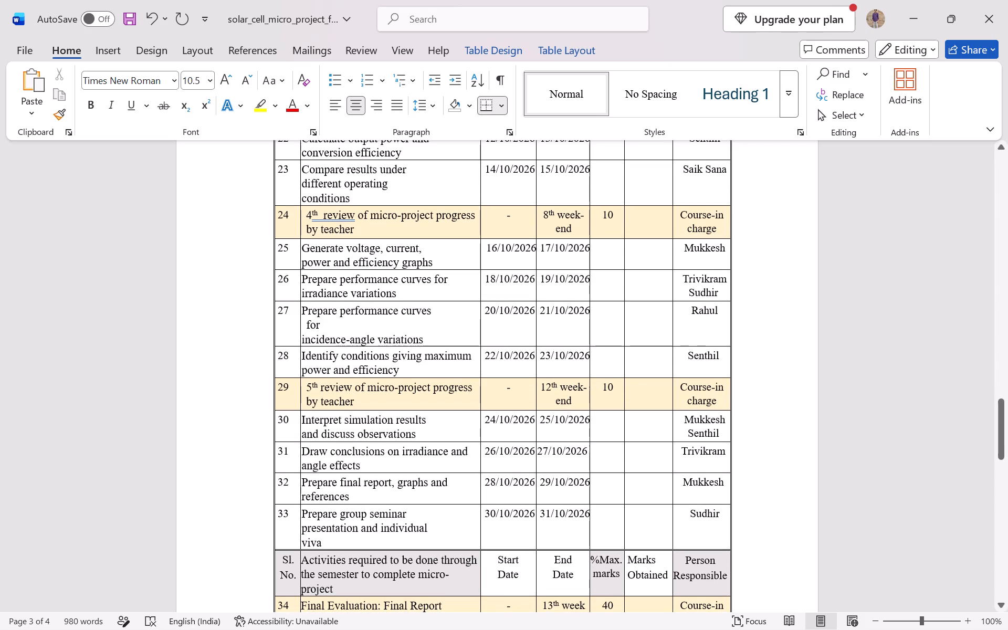
scroll(426, 520, down, 1)
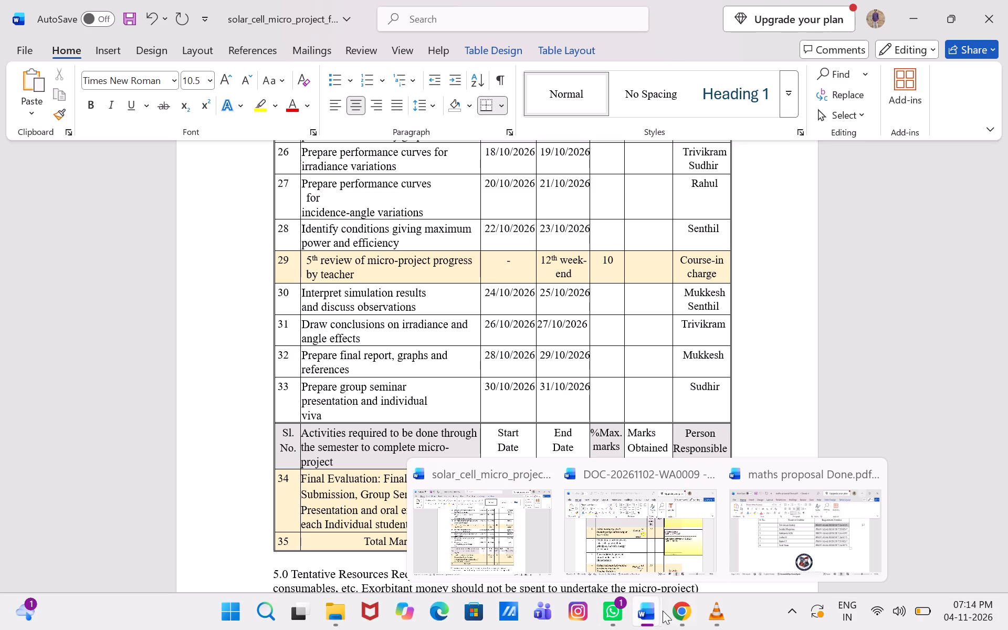
click(671, 535)
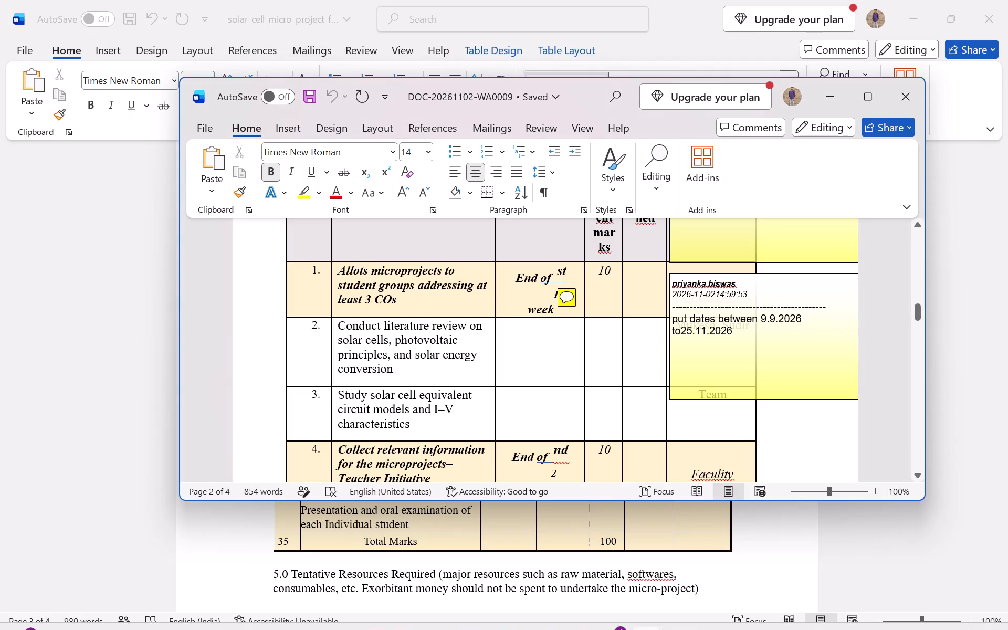
click(897, 94)
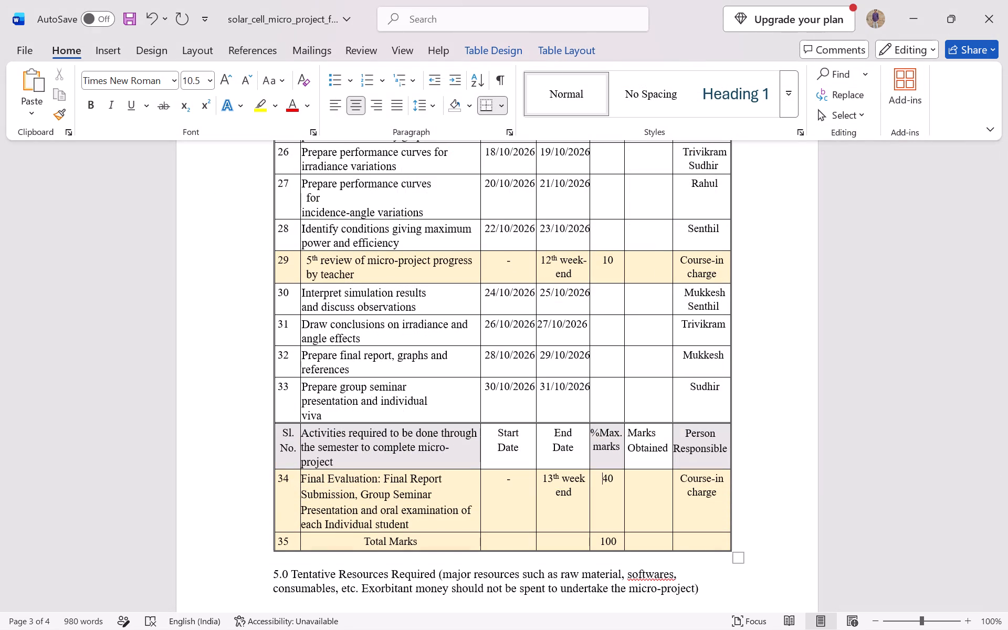
Review the start and end dates of the activities in the action plan table, comparing them with the teacher review rows.
scroll(694, 300, up, 2)
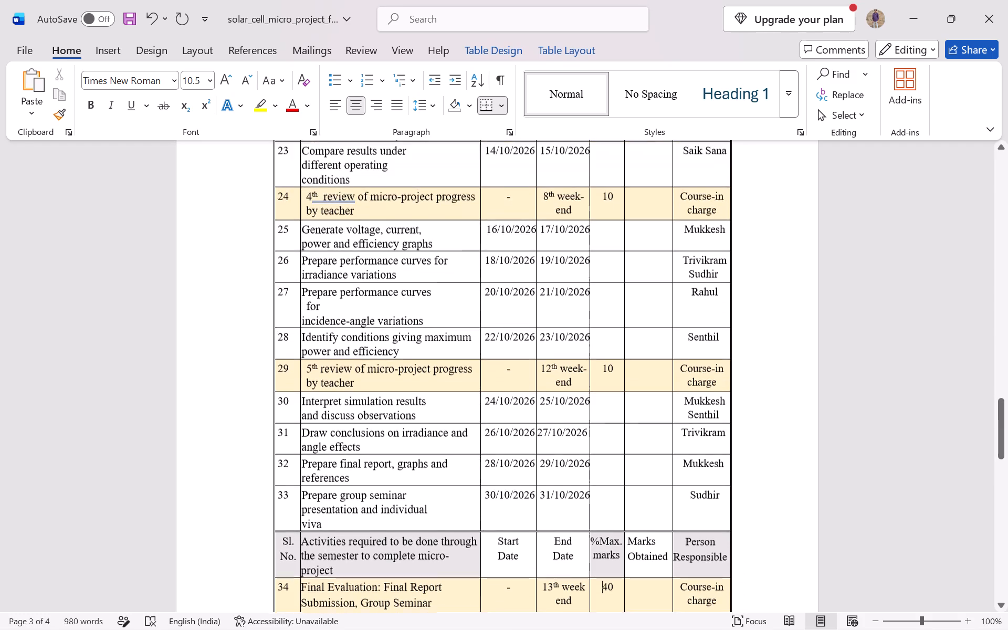
scroll(694, 300, up, 3)
scroll(694, 300, down, 3)
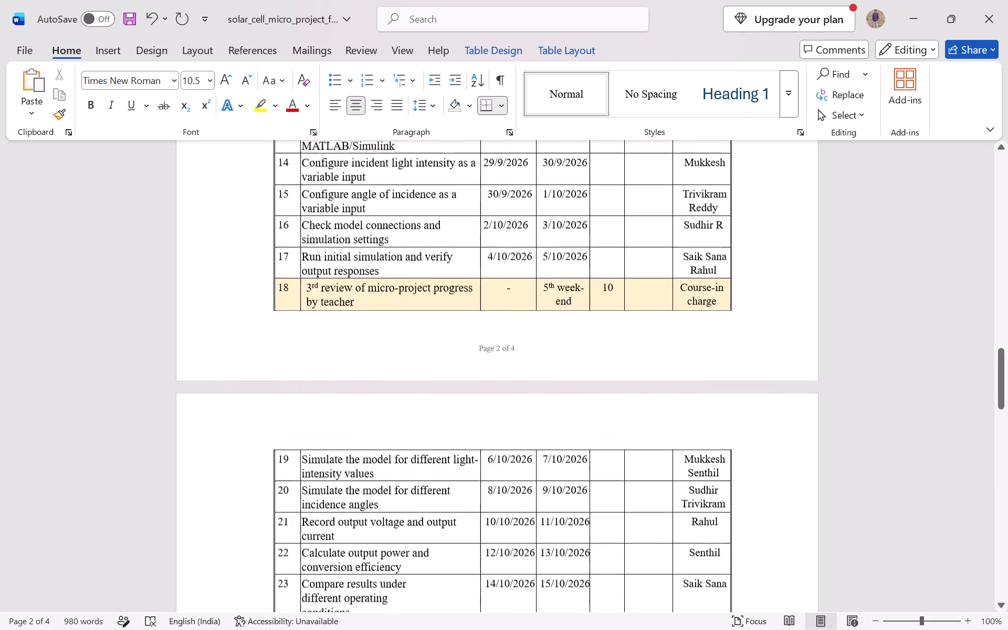
scroll(694, 300, down, 1)
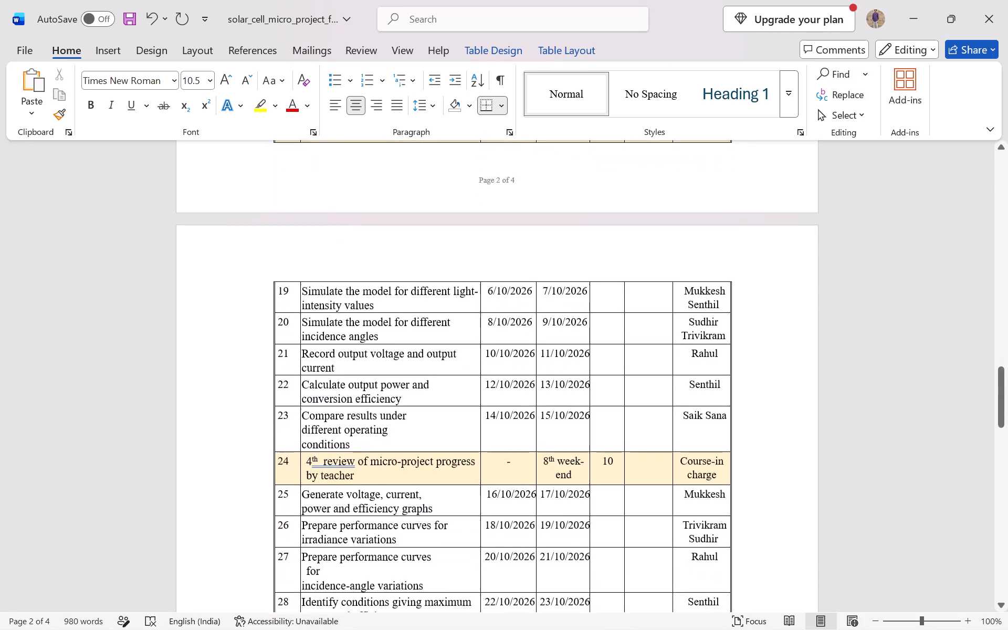
scroll(694, 300, down, 1)
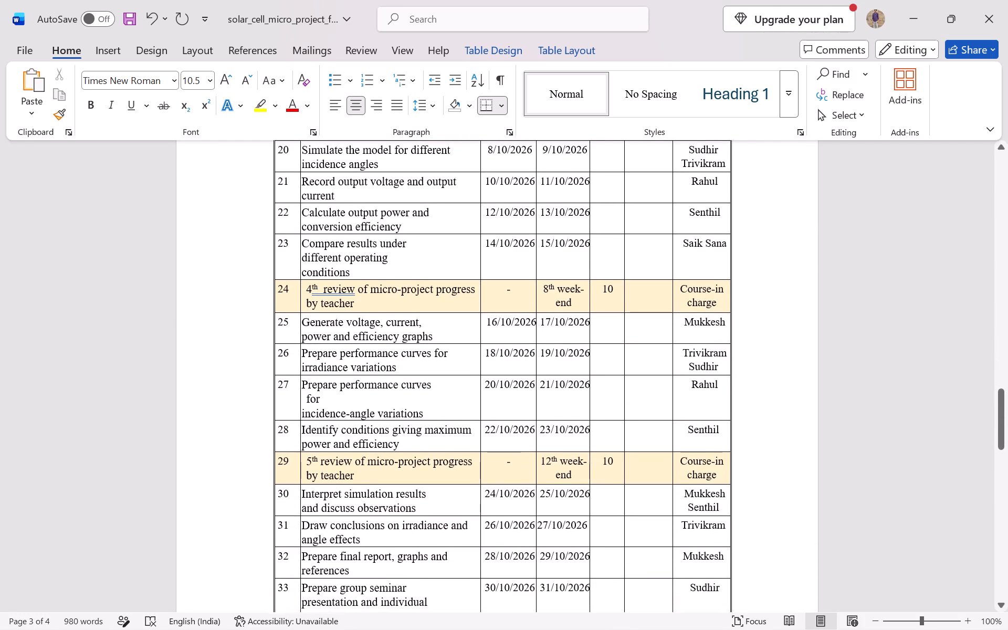
scroll(531, 245, down, 1)
scroll(531, 245, up, 1)
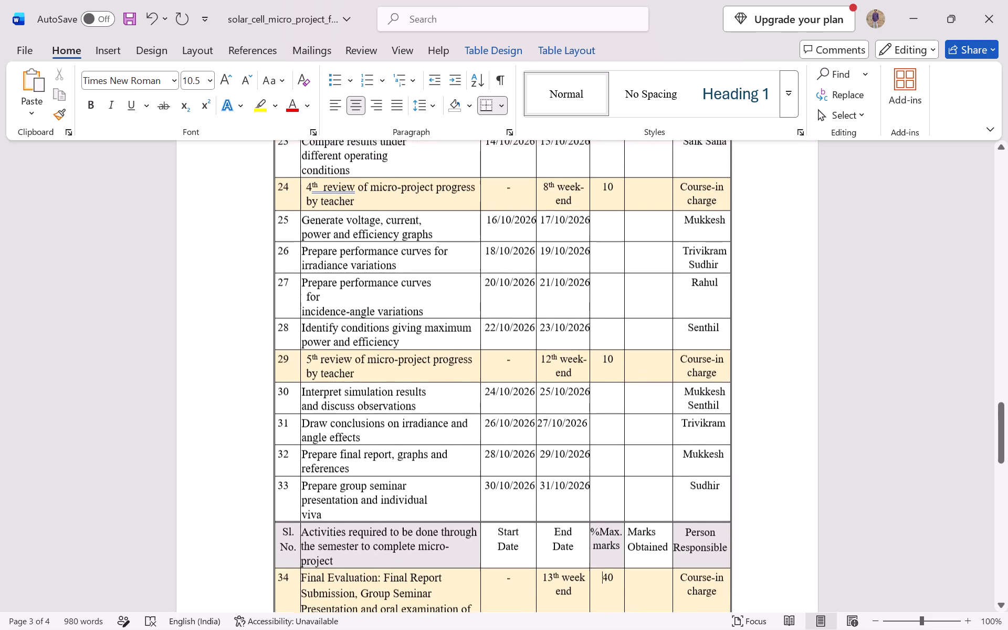
scroll(531, 245, up, 1)
scroll(541, 456, up, 1)
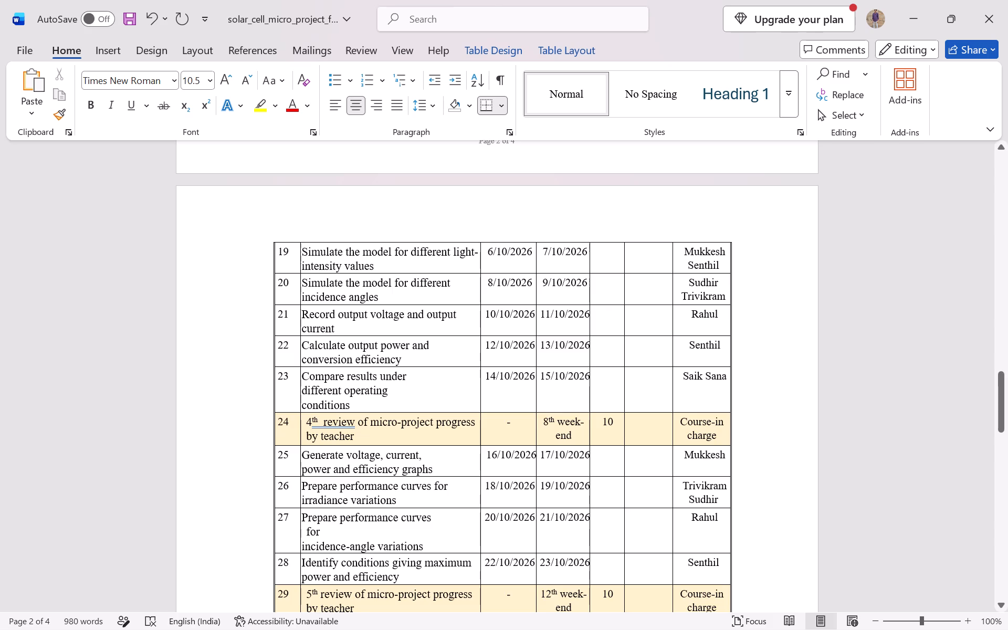
scroll(565, 564, down, 2)
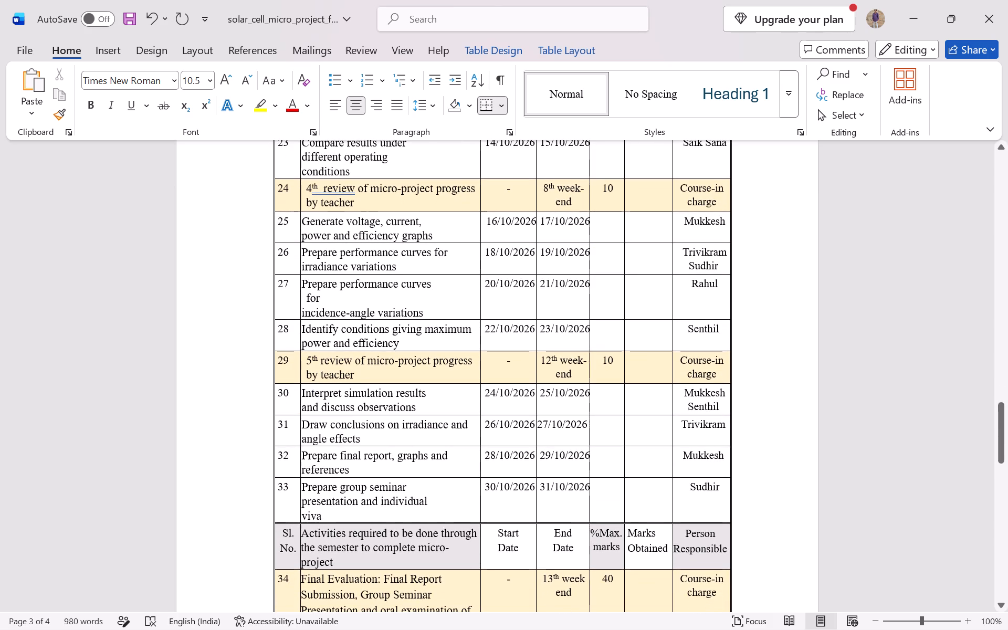
scroll(565, 501, up, 2)
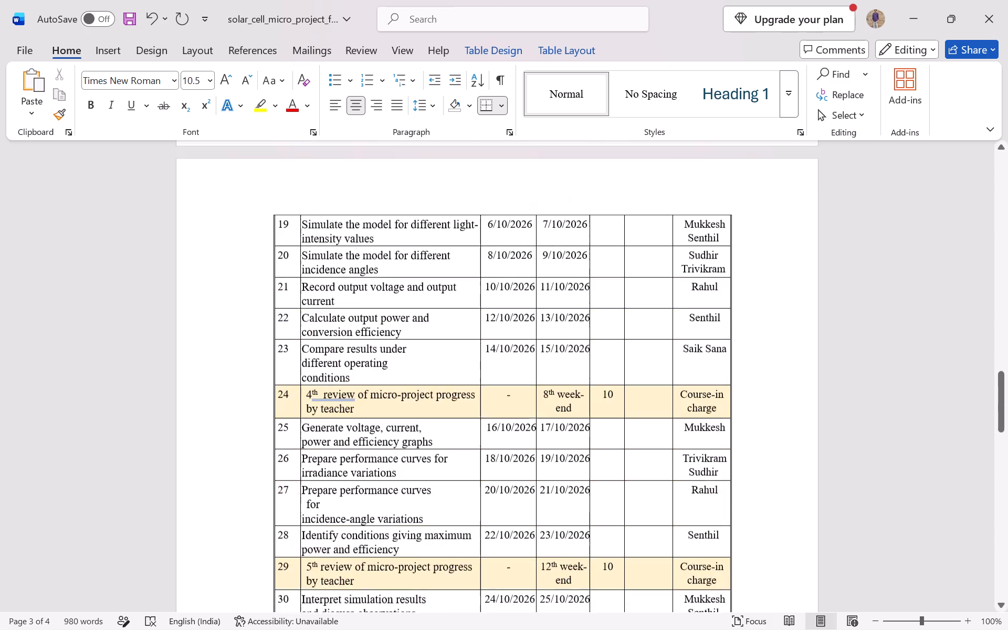
scroll(565, 501, up, 2)
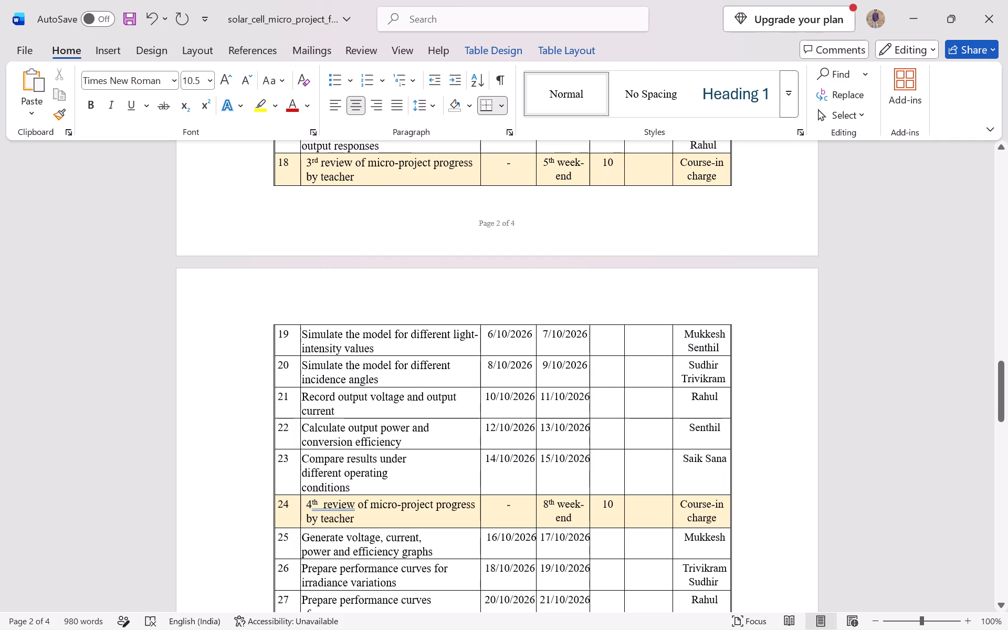
scroll(561, 574, down, 3)
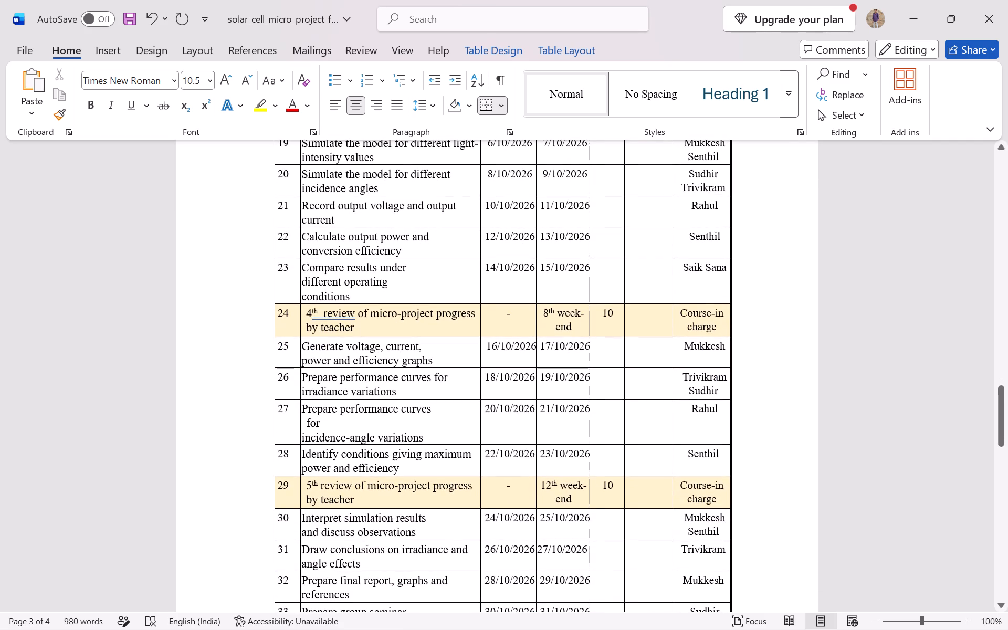
scroll(562, 586, down, 1)
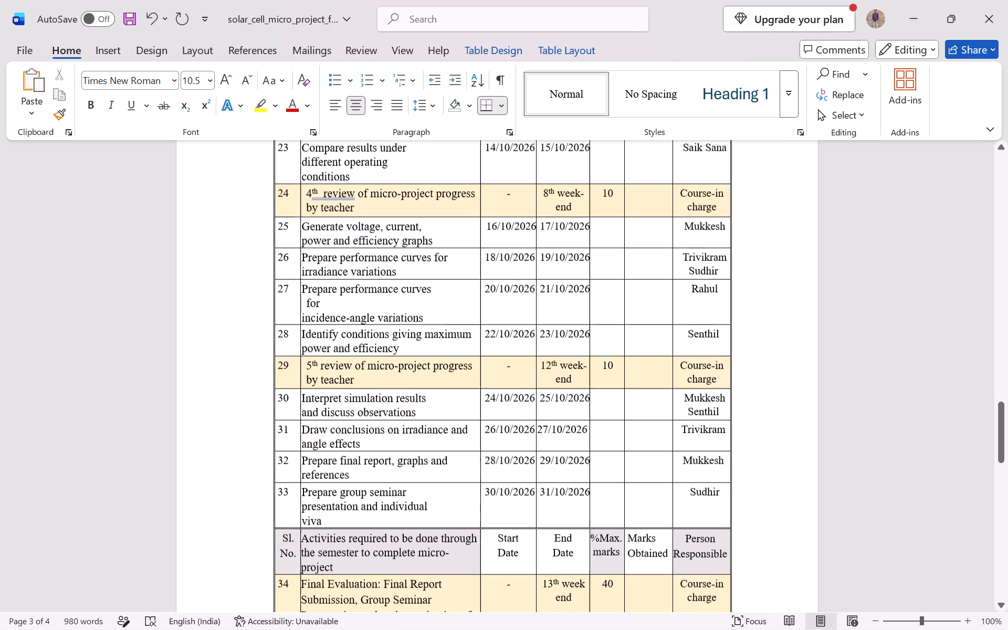
scroll(553, 500, up, 2)
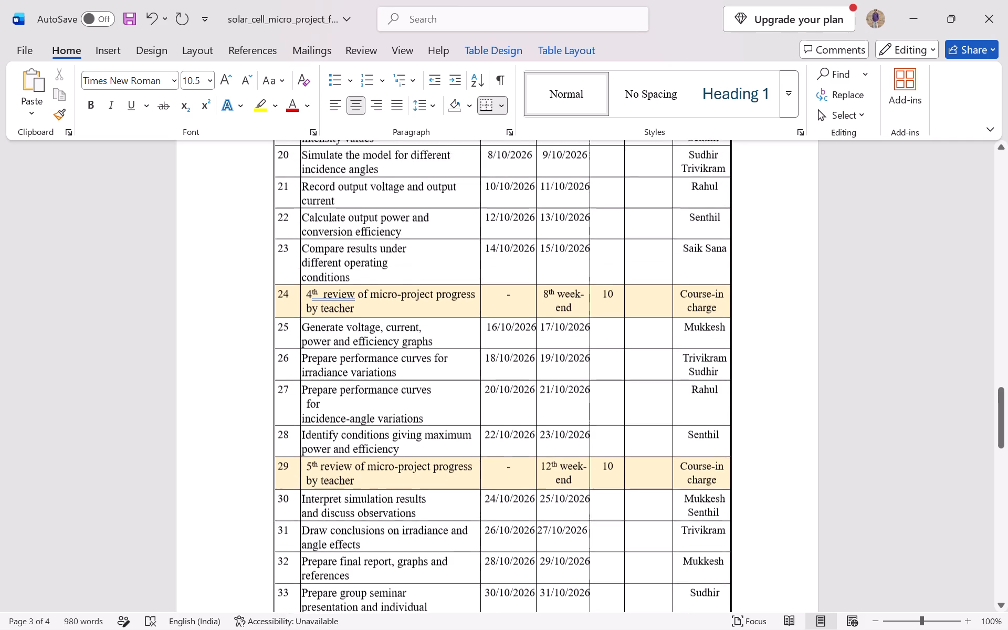
Set the start date of activity 27, preparing performance curves for incidence-angle variations, to 24/10/2026 in the action plan table.
scroll(553, 500, up, 3)
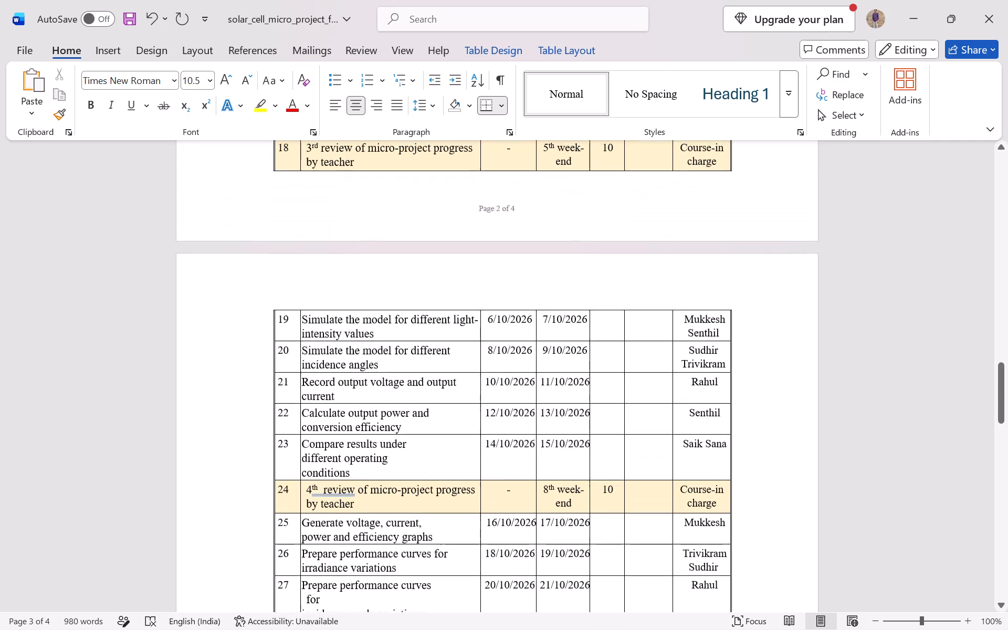
scroll(553, 500, up, 1)
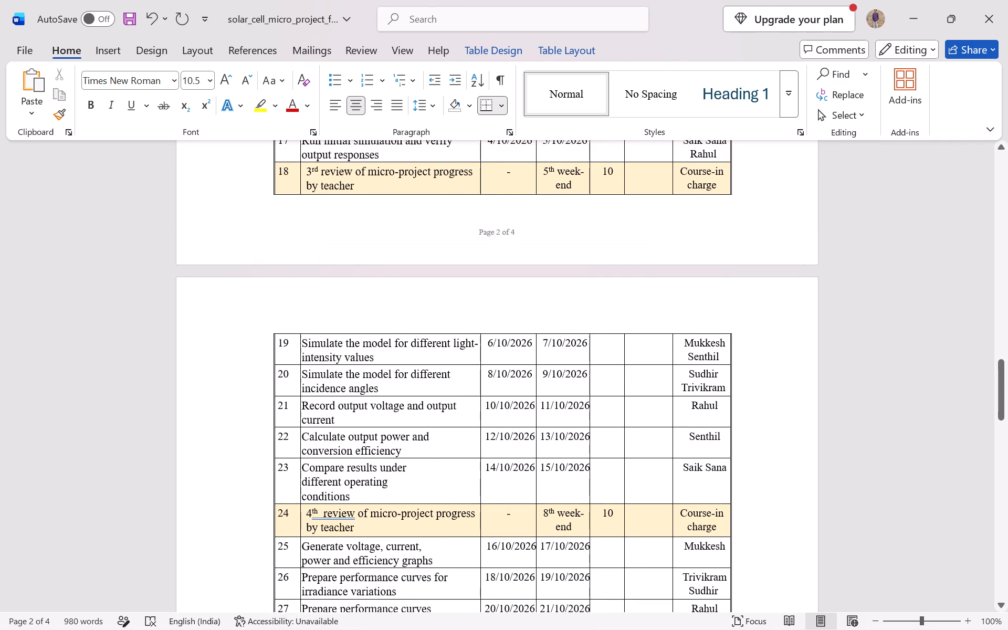
click(547, 373)
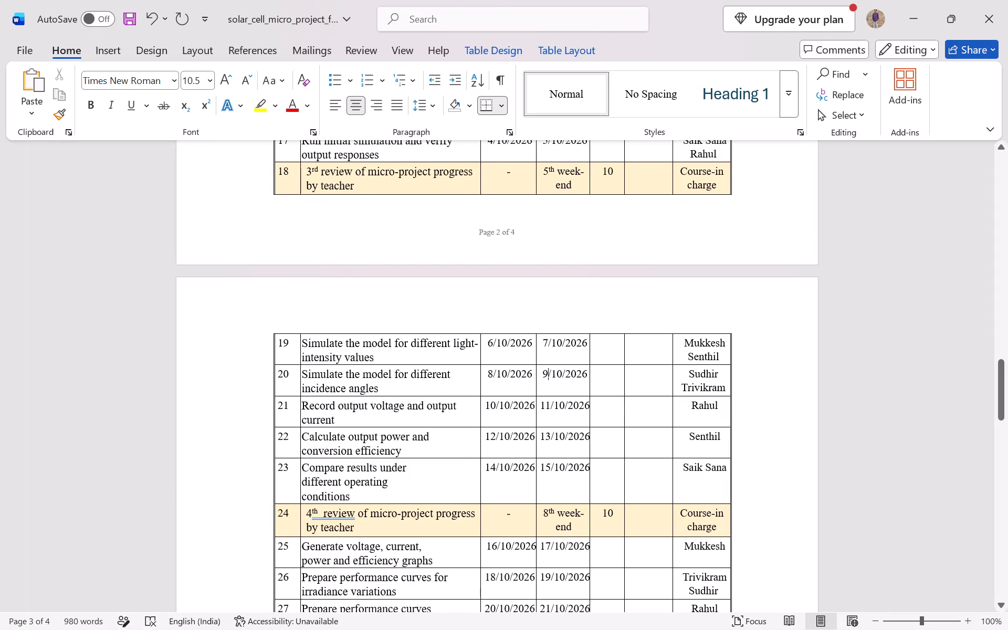
scroll(547, 373, down, 1)
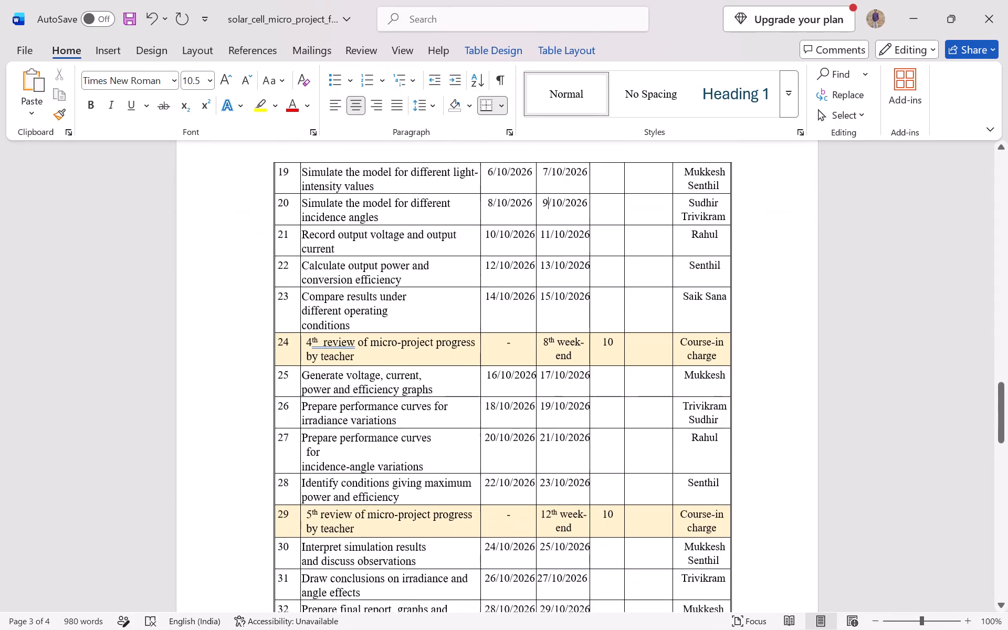
scroll(547, 373, down, 2)
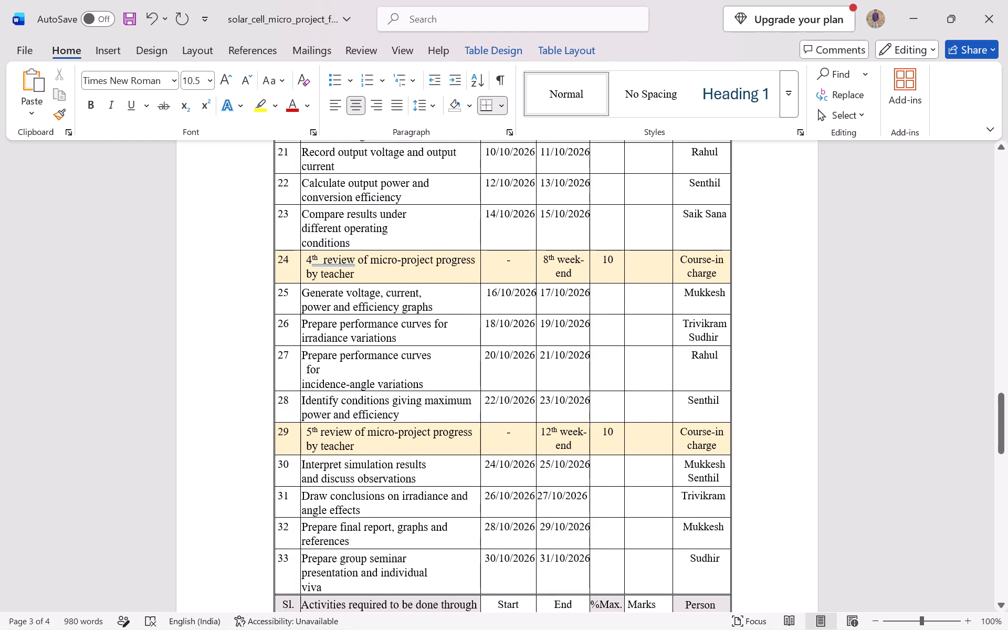
click(495, 354)
key(BackSpace)
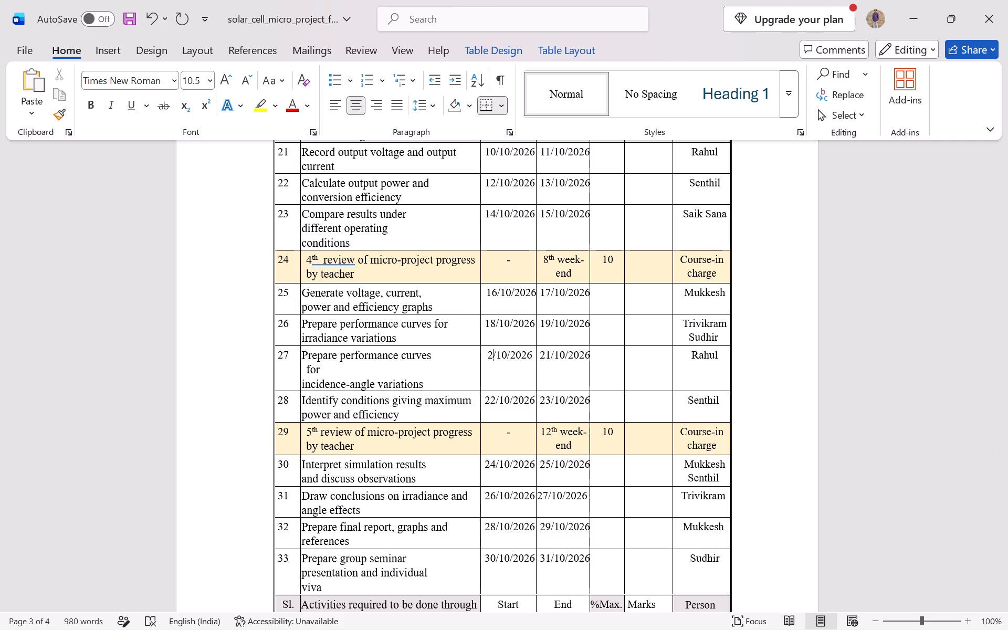
key(BackSpace)
text(14)
key(BackSpace)
key(BackSpace)
text(24)
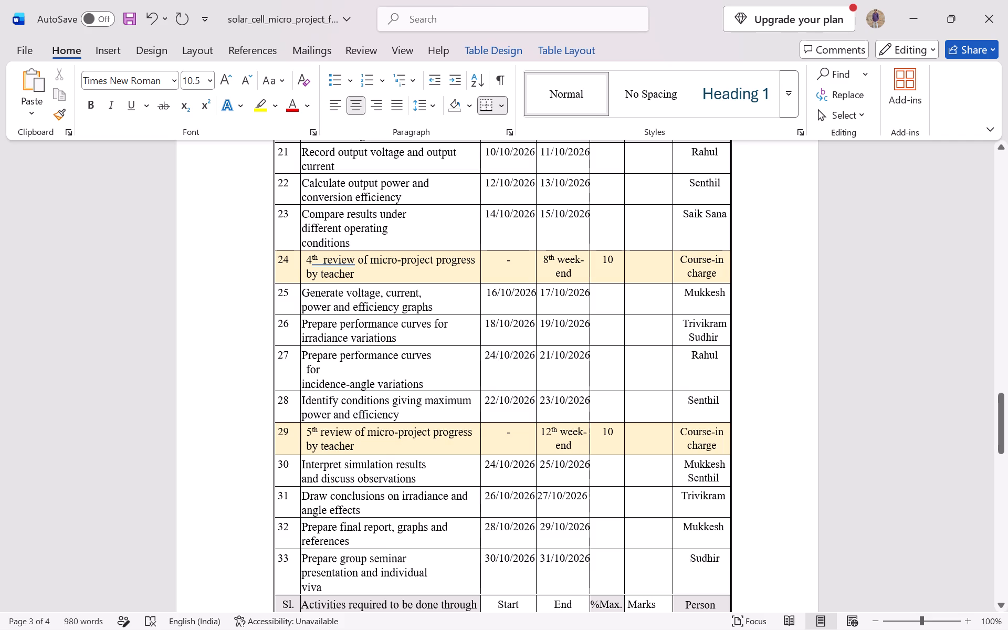
key(BackSpace)
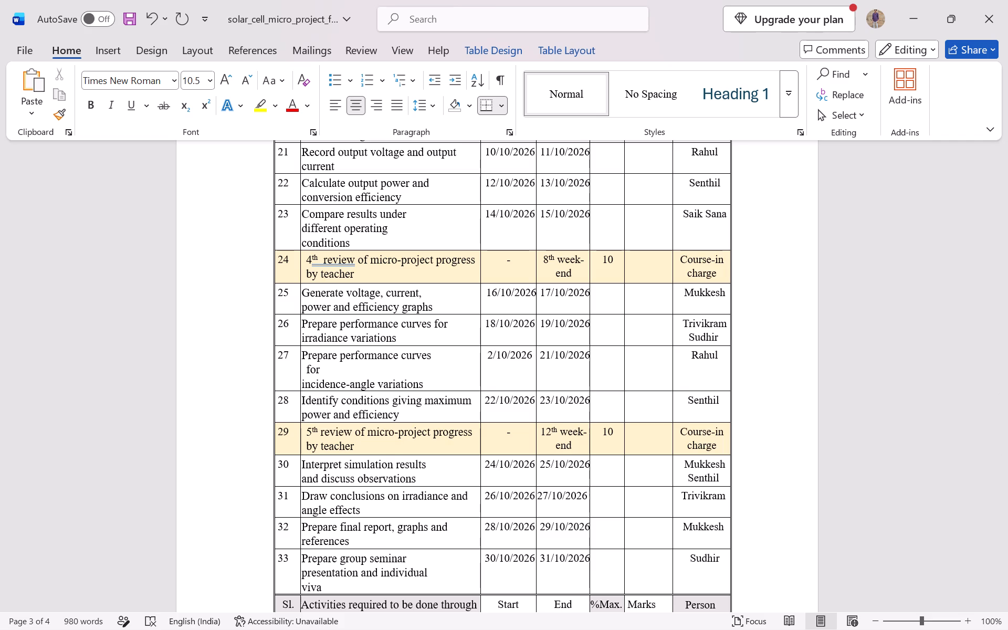
key(4)
Set the end date of activity 27, preparing performance curves for incidence-angle variations, to 25/10/2026.
key(Right)
key(Right)
key(Right)
key(Right)
key(Right)
key(Right)
key(Right)
key(Right)
key(Right)
key(Right)
key(Right)
key(Right)
key(BackSpace)
key(5)
Set the start date of activity 28, identifying conditions giving maximum power and efficiency, to 27/10/2026.
key(Down)
key(Down)
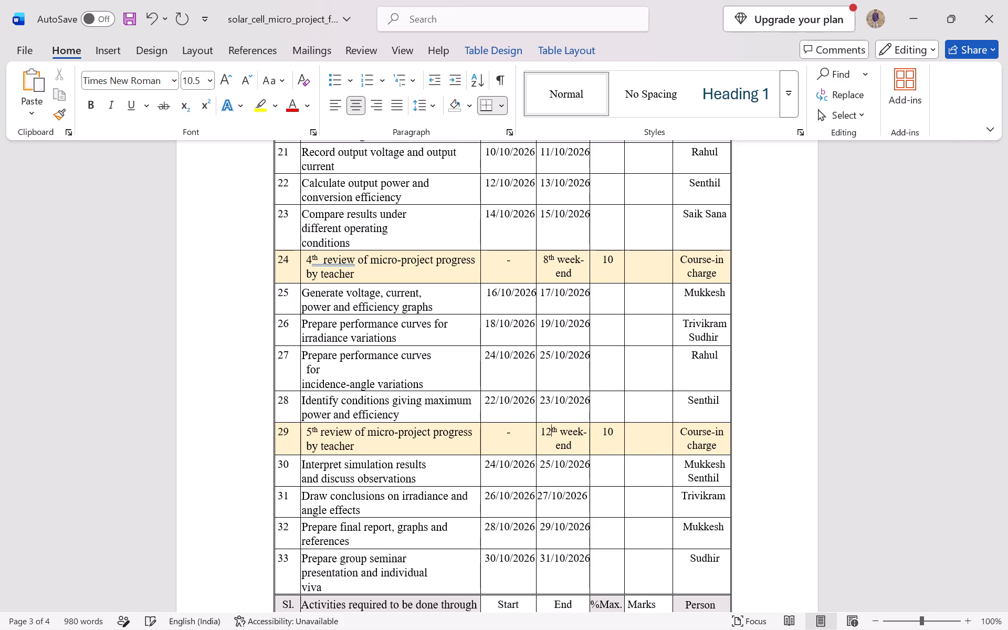
key(Up)
key(Left)
key(Left)
key(Left)
key(Left)
key(Left)
key(Left)
key(Left)
key(Left)
key(Left)
key(Left)
key(Left)
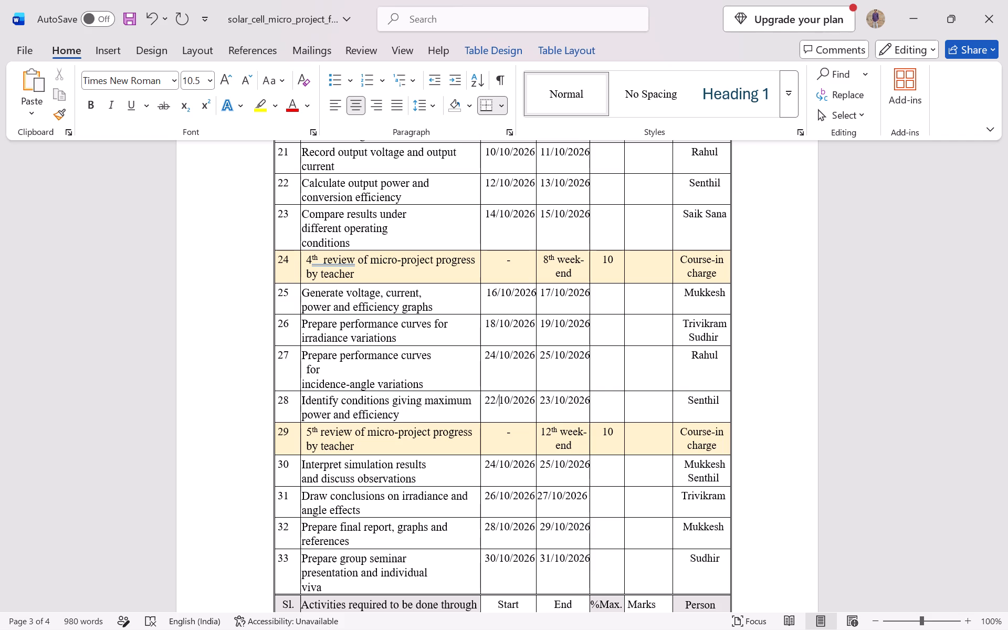
key(Left)
key(BackSpace)
key(7)
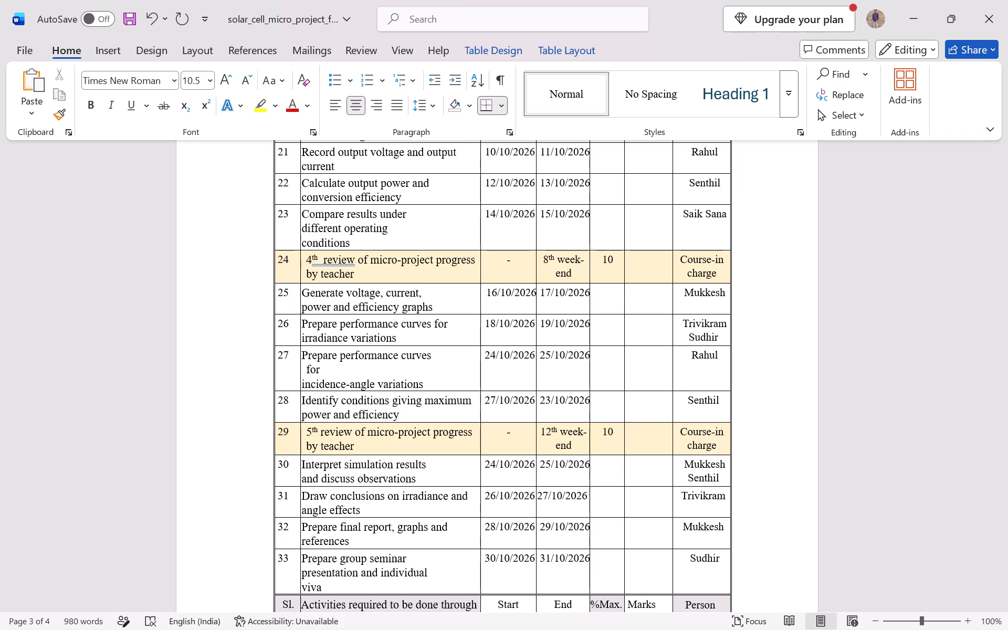
Set the end date of activity 28, identifying conditions giving maximum power and efficiency, to 28/10/2026.
key(Right)
key(Right)
key(Right)
key(Right)
key(Right)
key(Right)
key(Right)
key(Right)
key(Right)
key(Right)
key(Right)
key(Right)
key(BackSpace)
key(8)
Set the start date of activity 30, interpreting simulation results and discussing observations, to 30/10/2026.
key(Down)
key(Down)
key(Down)
key(Left)
key(Left)
key(Left)
key(Left)
key(Left)
key(Left)
key(Left)
key(Left)
key(Left)
key(Left)
key(Left)
key(Left)
key(BackSpace)
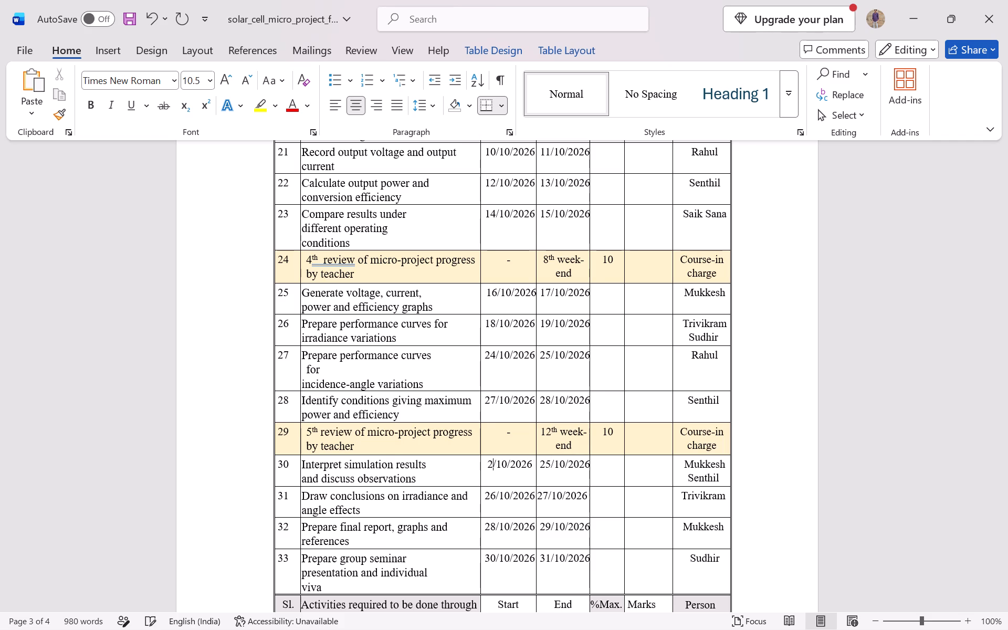
key(BackSpace)
text(30)
Set the end date of activity 30, interpreting simulation results and discussing observations, to 31/10/2026.
key(Right)
key(Right)
key(Right)
key(Right)
key(Right)
key(Right)
key(Right)
key(Right)
key(Right)
key(Right)
key(Right)
key(Right)
key(BackSpace)
text(31)
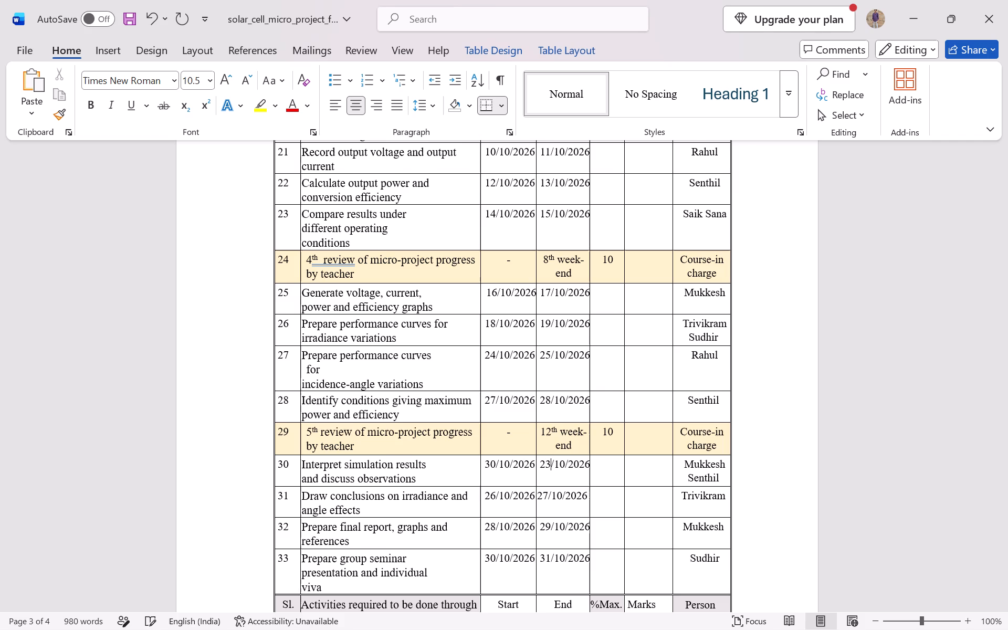
key(Down)
key(Down)
key(Up)
key(Up)
key(Up)
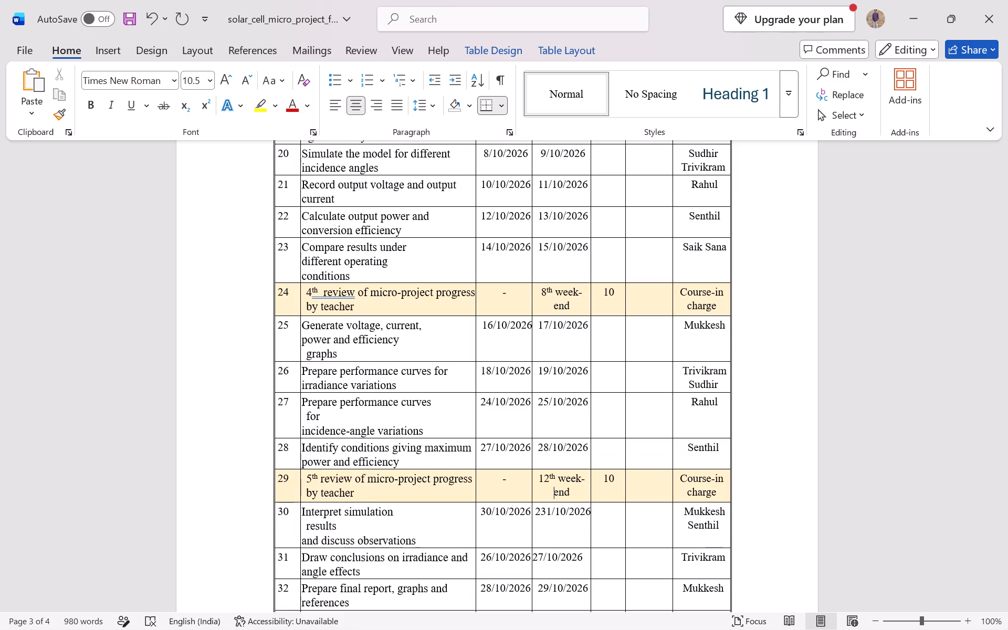
key(Down)
key(Left)
key(Left)
key(BackSpace)
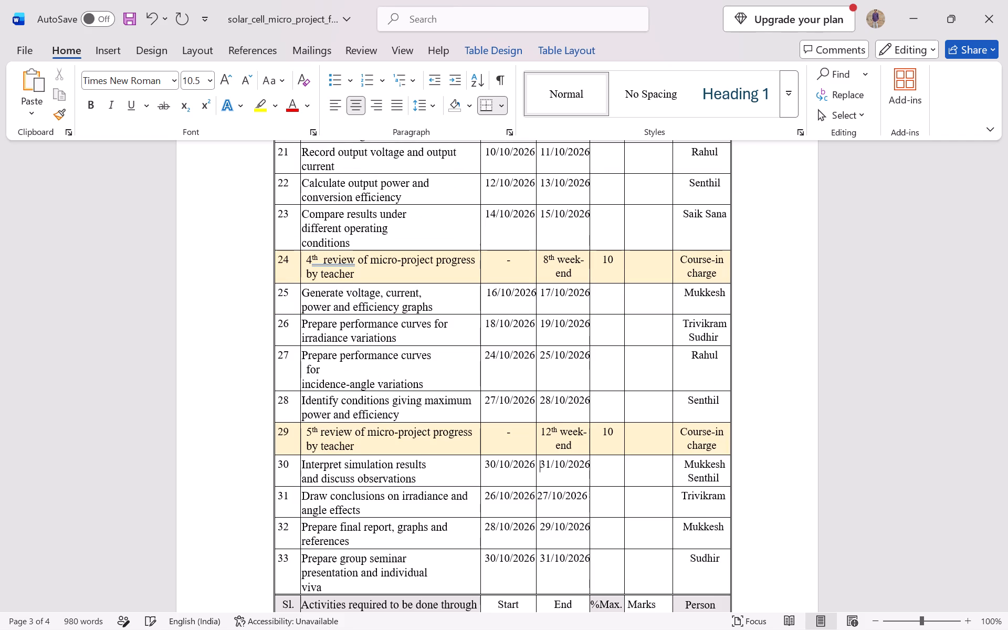
Set the start date of activity 31, drawing conclusions on irradiance and angle effects, to 03/11/2026.
key(Down)
key(Down)
key(Up)
key(Left)
key(Left)
key(Left)
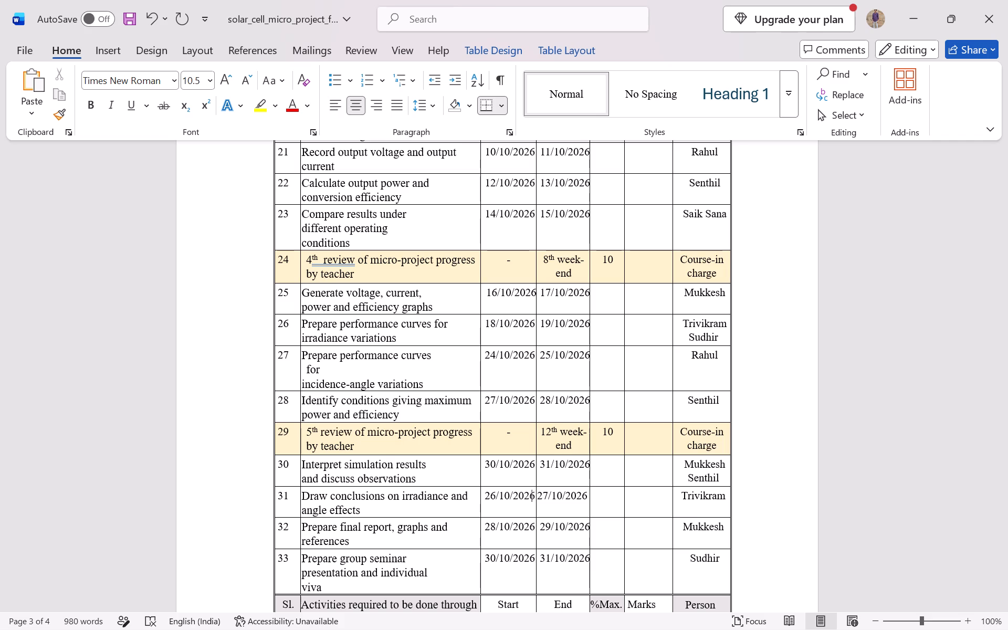
key(Left)
key(Left)
key(Left)
key(Left)
key(Left)
key(Left)
key(Left)
key(BackSpace)
key(BackSpace)
key(0)
key(3)
key(Right)
key(Right)
key(Right)
key(Right)
key(Right)
key(Right)
key(Right)
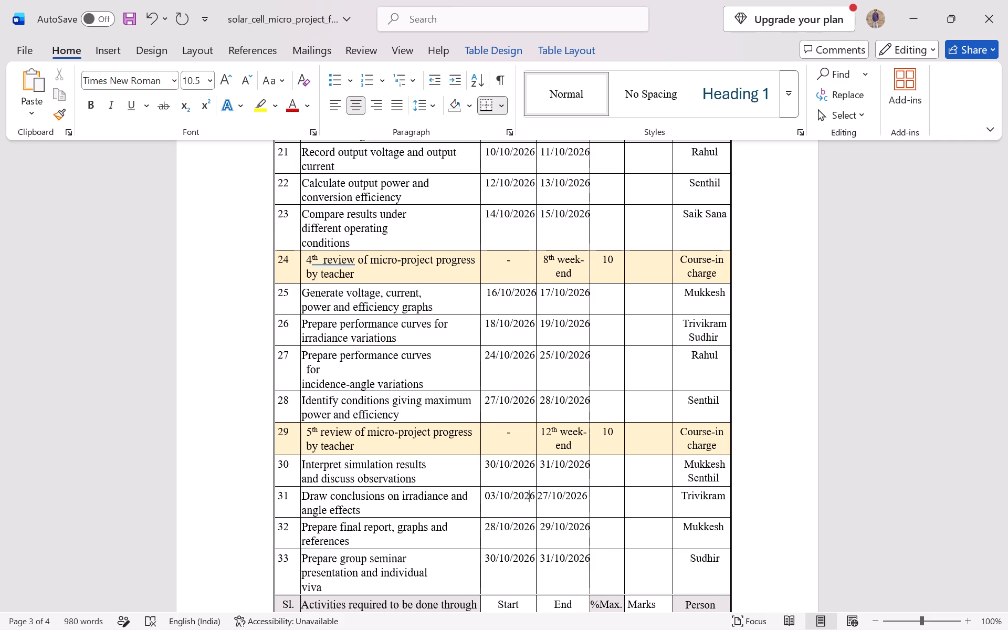
key(Left)
key(Left)
key(Left)
key(Left)
key(BackSpace)
key(1)
Set the end date of activity 31, drawing conclusions on irradiance and angle effects, to 04/11/2026.
key(Right)
key(Right)
key(Right)
key(Right)
key(Right)
key(Right)
key(Right)
key(Right)
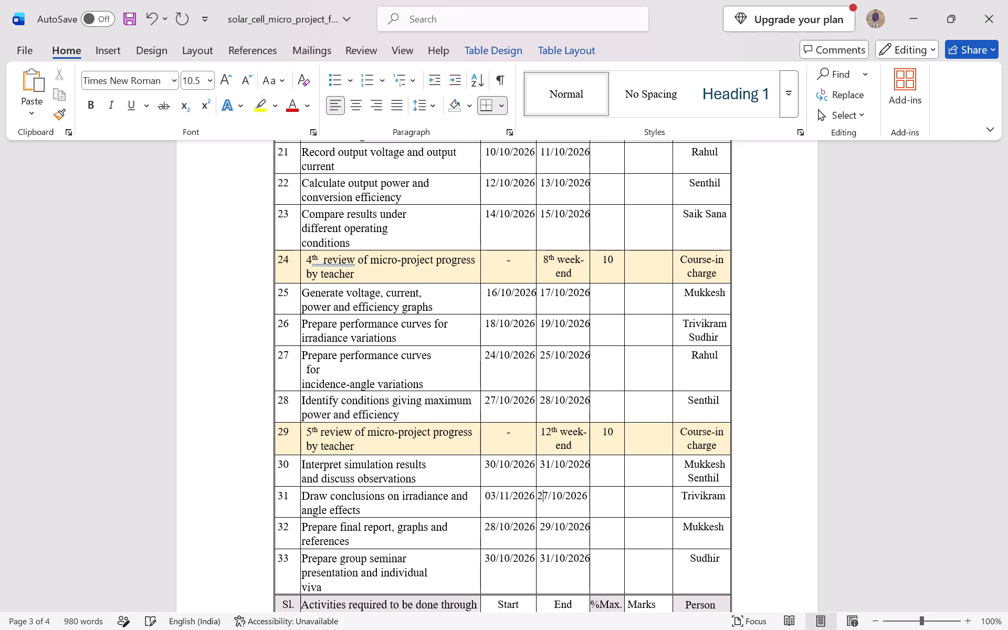
key(Right)
key(BackSpace)
key(BackSpace)
key(1)
key(BackSpace)
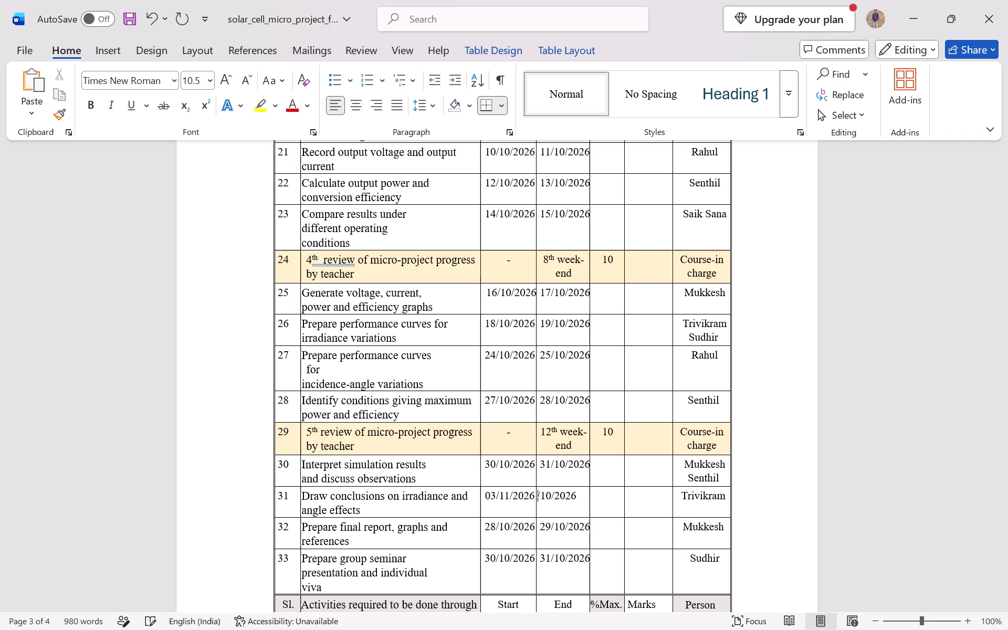
text(04)
key(Right)
key(Right)
key(Right)
key(BackSpace)
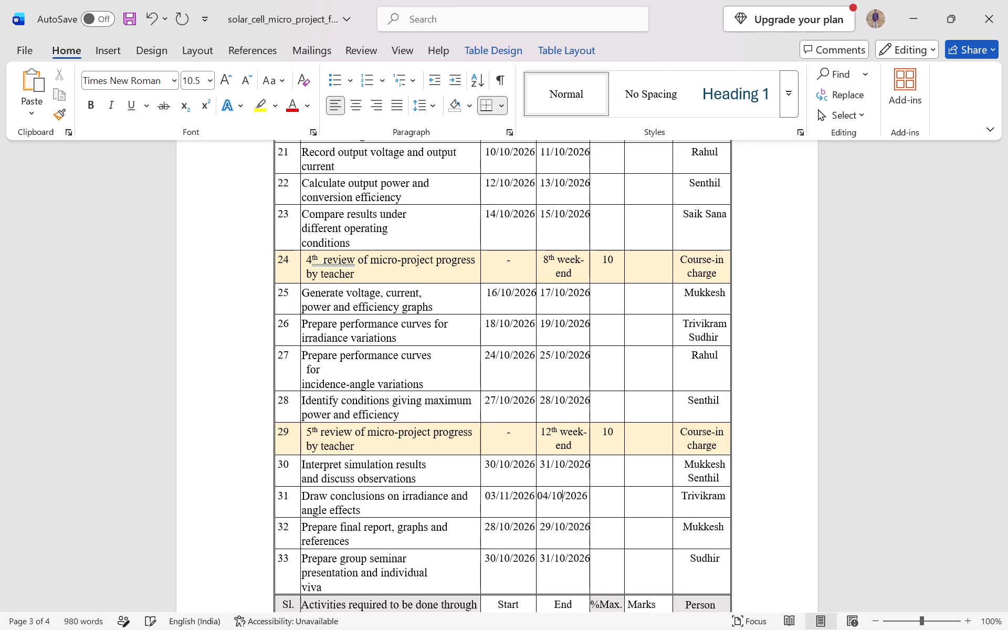
key(2)
key(BackSpace)
key(1)
Set the end date of activity 32, preparing the final report, graphs and references, to 13/11/2026.
key(Right)
key(Down)
key(Down)
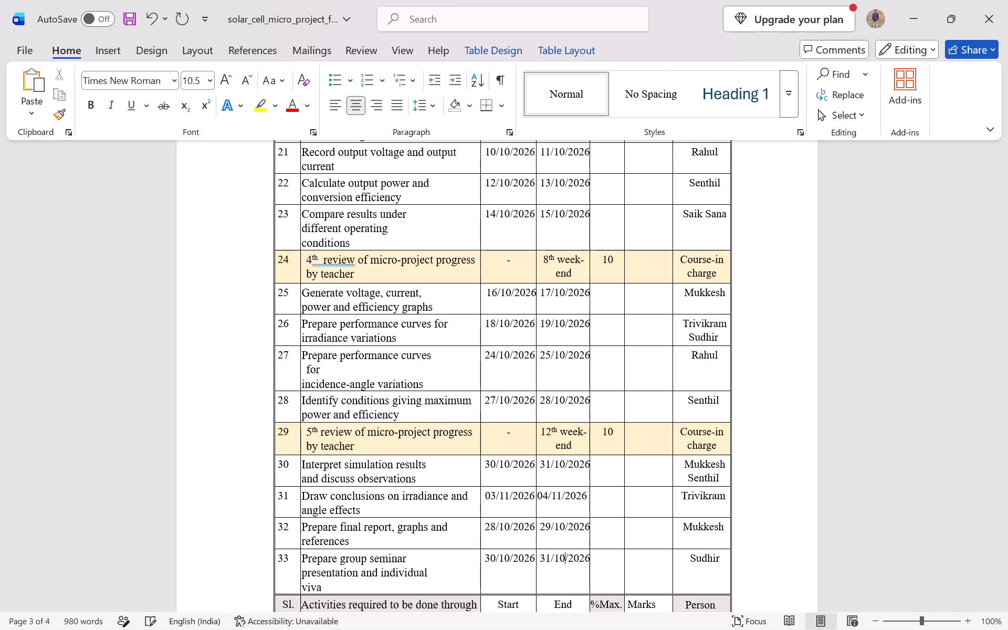
key(Up)
key(BackSpace)
key(1)
key(Left)
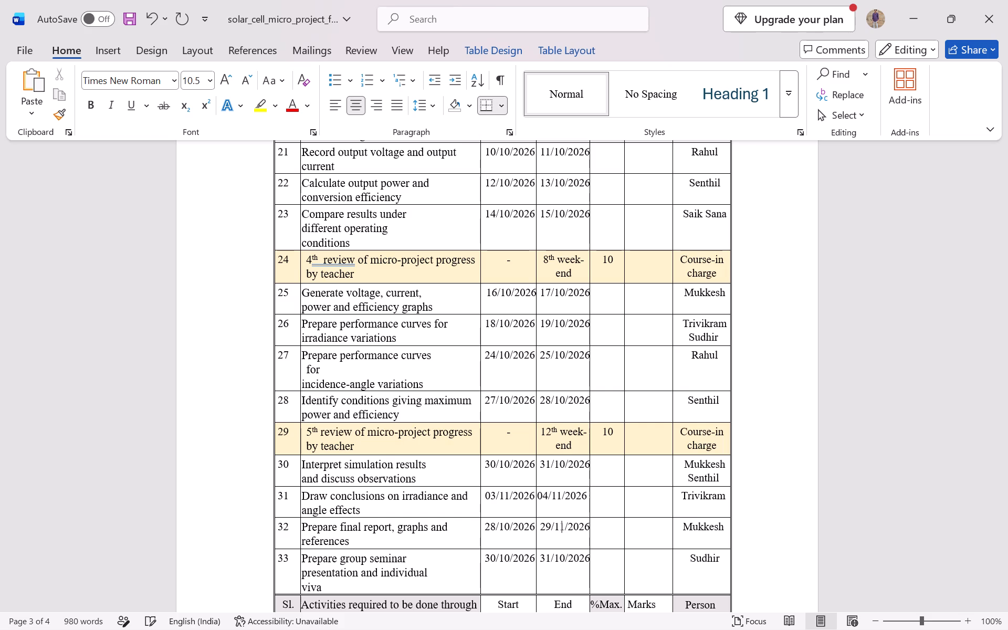
key(Left)
key(Left)
scroll(550, 358, down, 1)
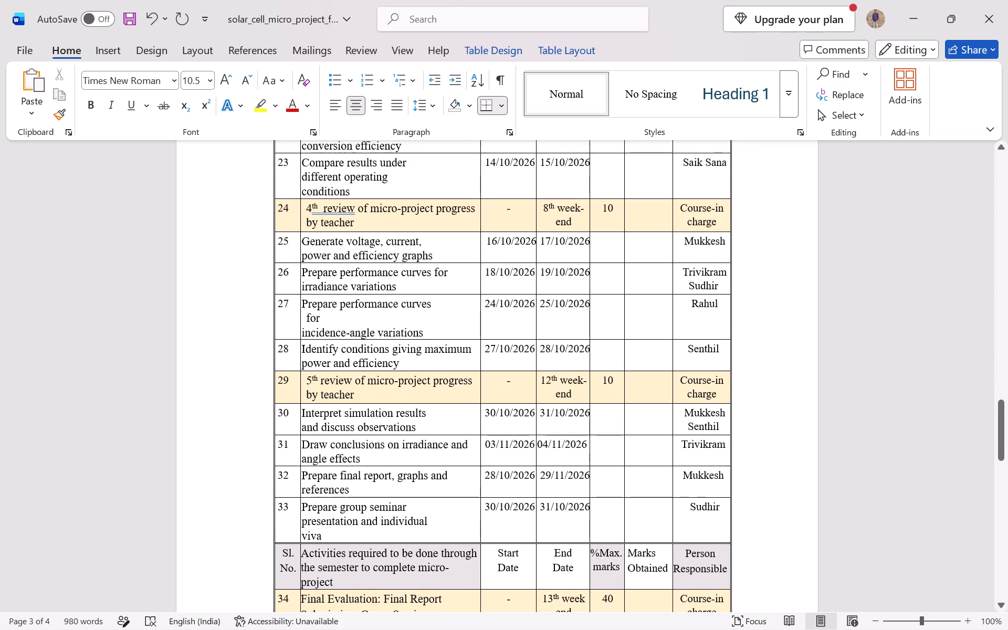
key(BackSpace)
key(BackSpace)
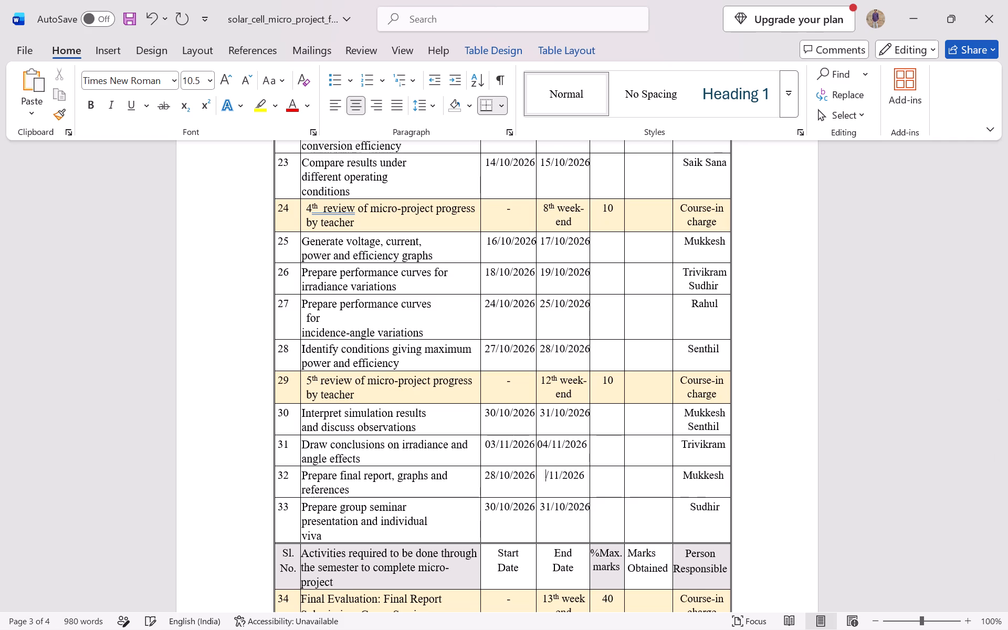
key(1)
key(3)
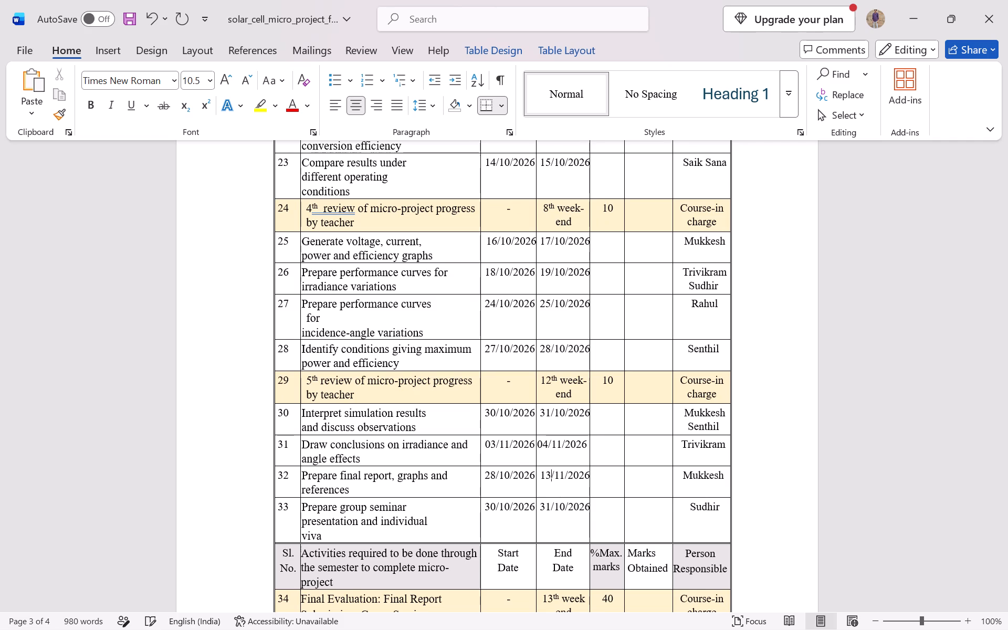
Set the start date of activity 32, preparing the final report, graphs and references, to 10/10/2026.
key(Left)
key(Left)
key(Left)
key(Left)
key(Left)
key(Left)
key(Left)
key(Left)
key(Left)
key(Left)
key(Left)
key(Left)
key(Left)
key(Right)
key(BackSpace)
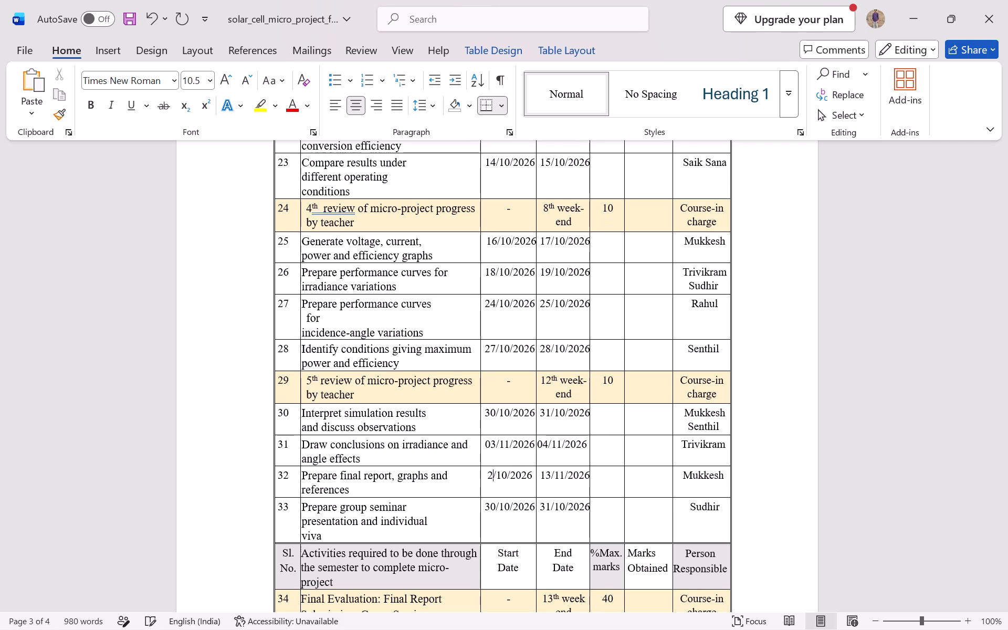
key(BackSpace)
key(1)
key(0)
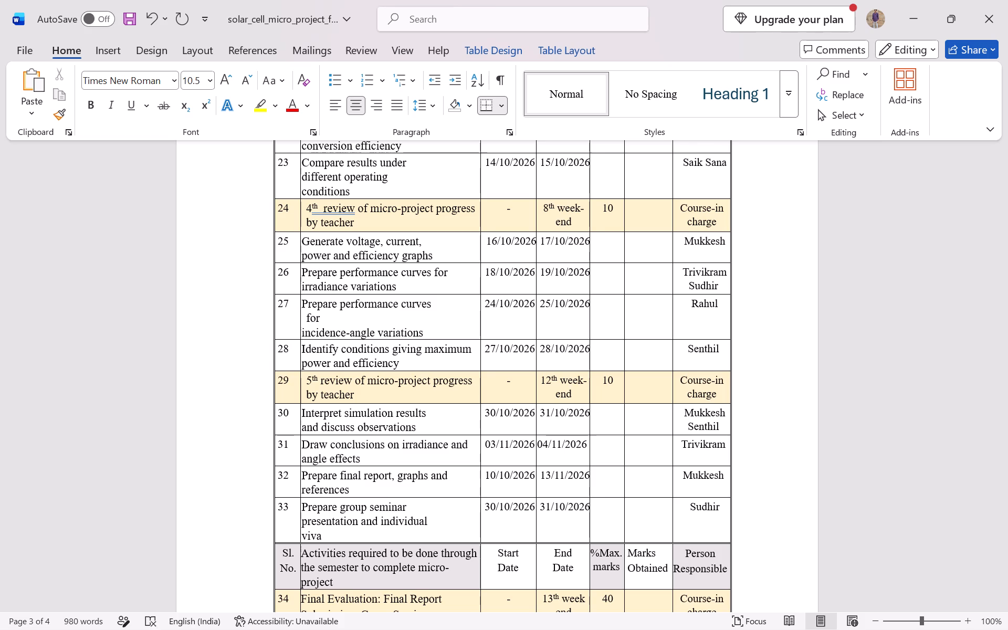
key(Down)
key(Down)
key(Up)
Set the start date of activity 31, drawing conclusions on irradiance and angle effects, to 05/11/2026.
click(494, 443)
key(BackSpace)
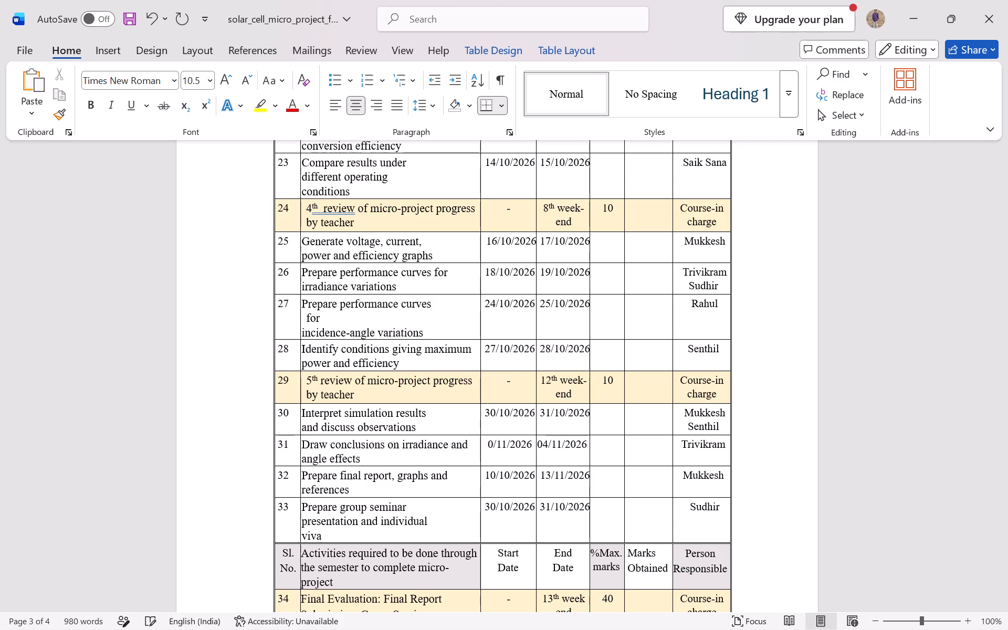
key(BackSpace)
text(05)
Set the end date of activity 31, drawing conclusions on irradiance and angle effects, to 11/11/2026.
key(Right)
key(Right)
key(Right)
key(Right)
key(Right)
key(Right)
key(Right)
key(Right)
key(Right)
key(Right)
key(Right)
key(Right)
key(BackSpace)
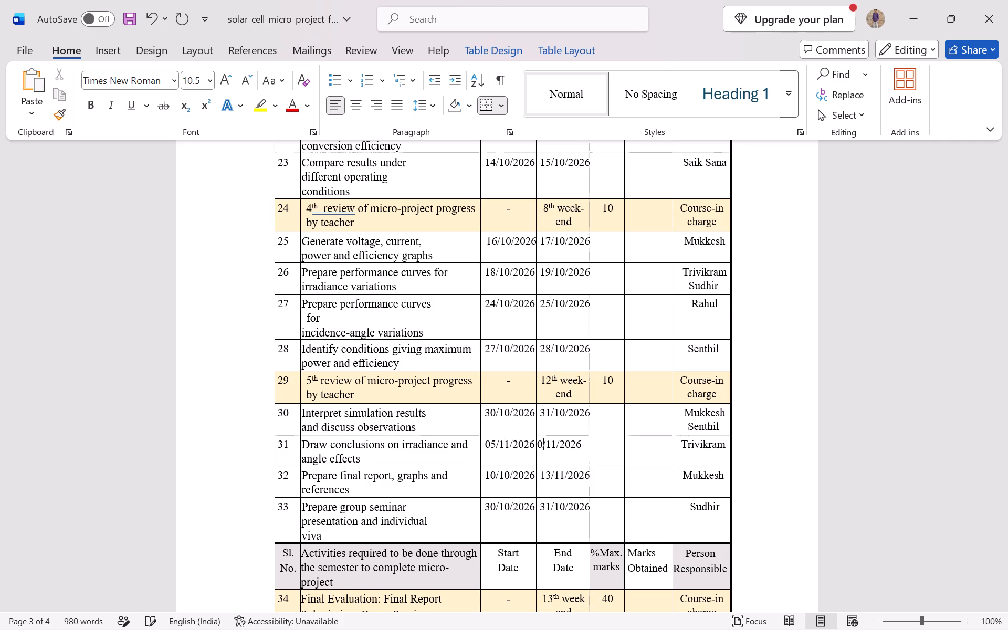
key(BackSpace)
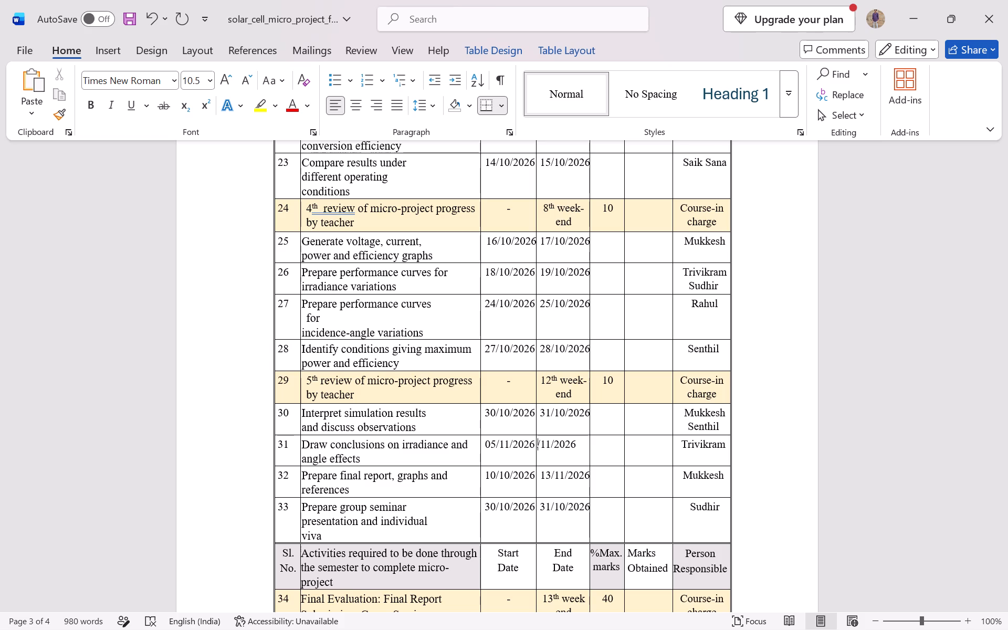
text(11)
Set the start date of activity 32, preparing the final report, graphs and references, to 15/11/2026.
key(Down)
key(Down)
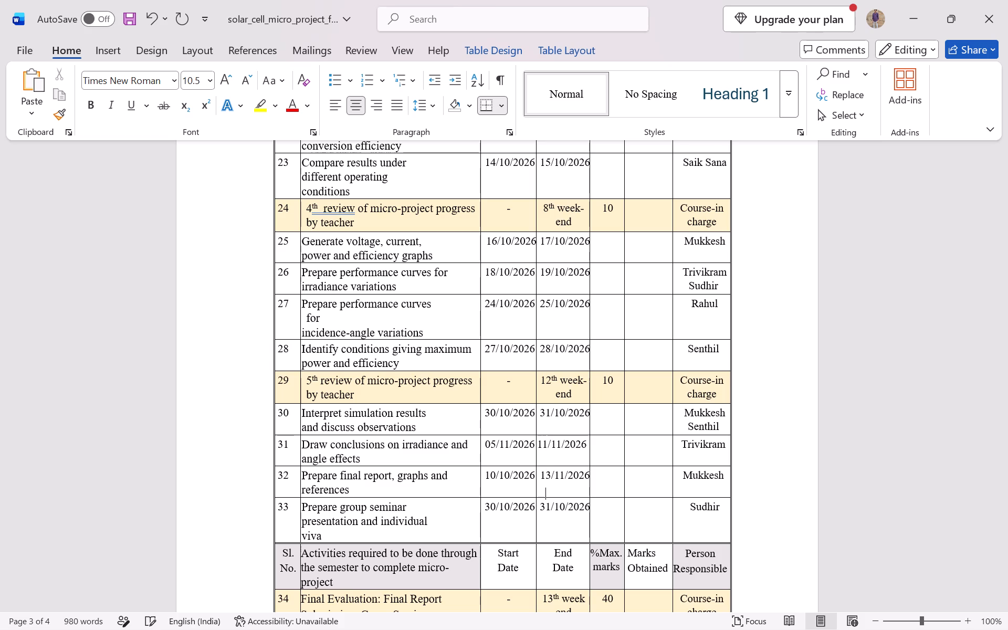
key(Up)
key(Left)
key(Left)
key(Left)
key(Left)
key(Left)
key(Left)
key(Left)
key(Left)
key(Left)
key(Left)
key(Right)
key(Right)
key(BackSpace)
key(1)
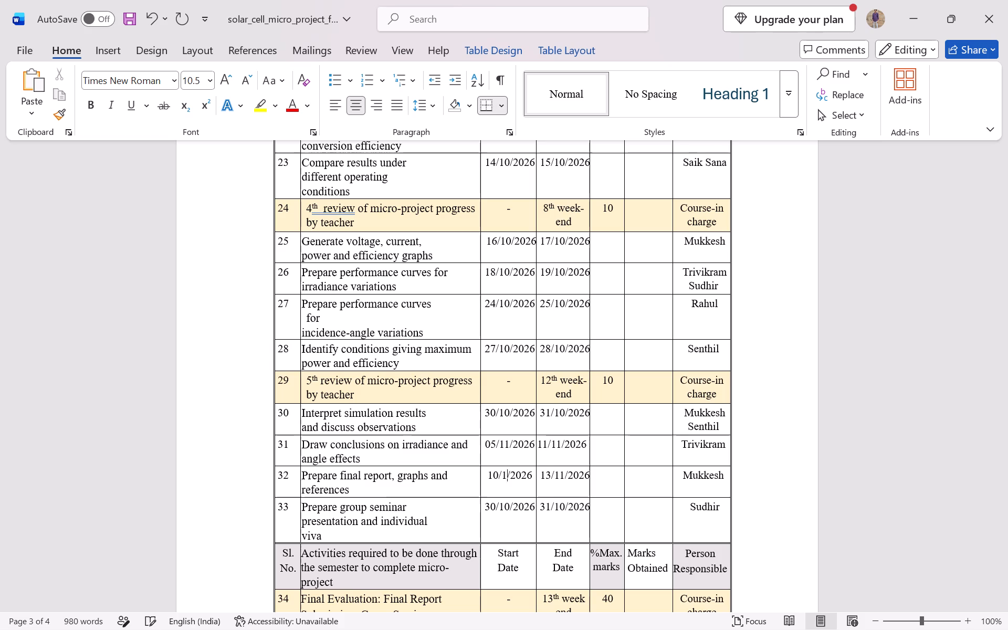
key(Left)
key(Left)
key(Left)
key(BackSpace)
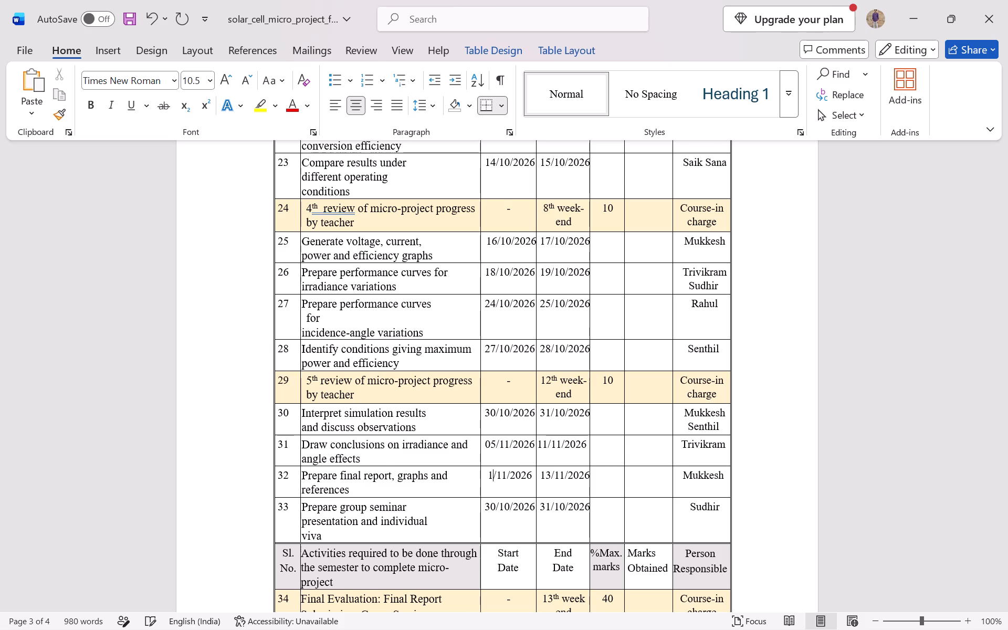
key(5)
Set the end date of activity 32, preparing the final report, graphs and references, to 19/11/2026.
key(Right)
key(Right)
key(Right)
key(Right)
key(Right)
key(Right)
key(Right)
key(Right)
key(Right)
key(Right)
key(Right)
key(Right)
key(BackSpace)
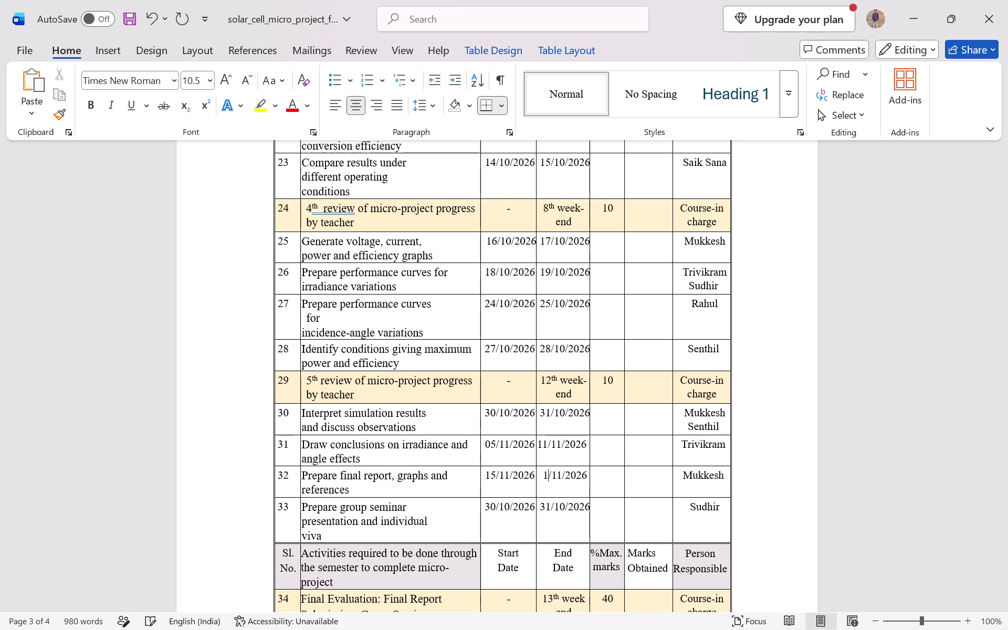
text(19)
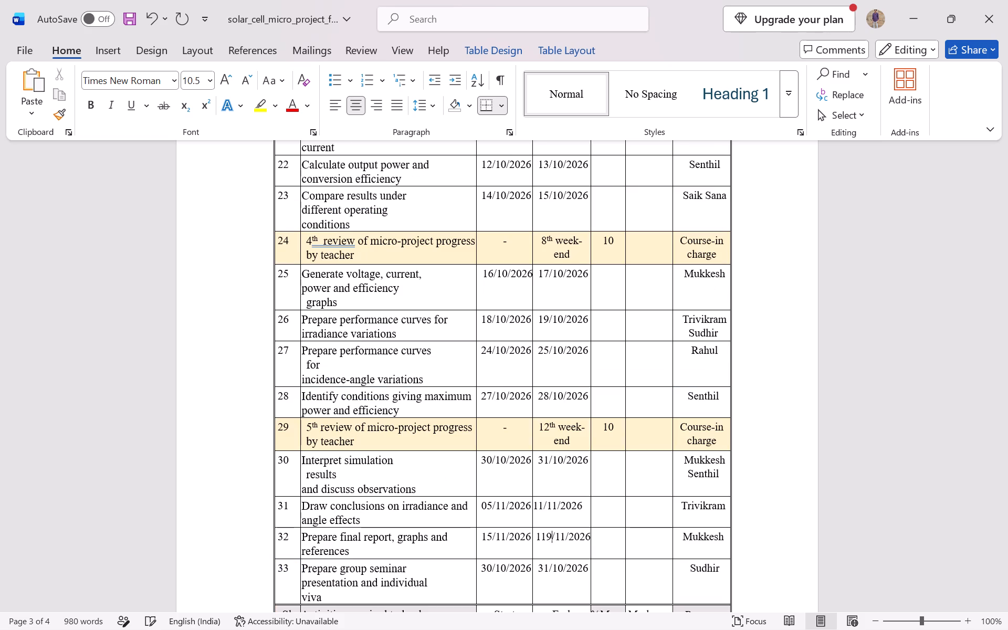
key(BackSpace)
key(BackSpace)
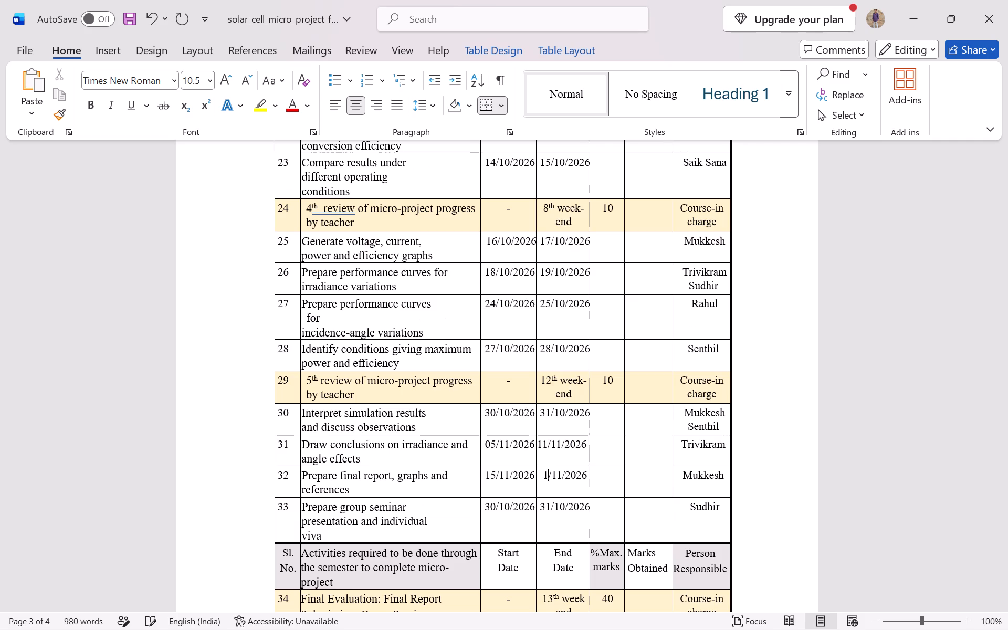
key(9)
Set the end date of activity 33, preparing the group seminar presentation and individual viva, to 25/11/2026.
key(Down)
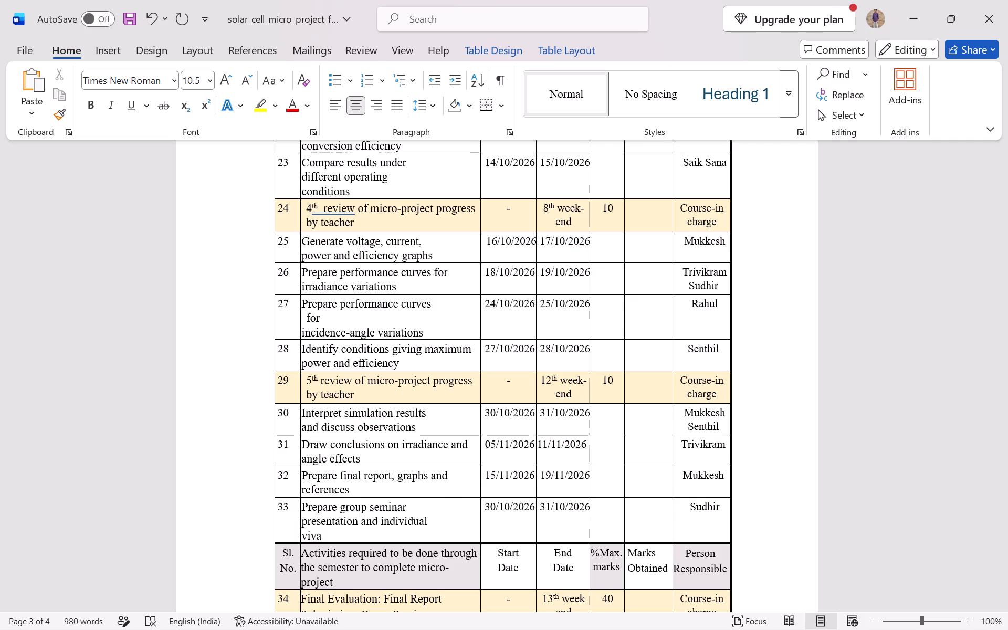
key(Right)
key(Right)
key(Right)
key(BackSpace)
key(1)
key(Left)
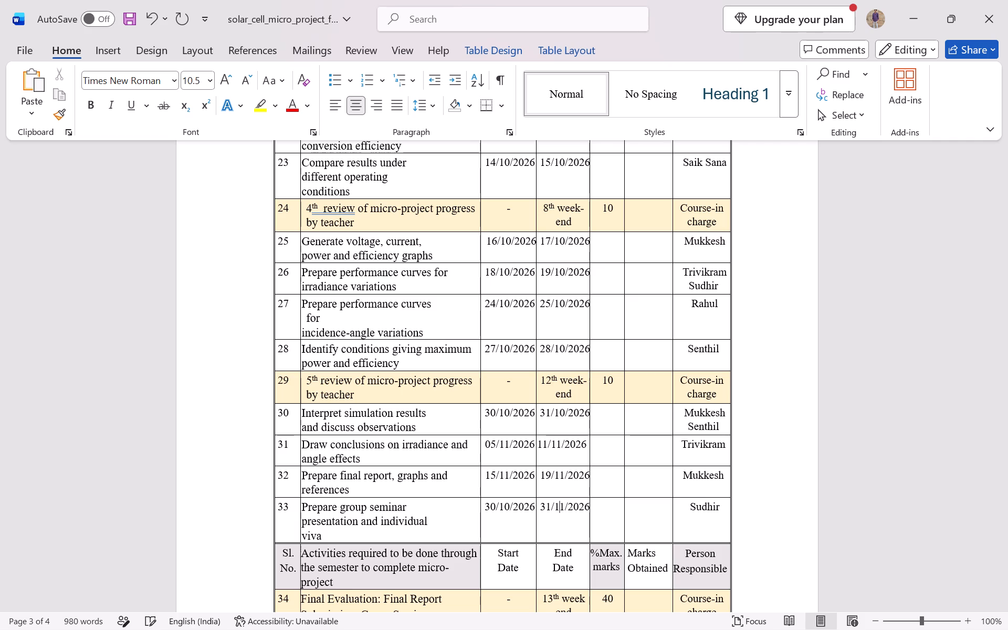
key(Left)
key(Left)
key(BackSpace)
key(BackSpace)
text(25)
Set the start date of activity 33, preparing the group seminar presentation and individual viva, to 20/11/2026.
key(Left)
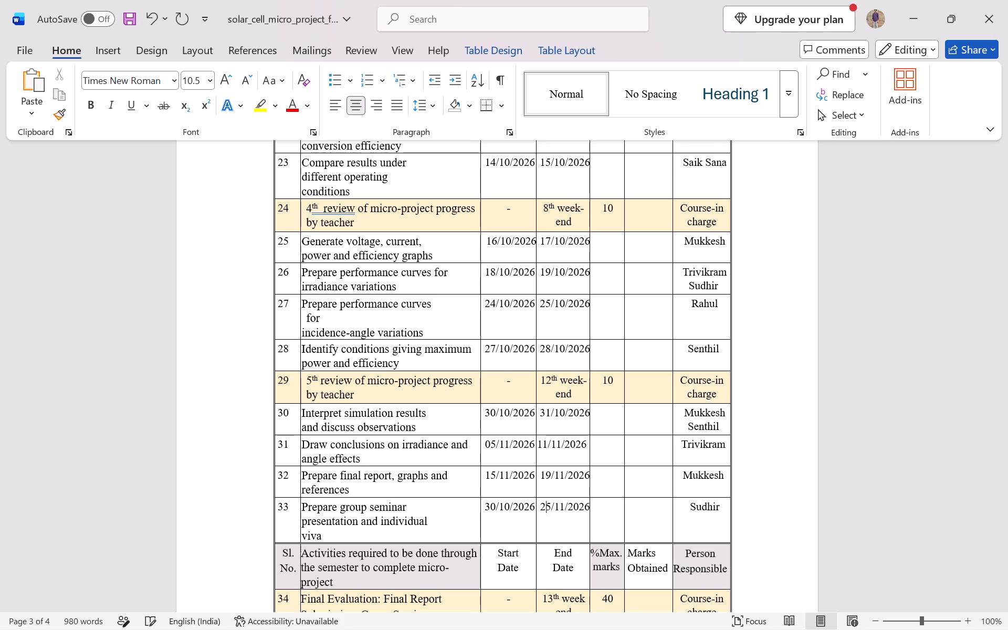
key(Left)
key(Left)
key(Left)
key(Left)
key(Left)
key(Left)
key(Left)
key(Left)
key(Left)
key(BackSpace)
key(Right)
key(Right)
key(BackSpace)
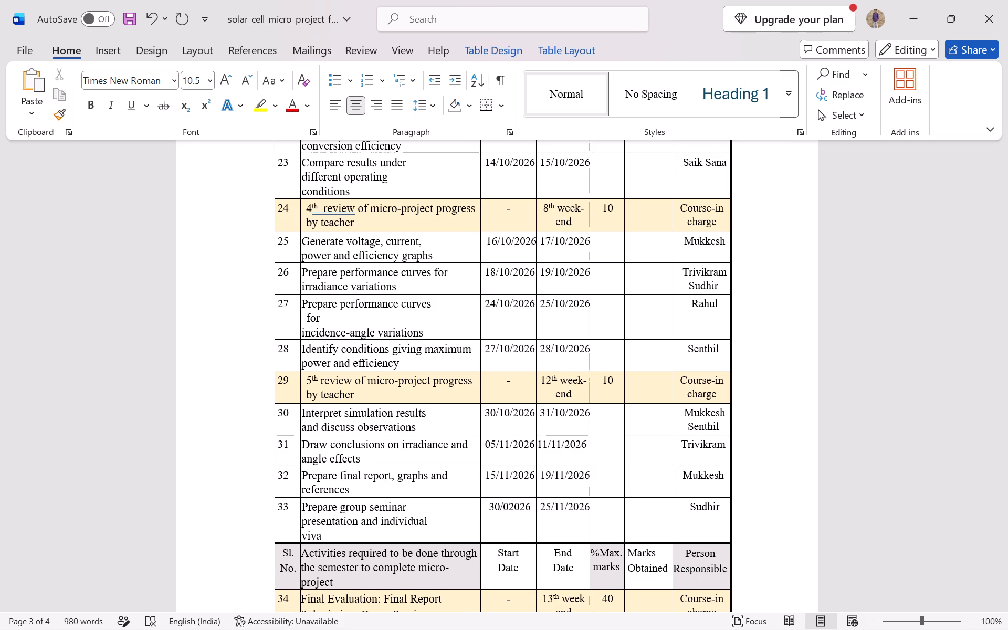
key(slash)
key(Left)
key(BackSpace)
text(11)
key(Left)
key(Left)
key(Left)
key(BackSpace)
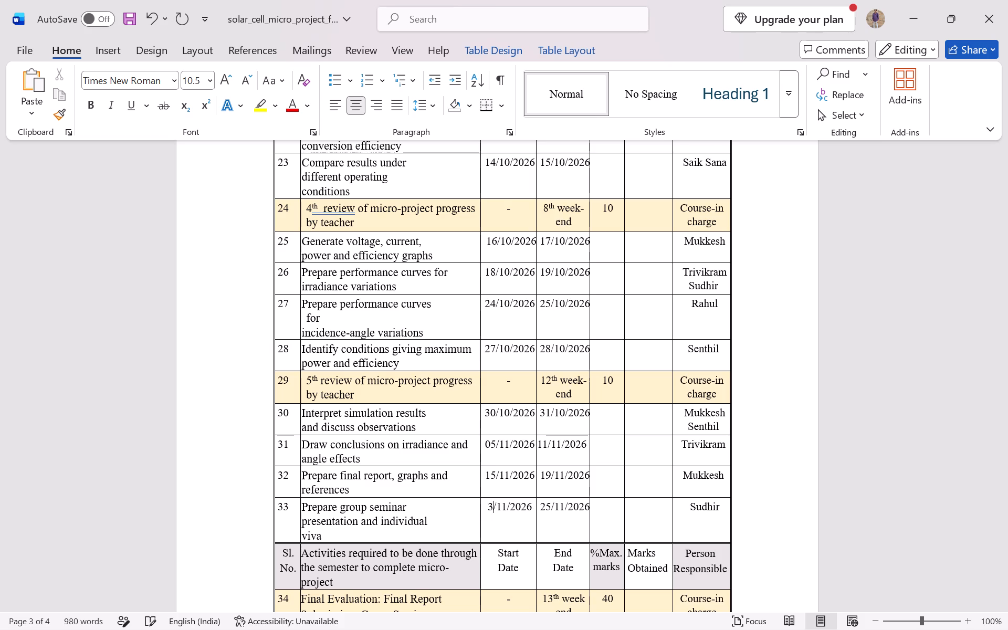
key(BackSpace)
text(20)
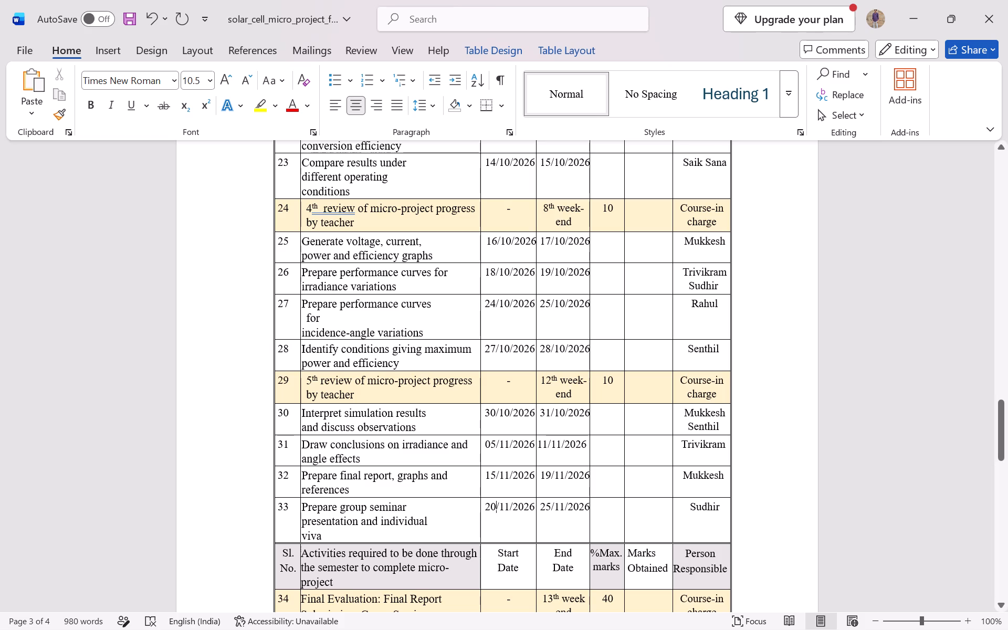
Review the end of the action plan and the resources section, and go back through the activity dates to the plan's start.
scroll(612, 506, down, 2)
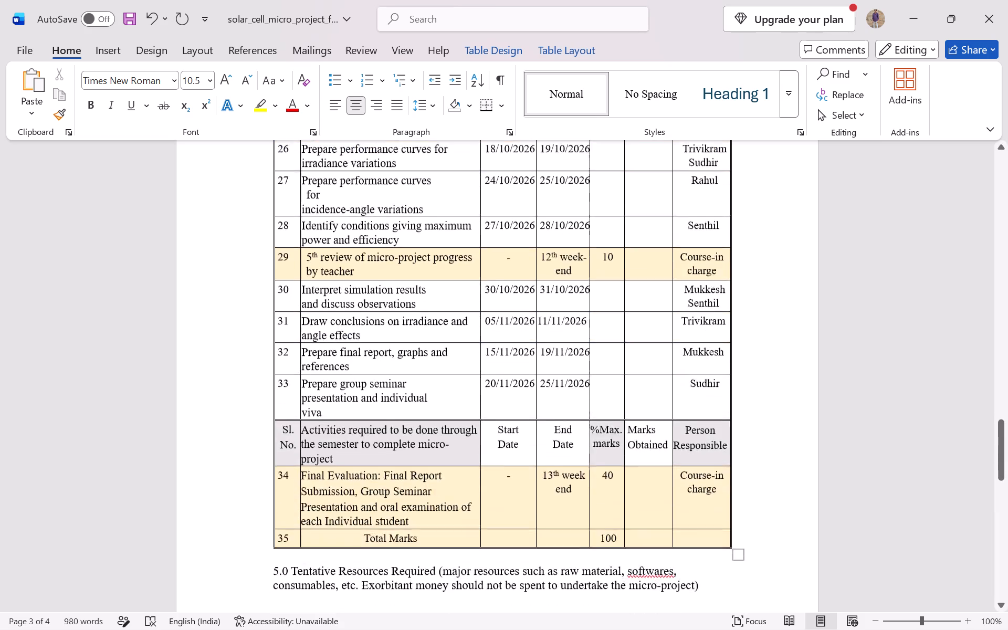
scroll(612, 506, down, 2)
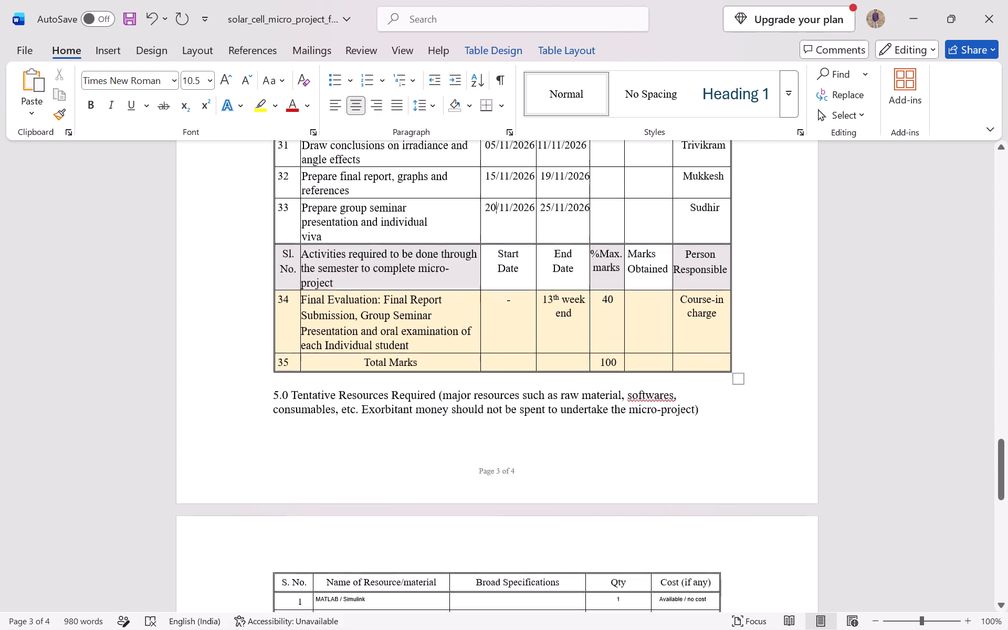
scroll(612, 506, down, 1)
scroll(612, 506, up, 2)
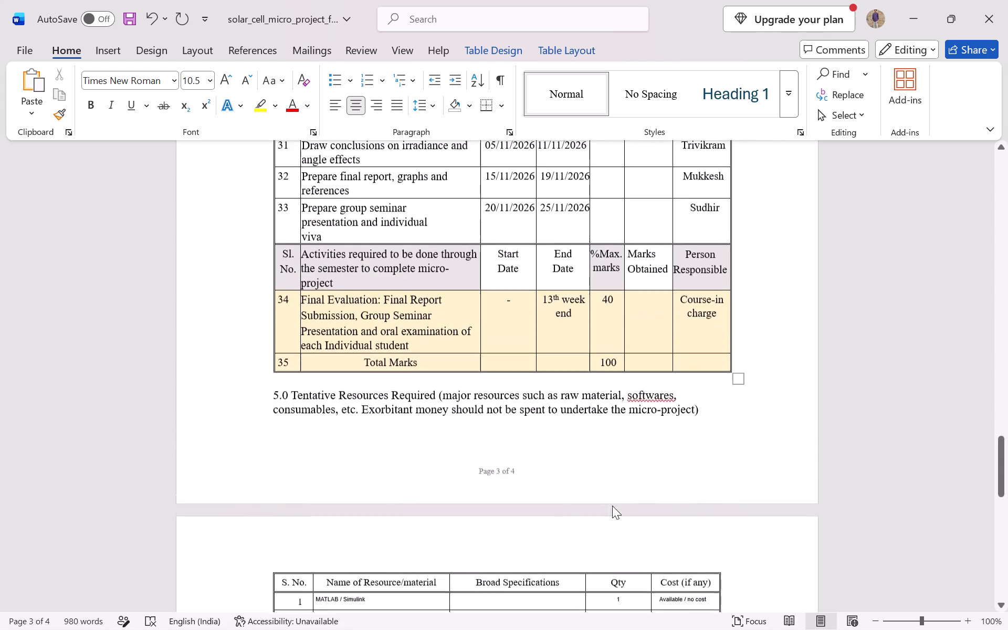
scroll(612, 506, up, 3)
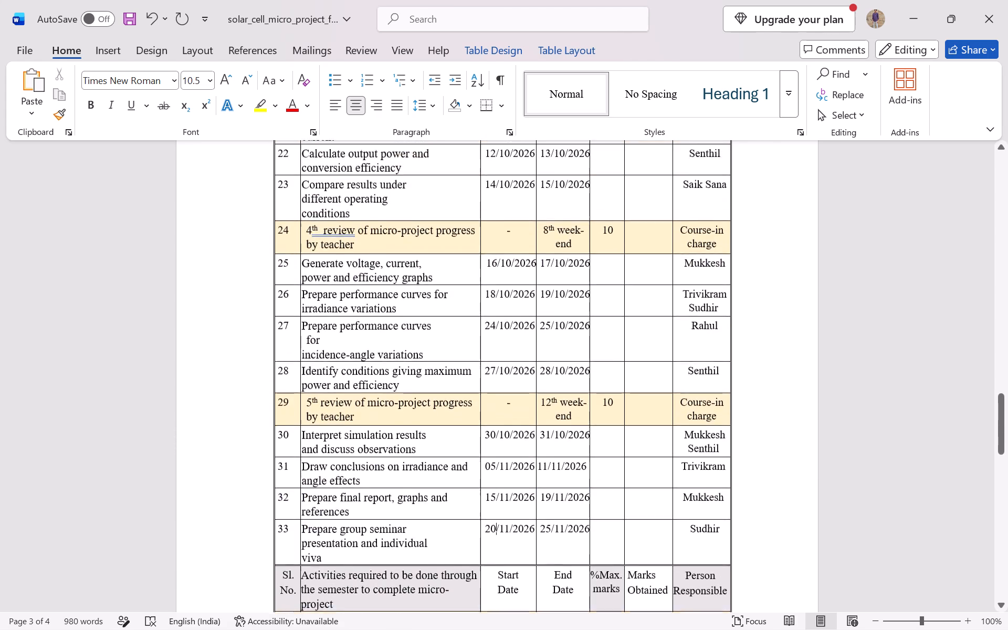
scroll(612, 506, up, 1)
click(612, 506)
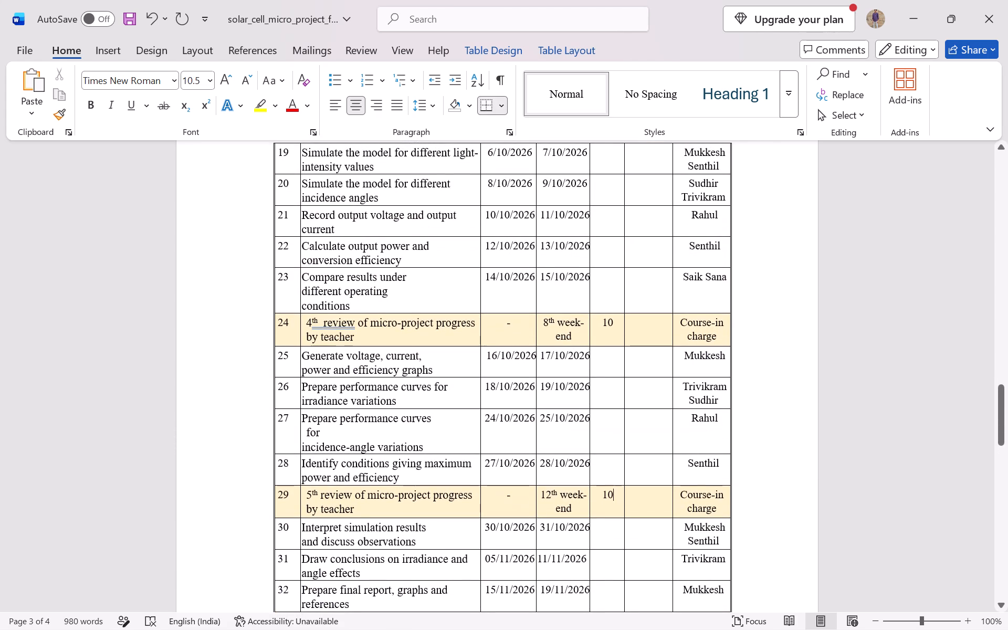
scroll(612, 506, up, 5)
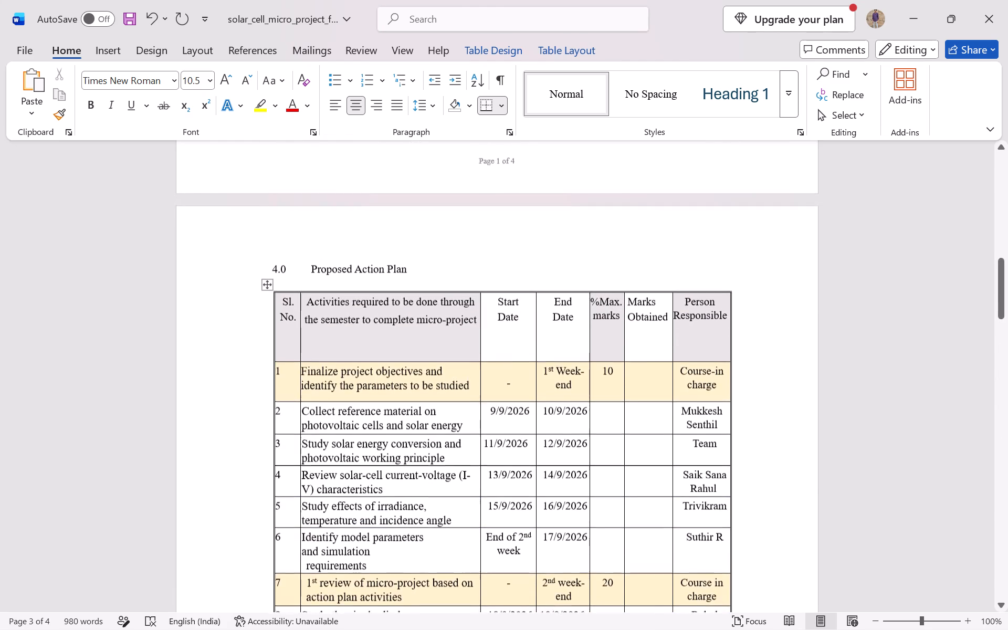
scroll(612, 506, up, 1)
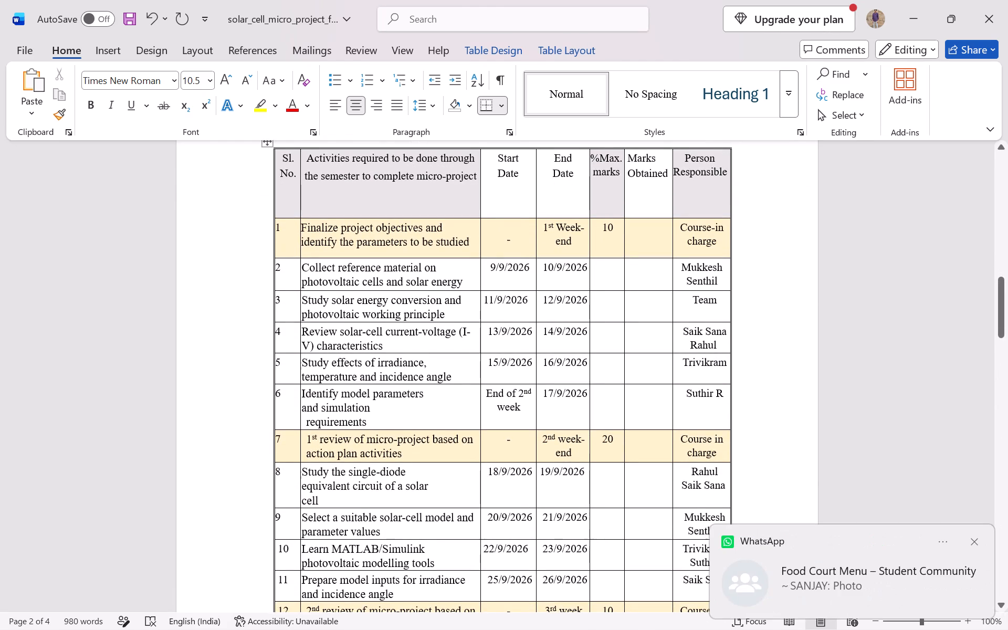
Check the Proposed Action Plan table from activity 1 through Total Marks and the resources table, dismissing the WhatsApp notification.
scroll(857, 516, down, 1)
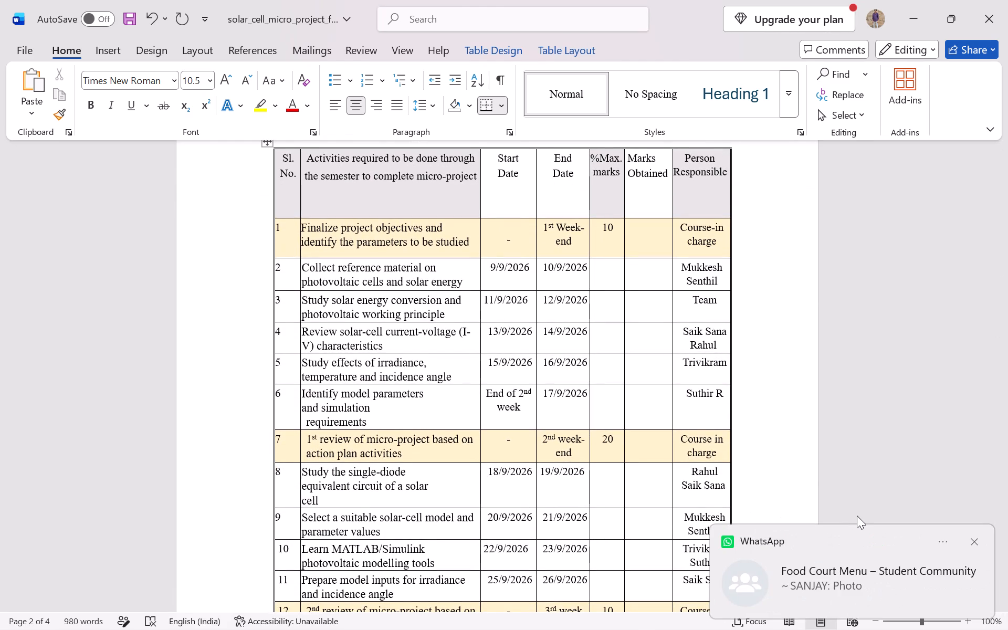
scroll(857, 516, down, 1)
scroll(761, 485, down, 1)
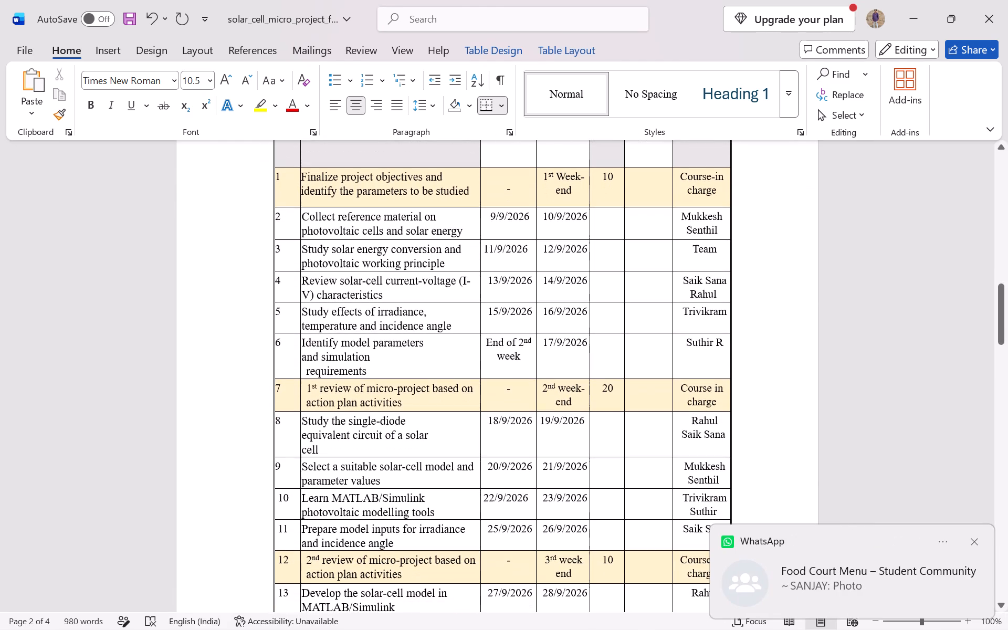
click(973, 539)
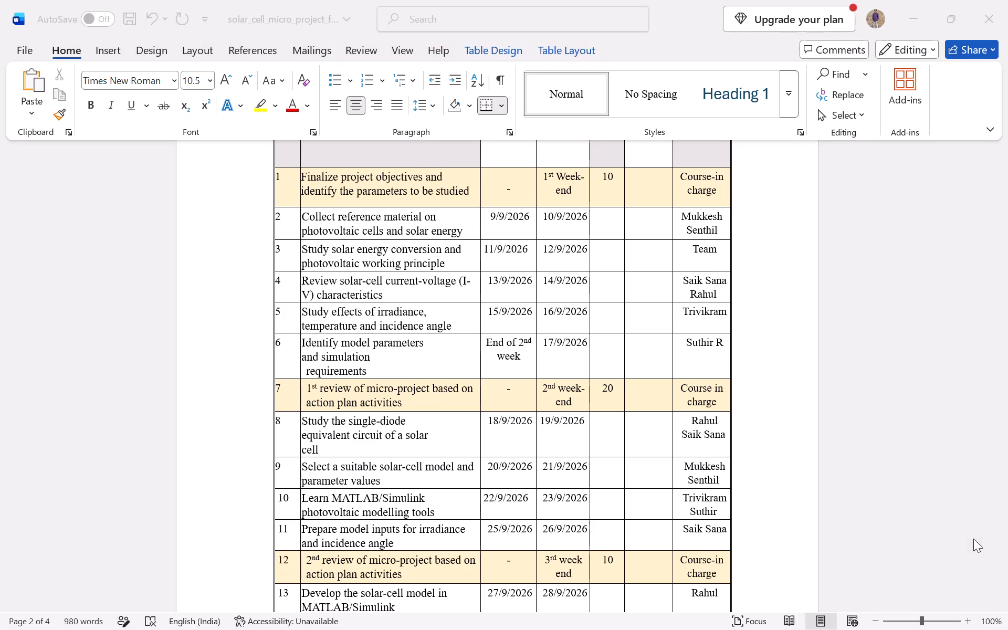
scroll(724, 509, down, 2)
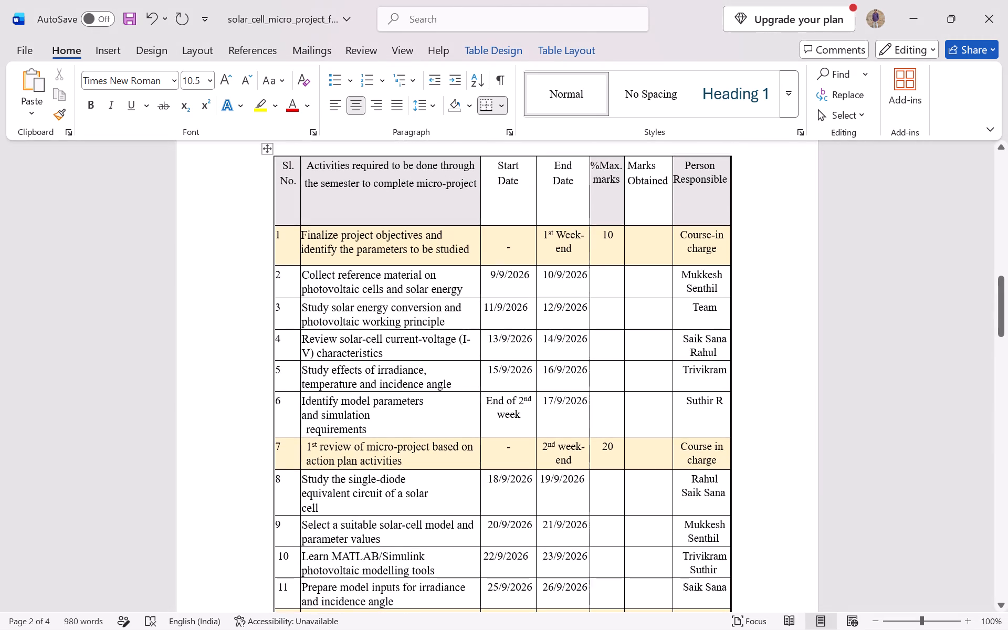
scroll(724, 509, down, 2)
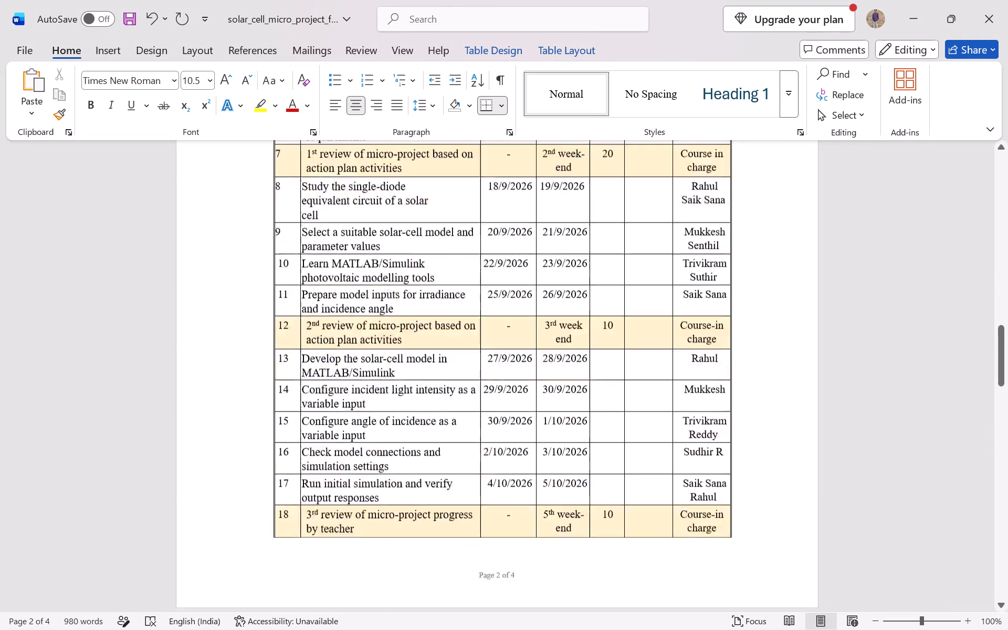
scroll(724, 509, down, 5)
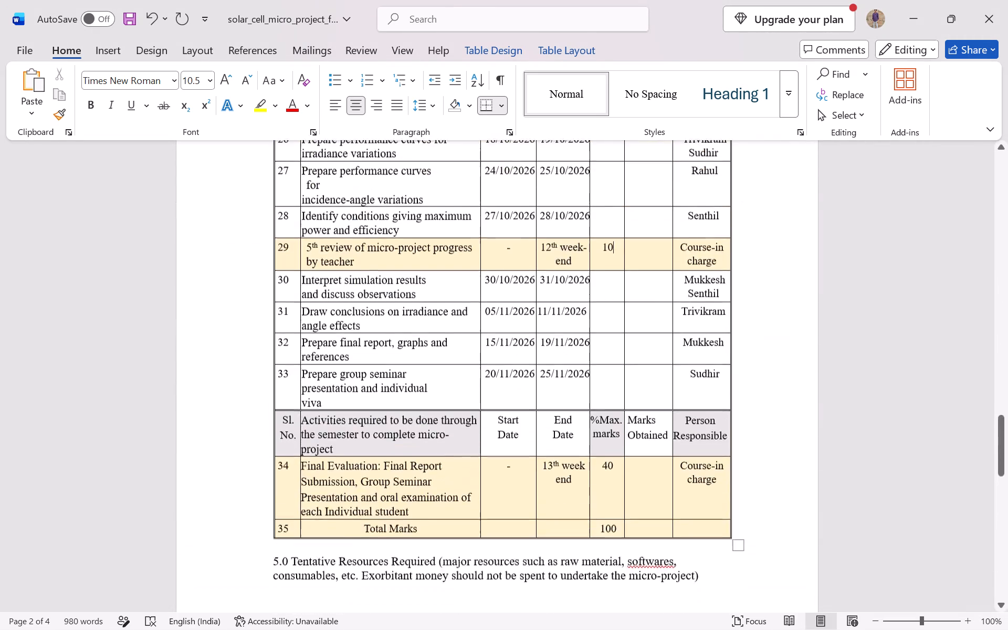
scroll(724, 509, down, 1)
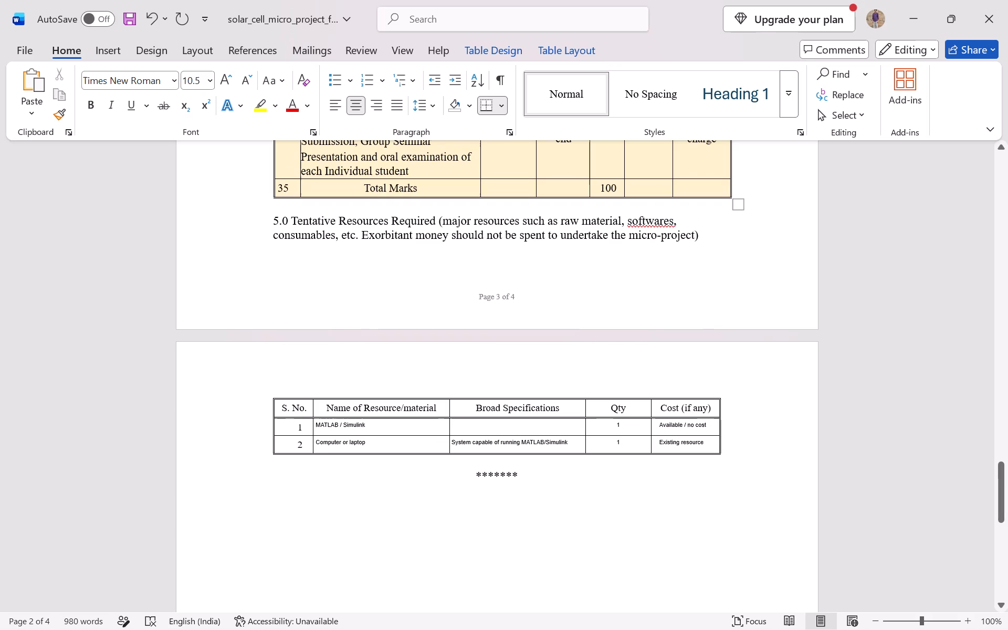
Open the spelling suggestions for the word "softwares" in the 5.0 Tentative Resources Required heading.
right_click(661, 223)
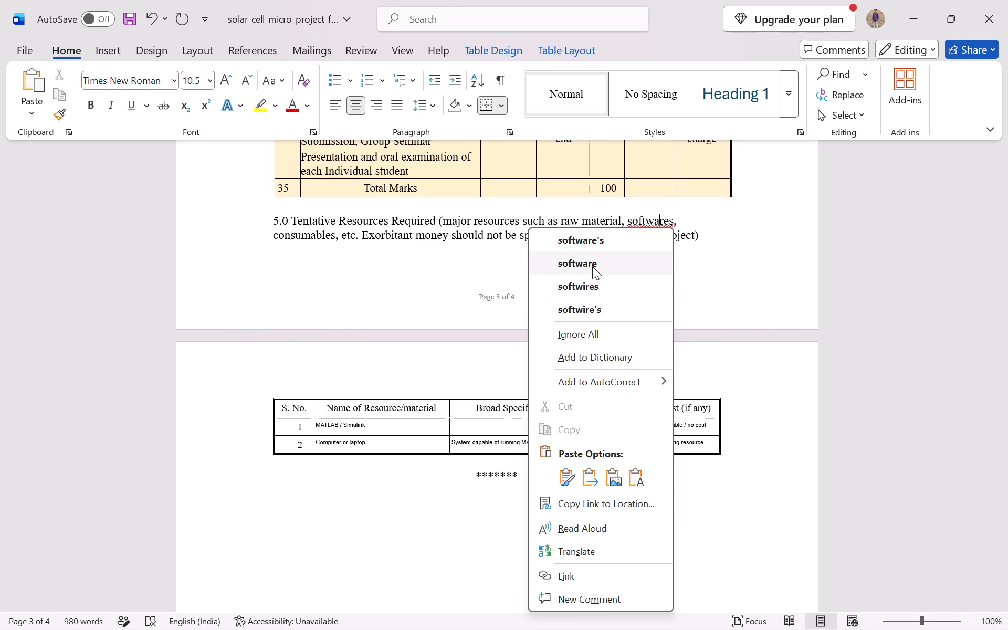
Replace the misspelled word "softwares" in the 5.0 Tentative Resources Required heading with the suggestion "software's".
click(596, 242)
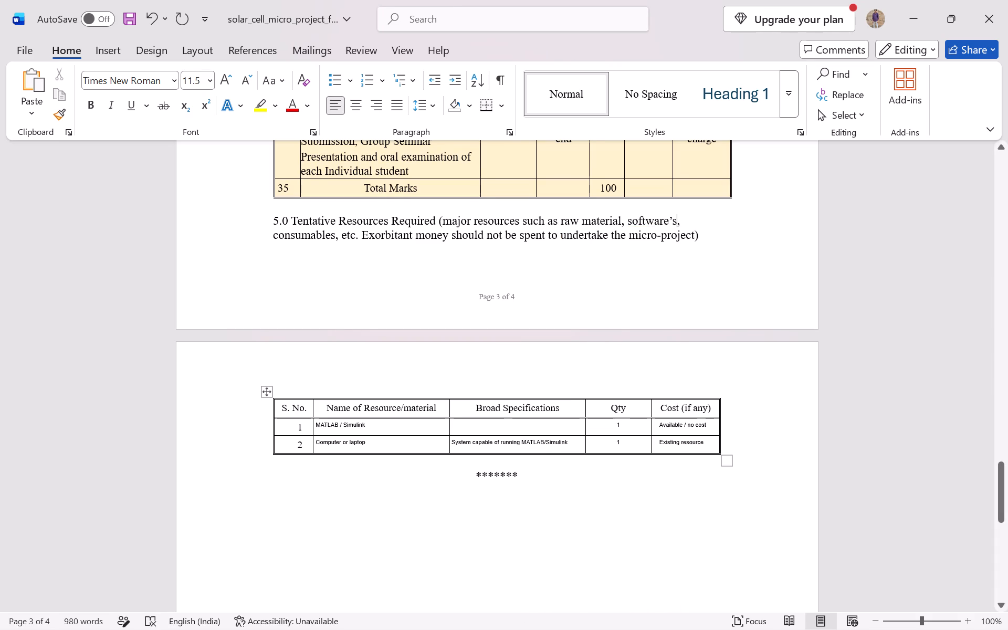
Set all text in the resources table under section 5.0 to Times New Roman, size 11.
drag(712, 443, 287, 406)
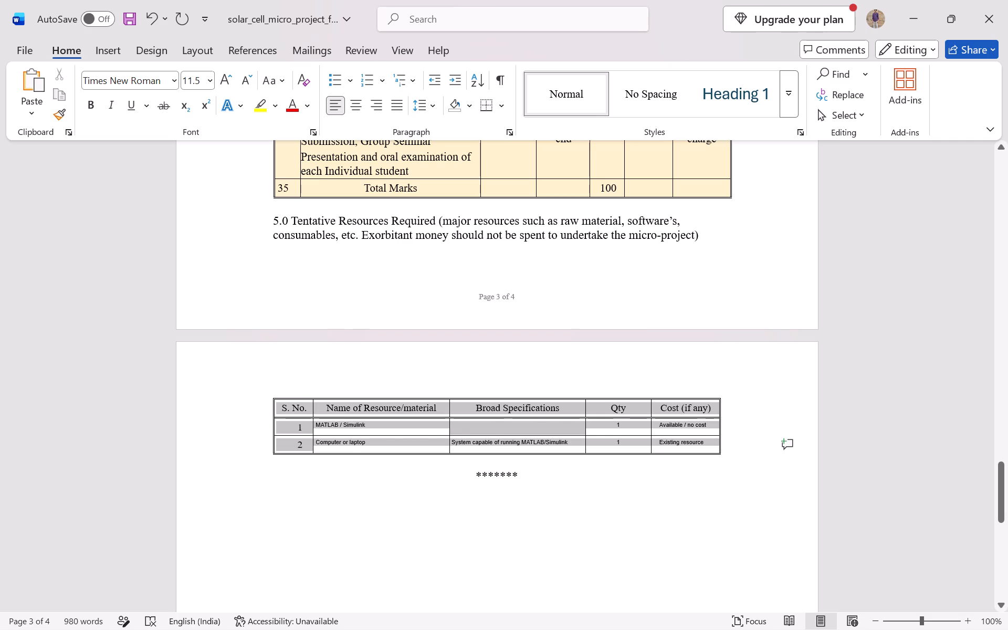
drag(287, 406, 289, 407)
click(343, 427)
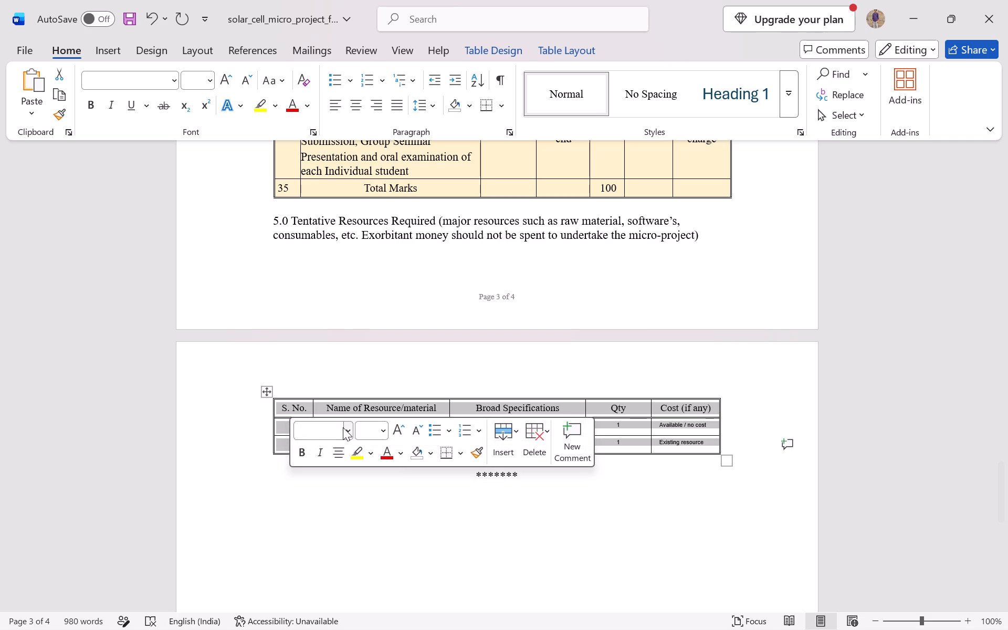
click(345, 428)
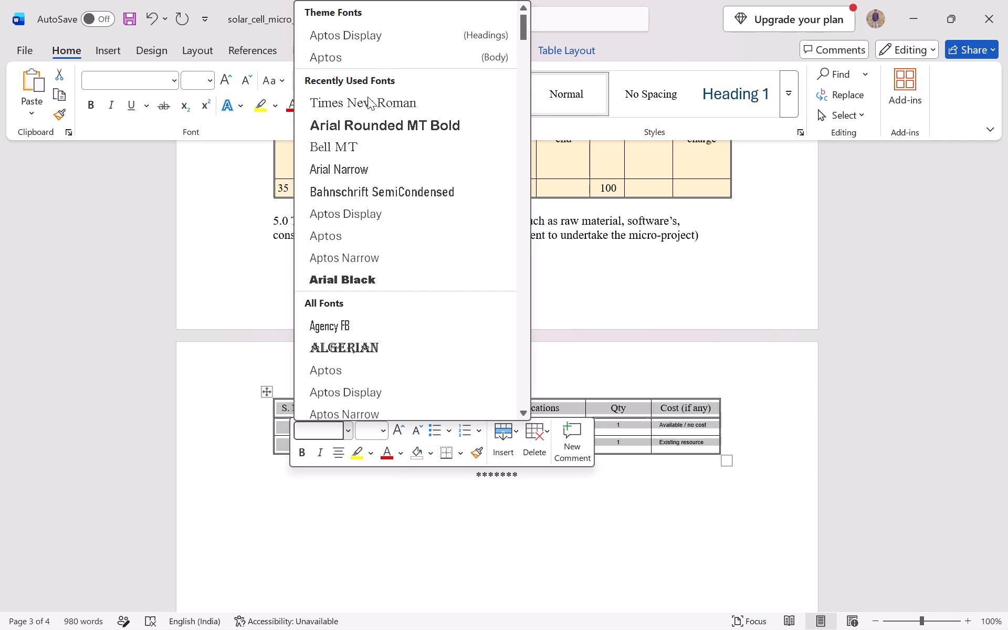
click(371, 104)
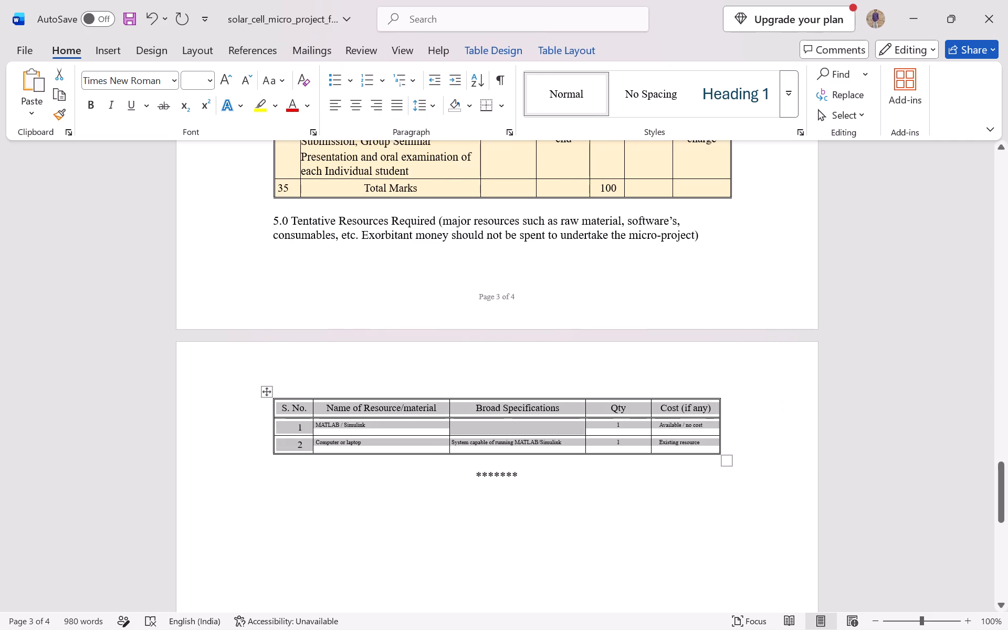
click(213, 79)
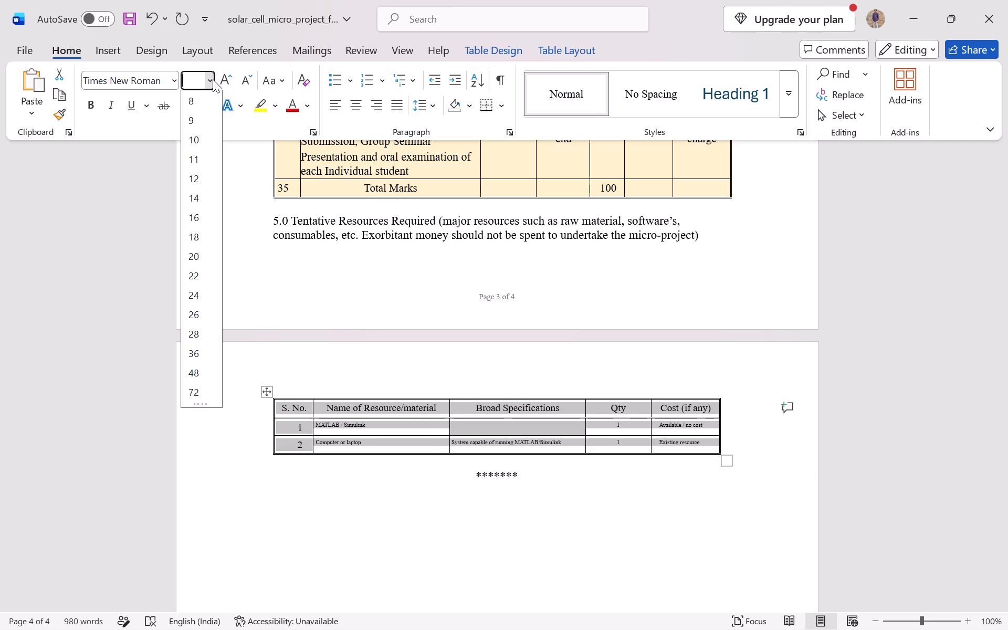
click(201, 158)
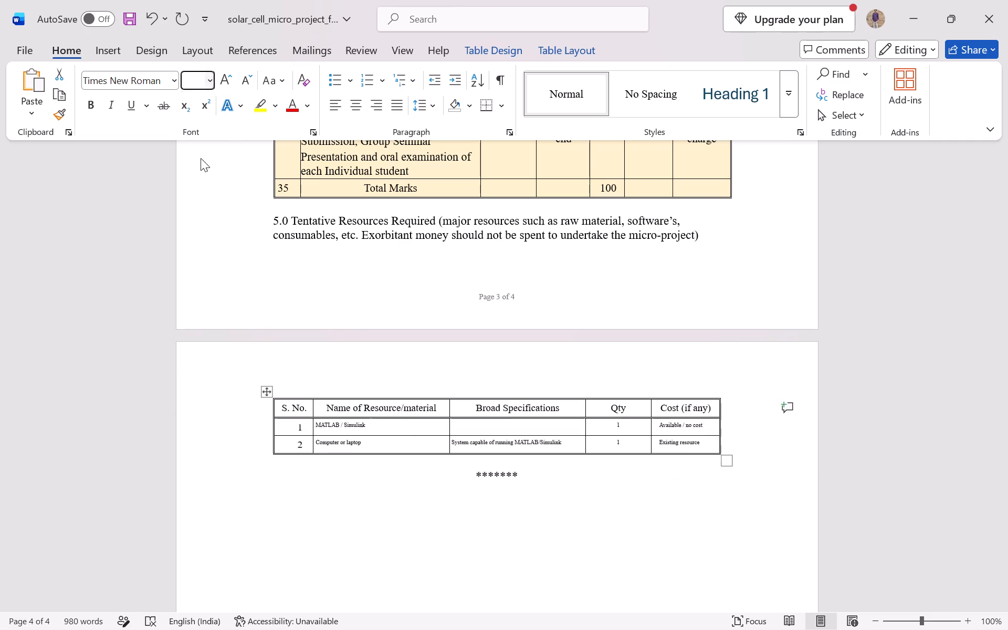
click(624, 550)
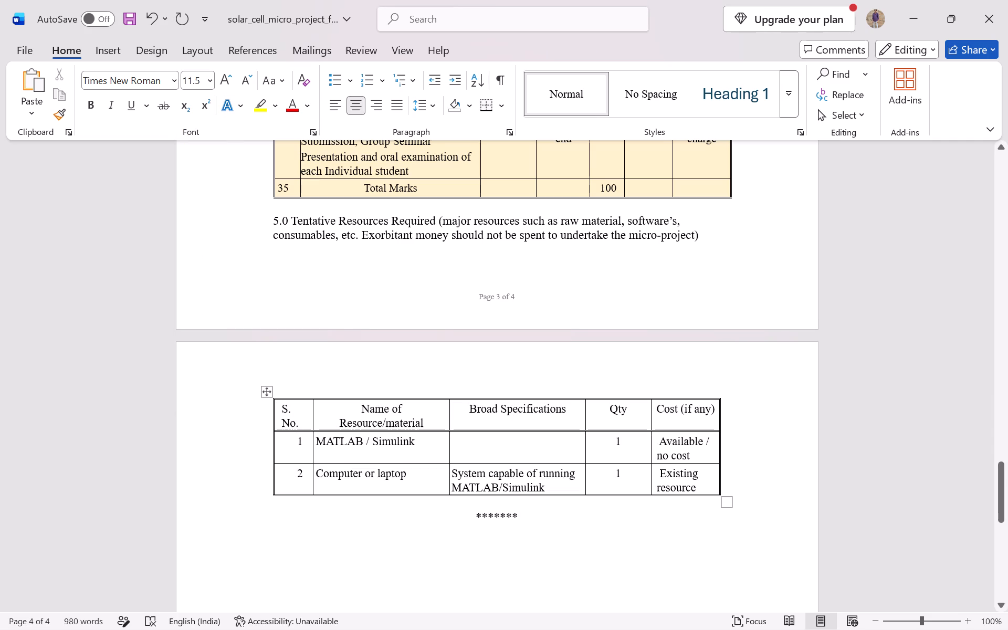
Set the line spacing of the whole resources table to Single.
drag(716, 481, 291, 402)
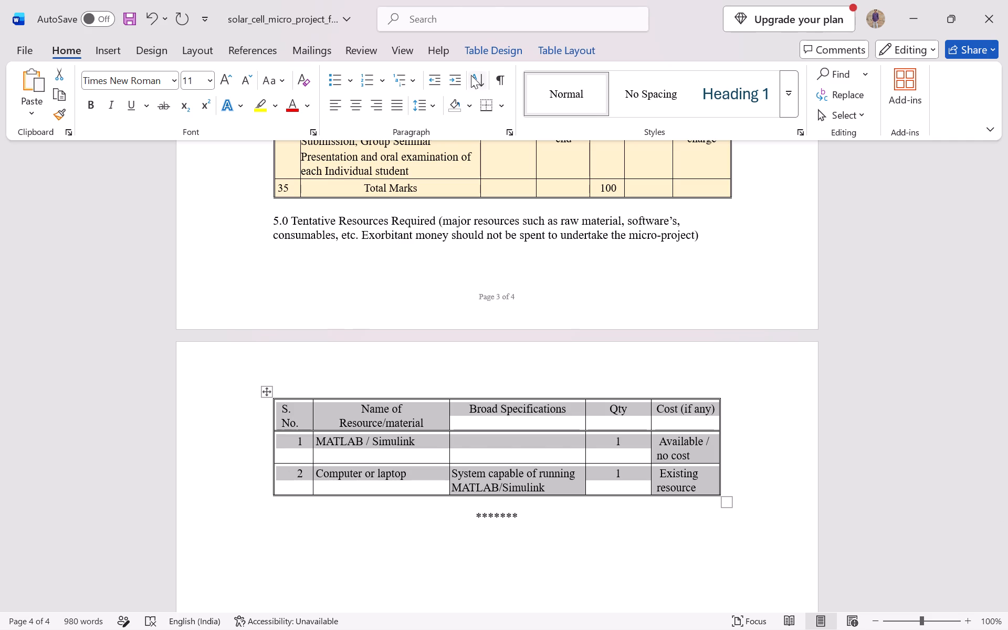
click(432, 104)
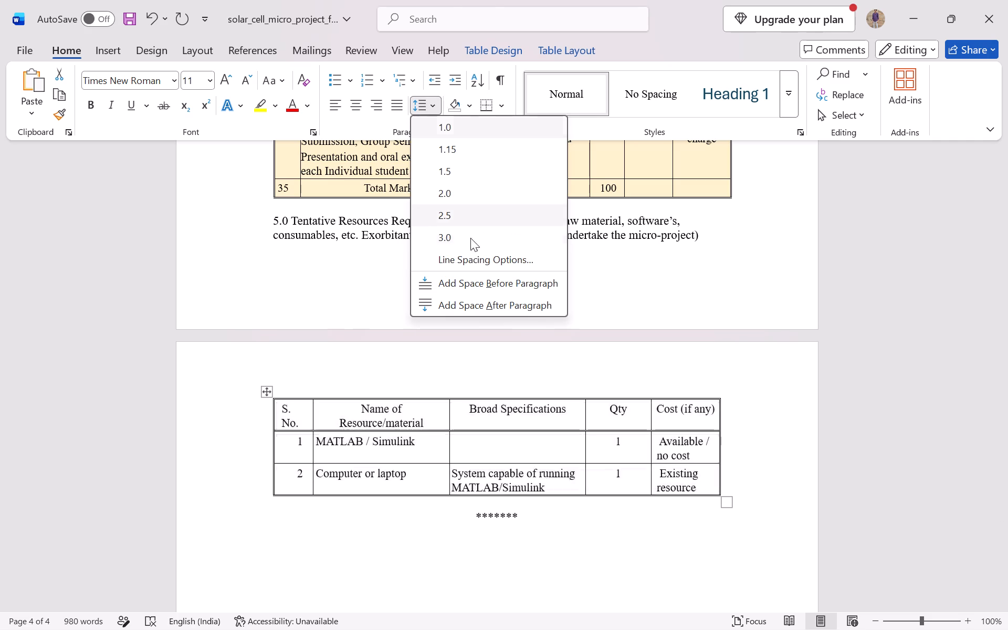
click(475, 264)
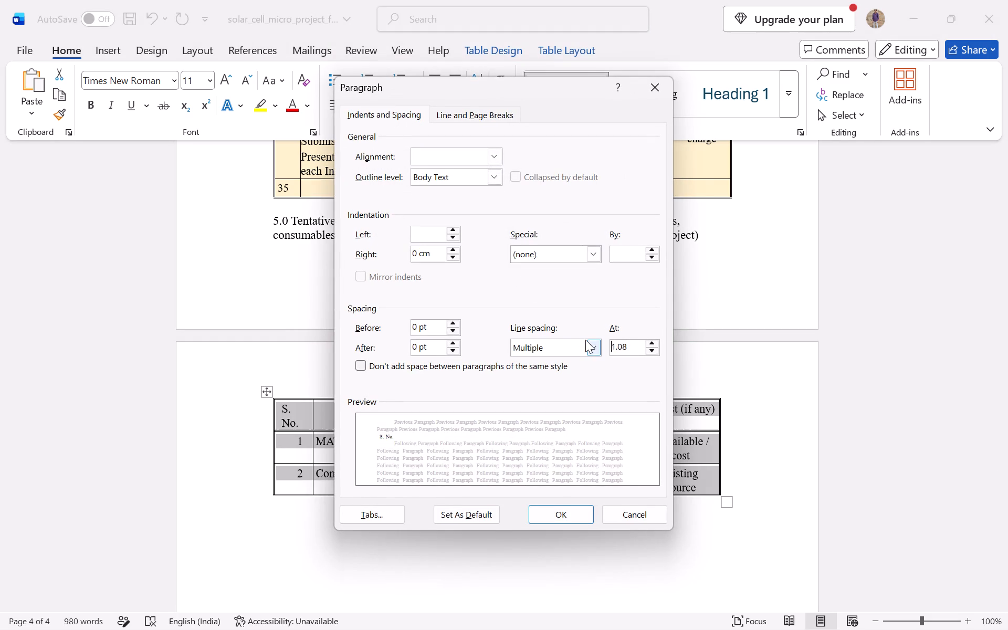
click(589, 343)
click(560, 360)
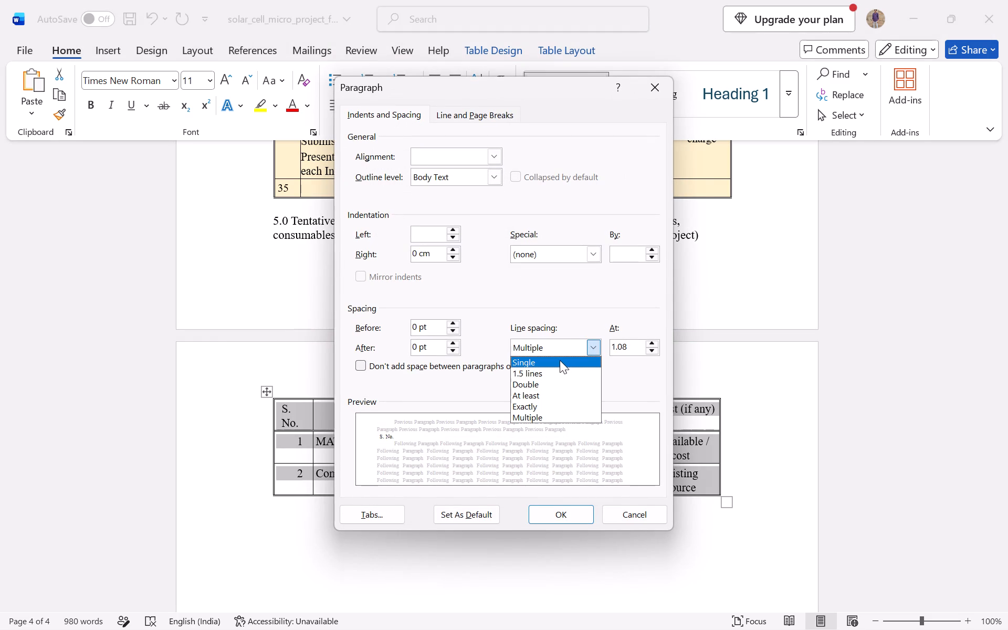
click(542, 517)
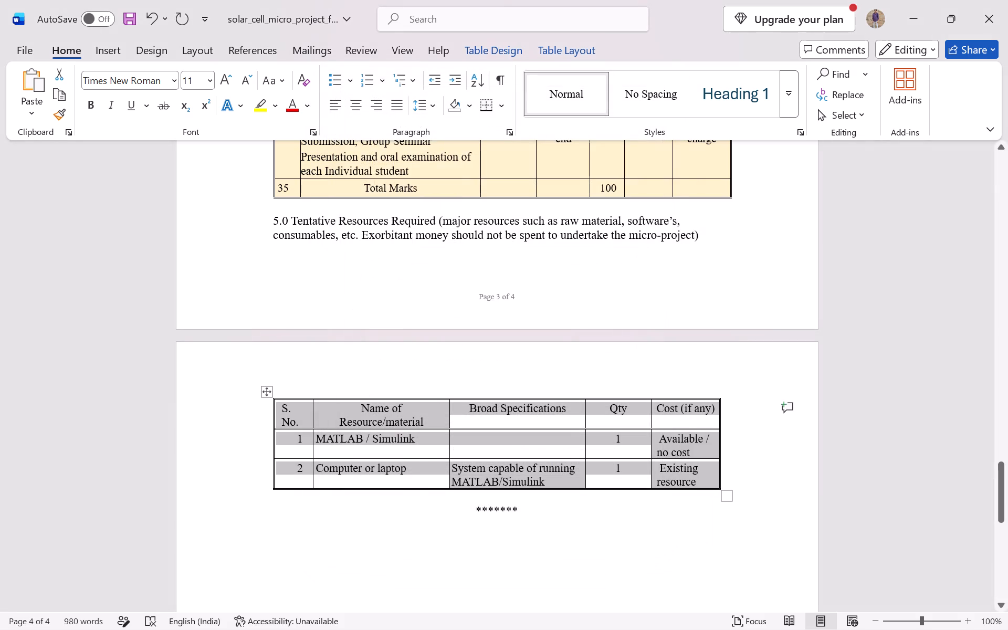
click(623, 513)
Enter "MATLAB online/ App" as the Broad Specifications of the MATLAB / Simulink resource.
click(486, 444)
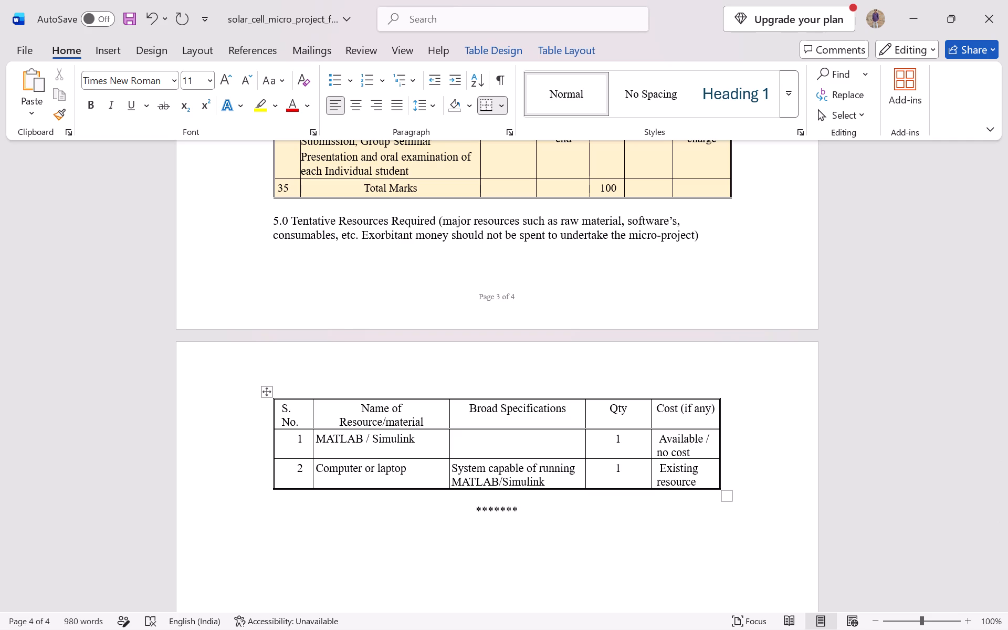
key(m)
key(BackSpace)
key(BackSpace)
text(at)
text(la)
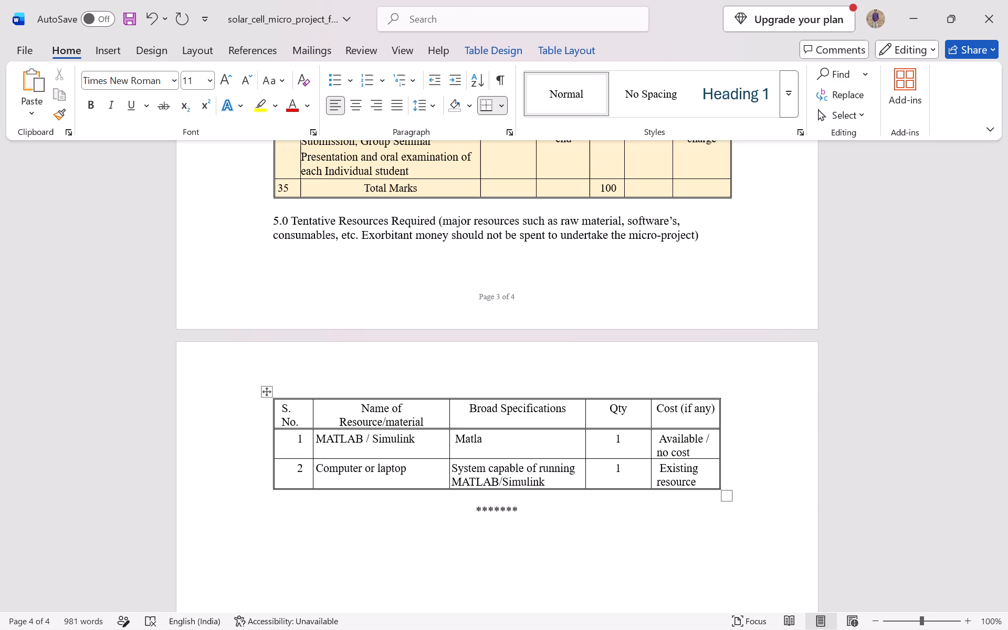
text(b)
key(space)
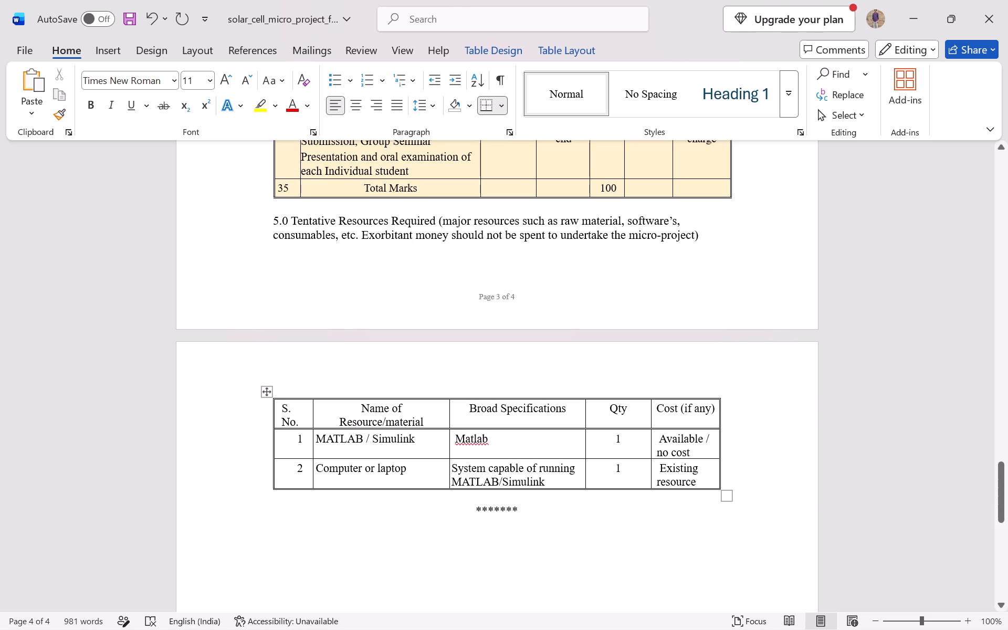
key(BackSpace)
key(BackSpace)
key(BackSpace)
key(BackSpace)
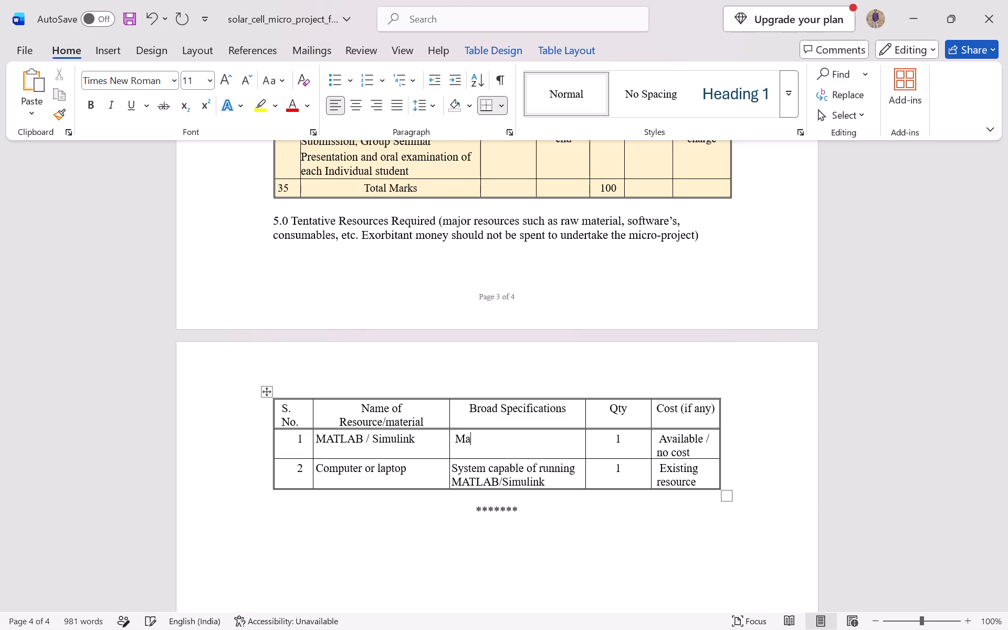
key(BackSpace)
key(o)
text(nline)
key(space)
key(BackSpace)
text(/)
key(space)
key(a)
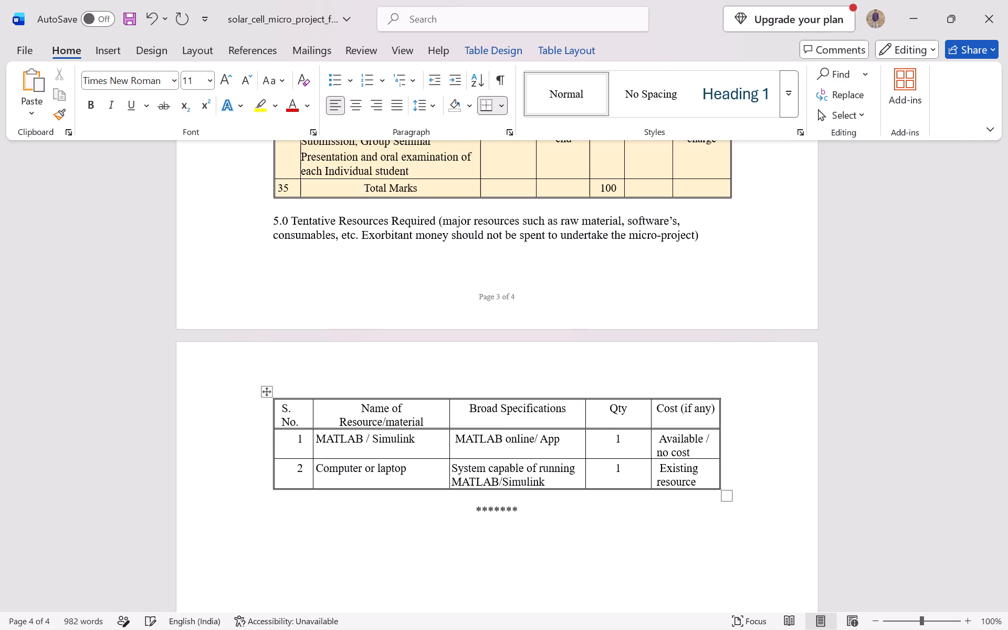
Move the resources table slightly down page 4, past the closing line of asterisks.
scroll(544, 504, up, 1)
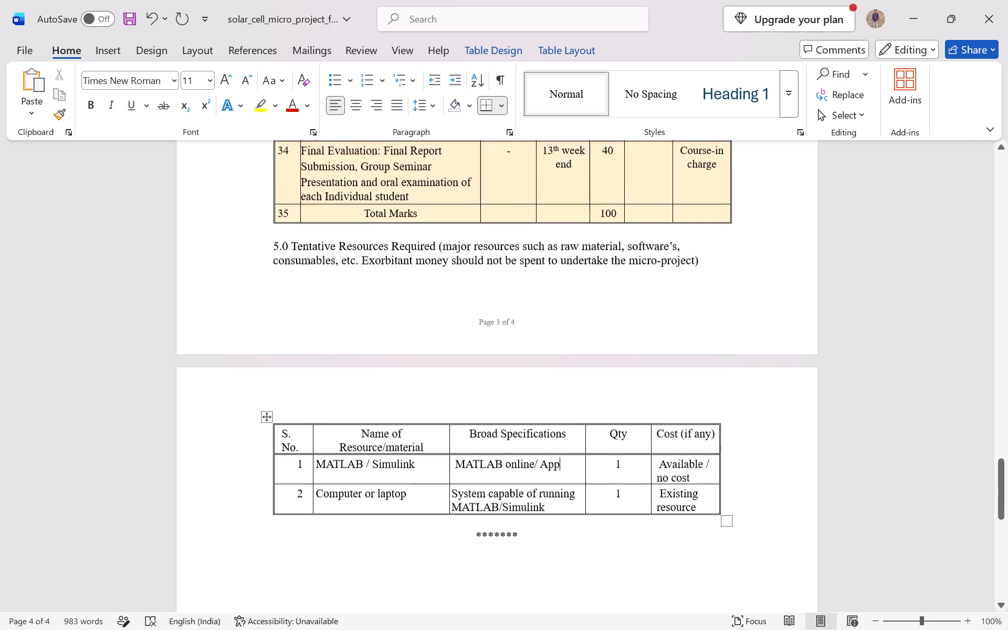
scroll(544, 504, up, 1)
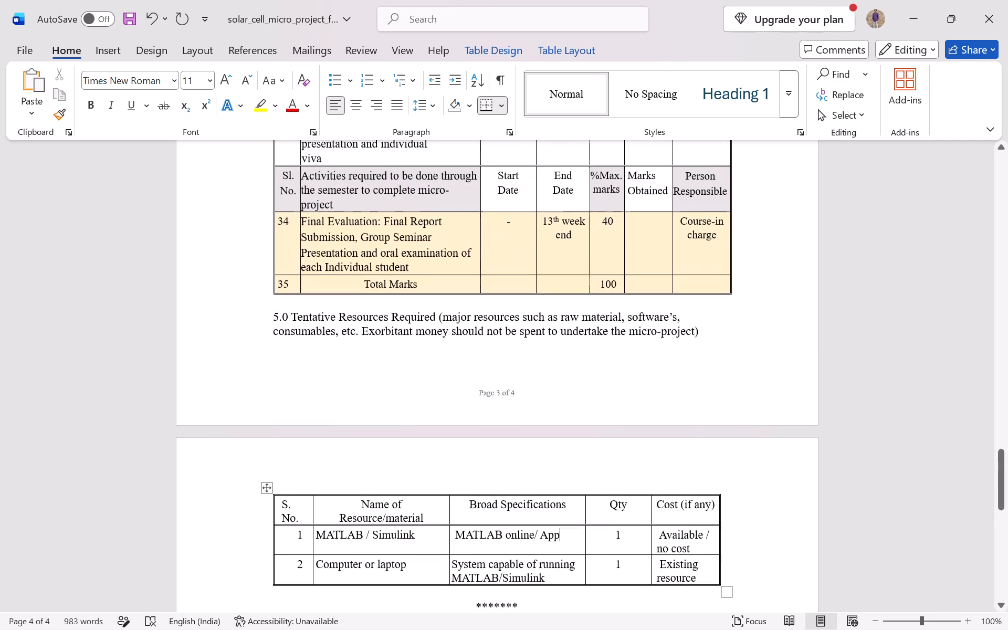
scroll(544, 504, up, 4)
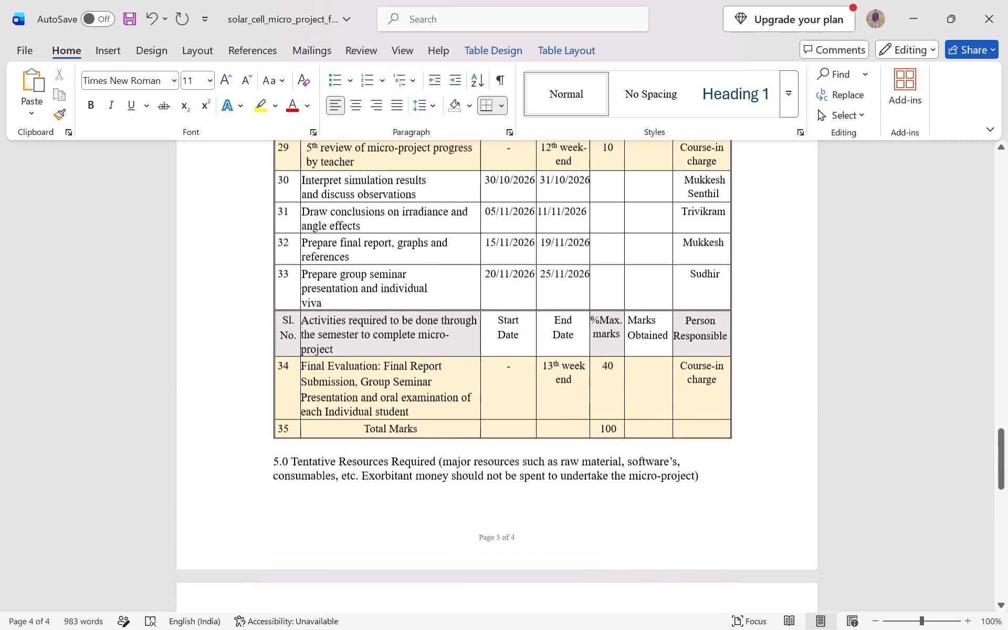
scroll(638, 500, down, 2)
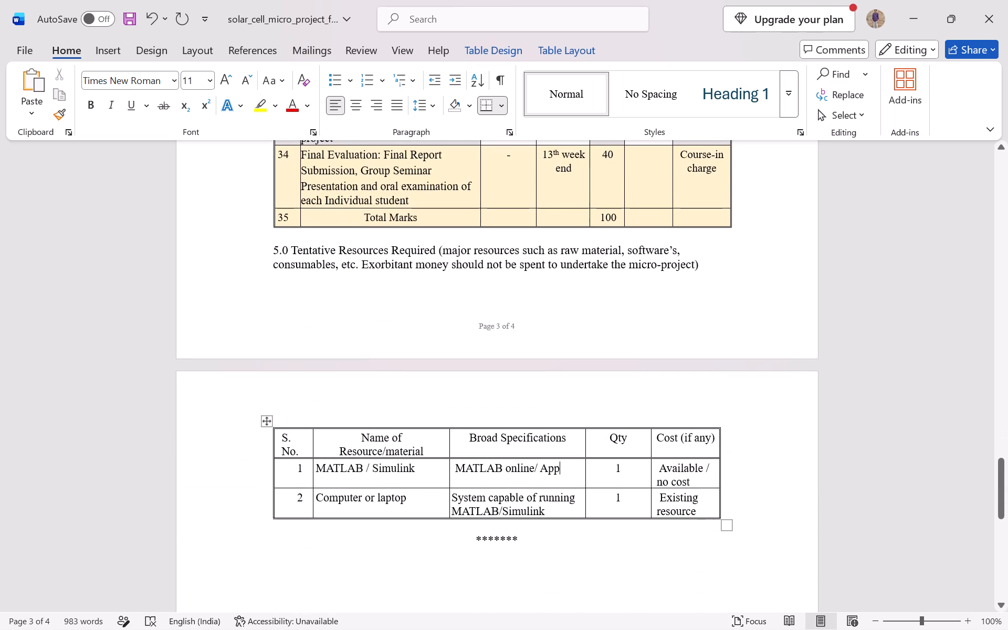
drag(267, 419, 271, 432)
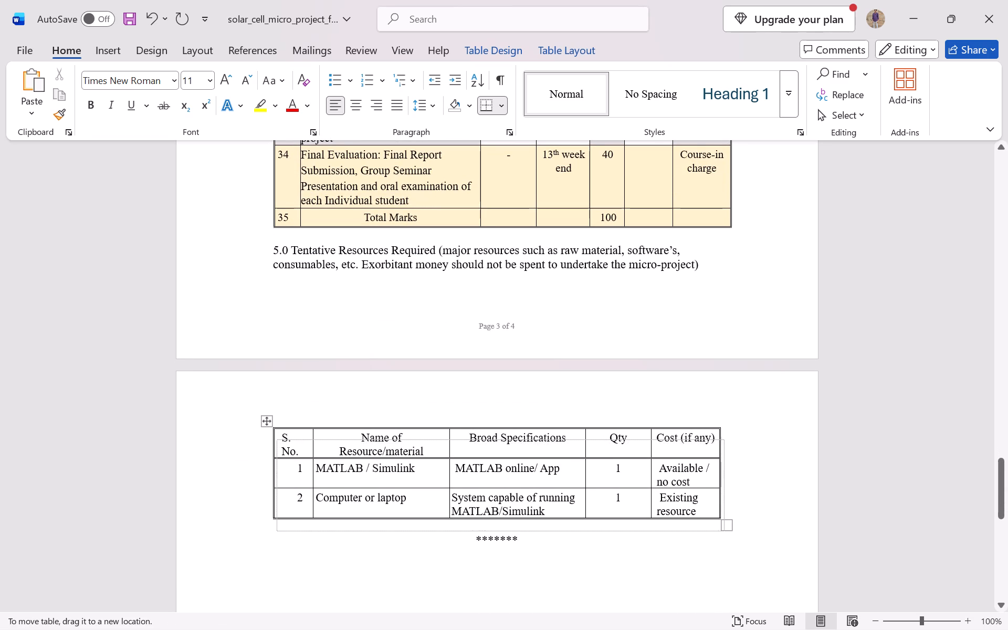
drag(271, 432, 271, 431)
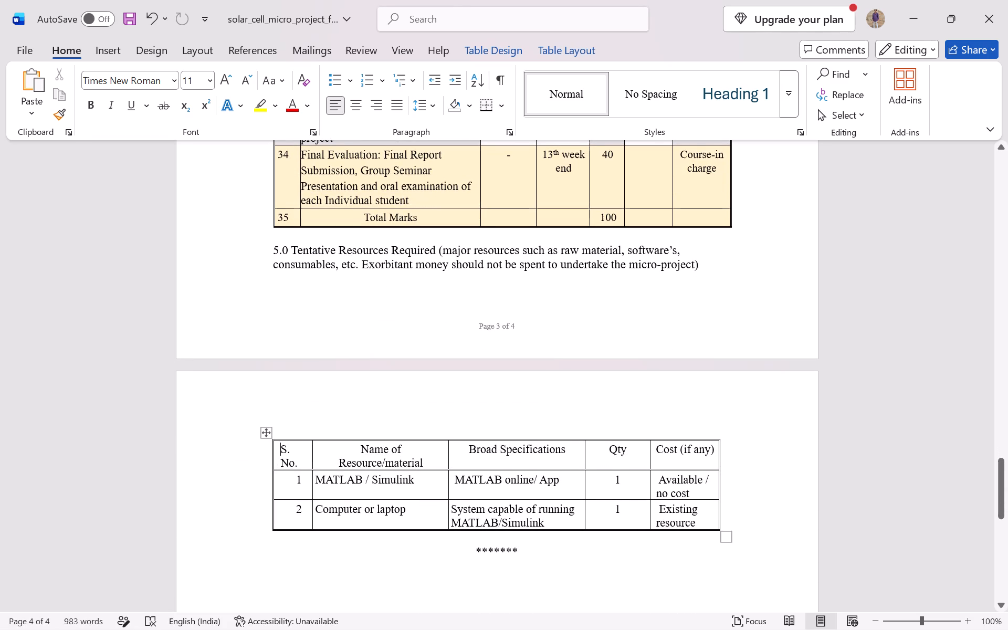
drag(266, 434, 275, 458)
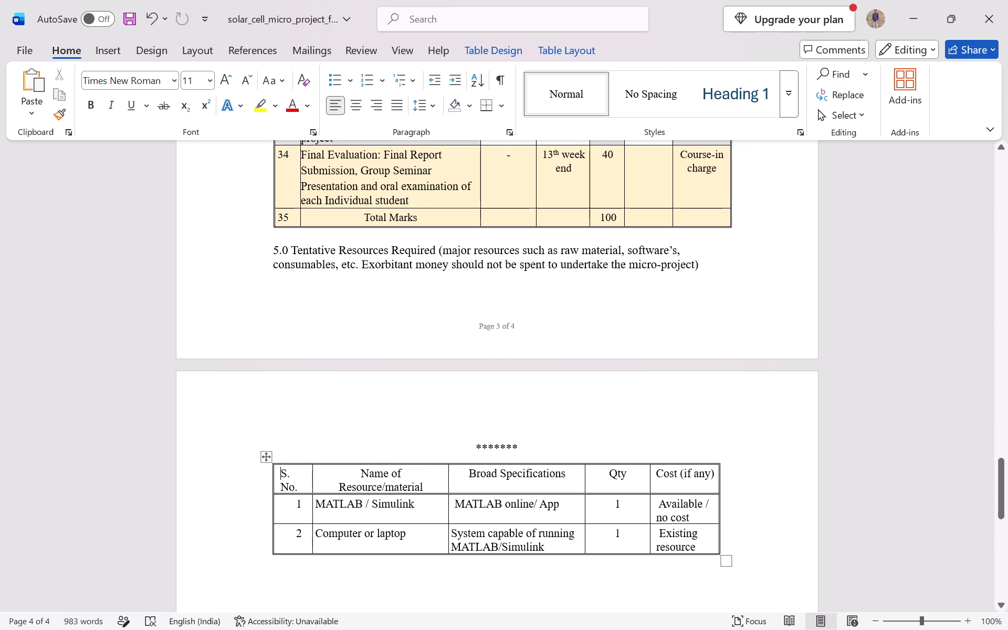
Move the closing line of asterisks from above the resources table to below it on page 4, centred without an indent.
drag(467, 444, 521, 448)
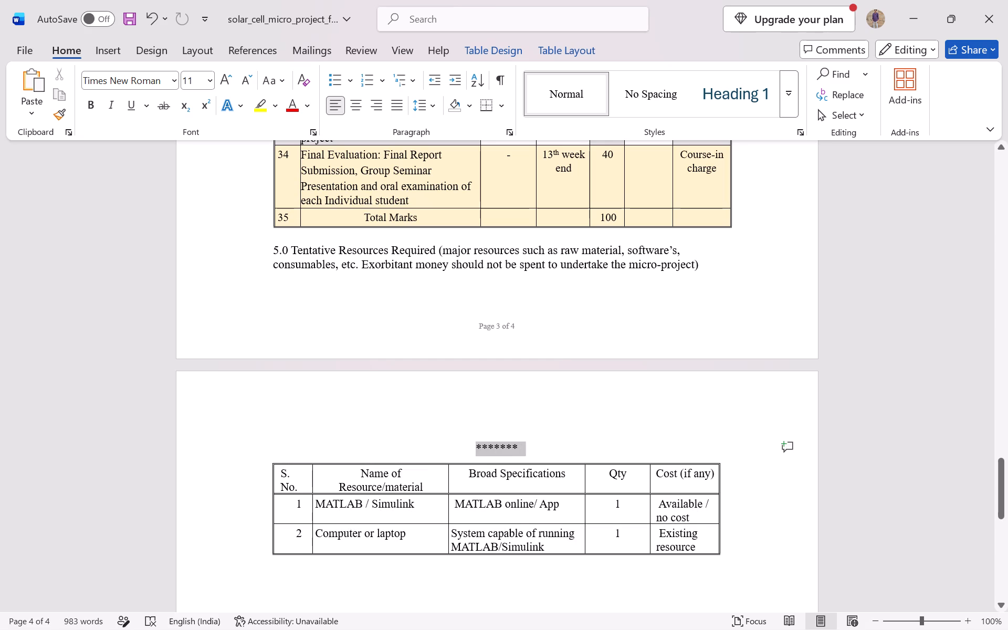
drag(521, 448, 522, 447)
key(ctrl+x)
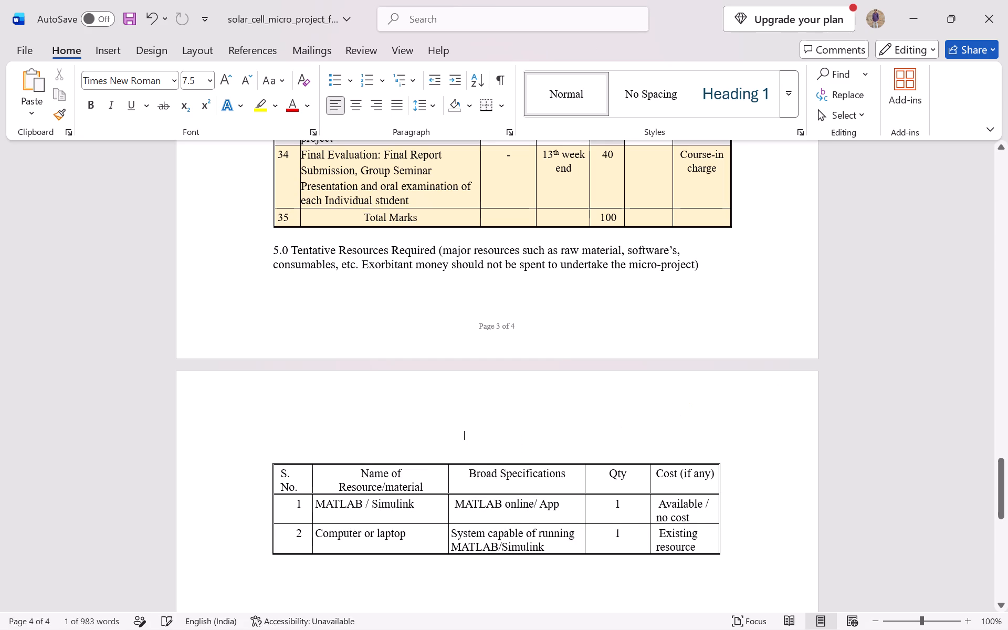
scroll(522, 447, down, 1)
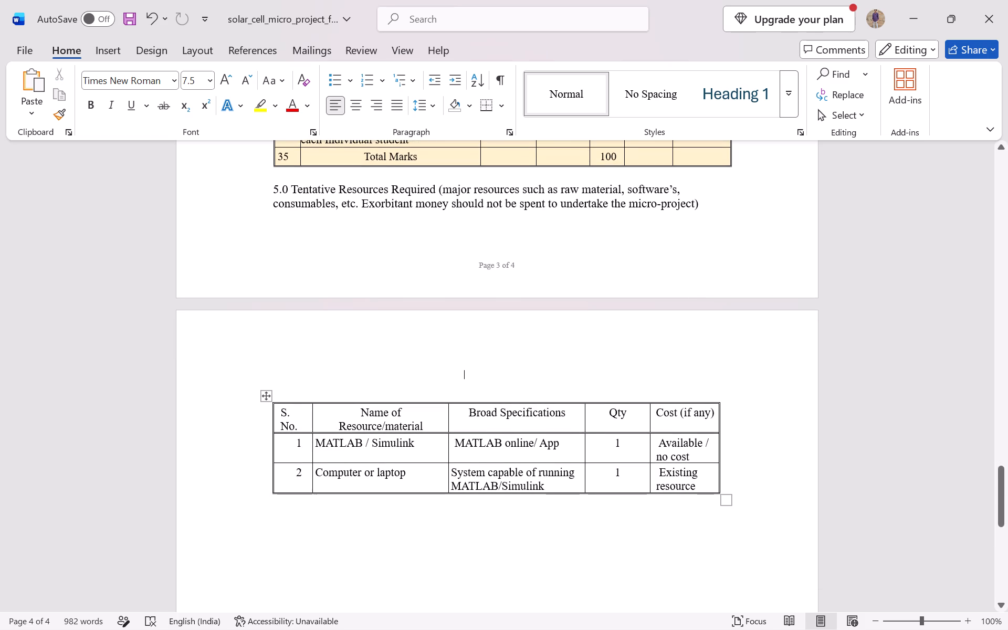
triple_click(471, 509)
key(ctrl+v)
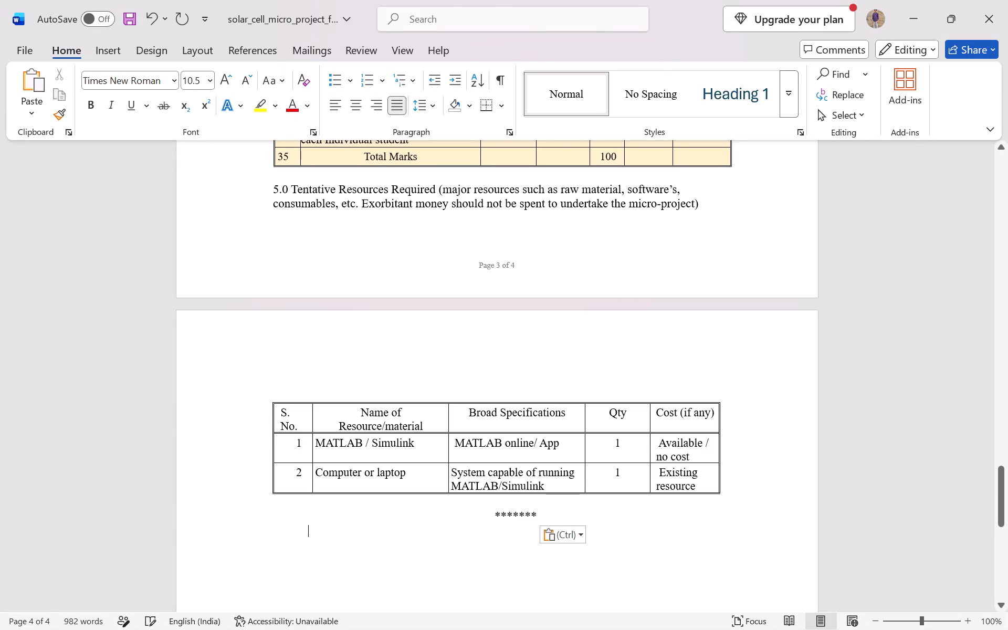
click(492, 510)
key(BackSpace)
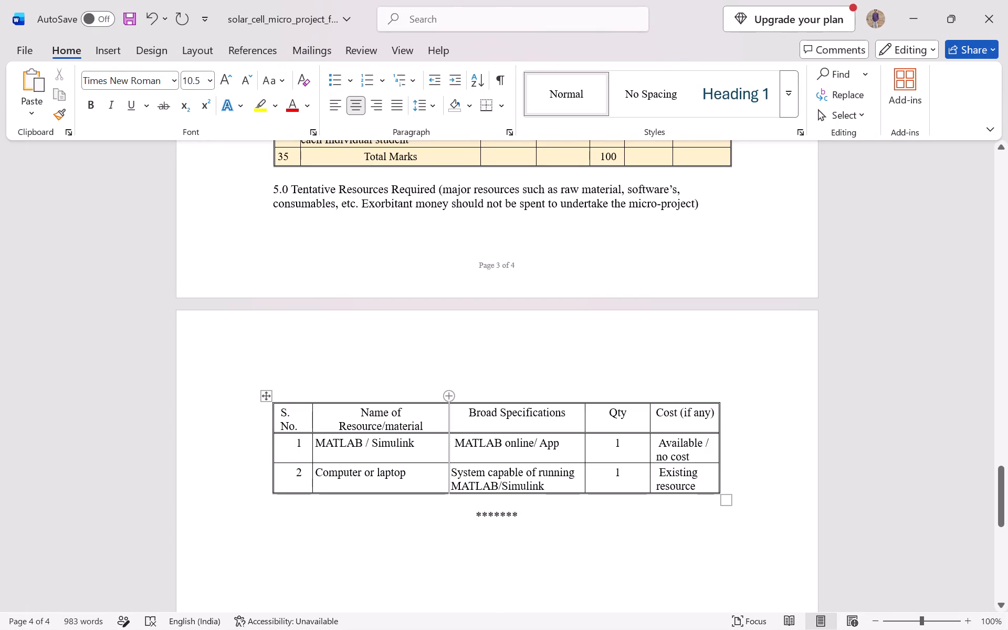
Delete the parenthetical note about major resources and exorbitant money from the section 5.0 heading.
drag(706, 216, 454, 188)
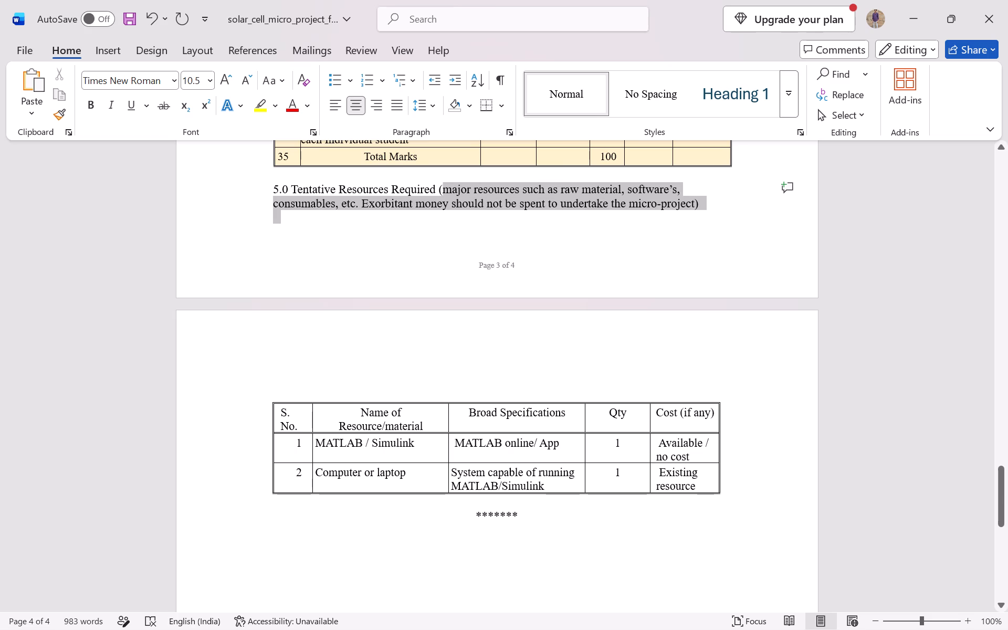
drag(454, 188, 438, 186)
key(BackSpace)
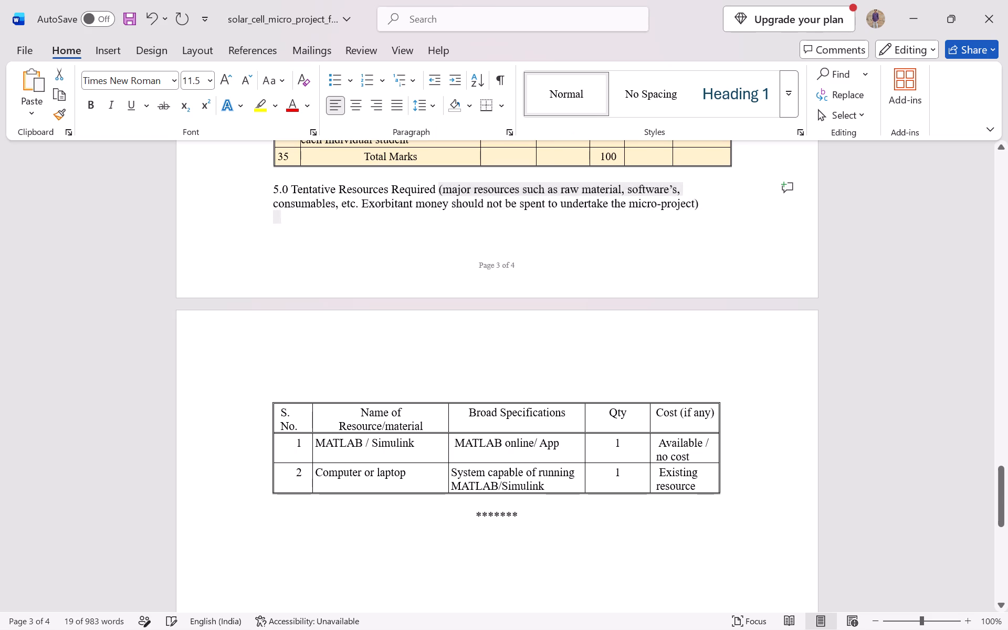
Cut the "5.0 Tentative Resources Required" heading from the end of page 3.
drag(439, 186, 271, 185)
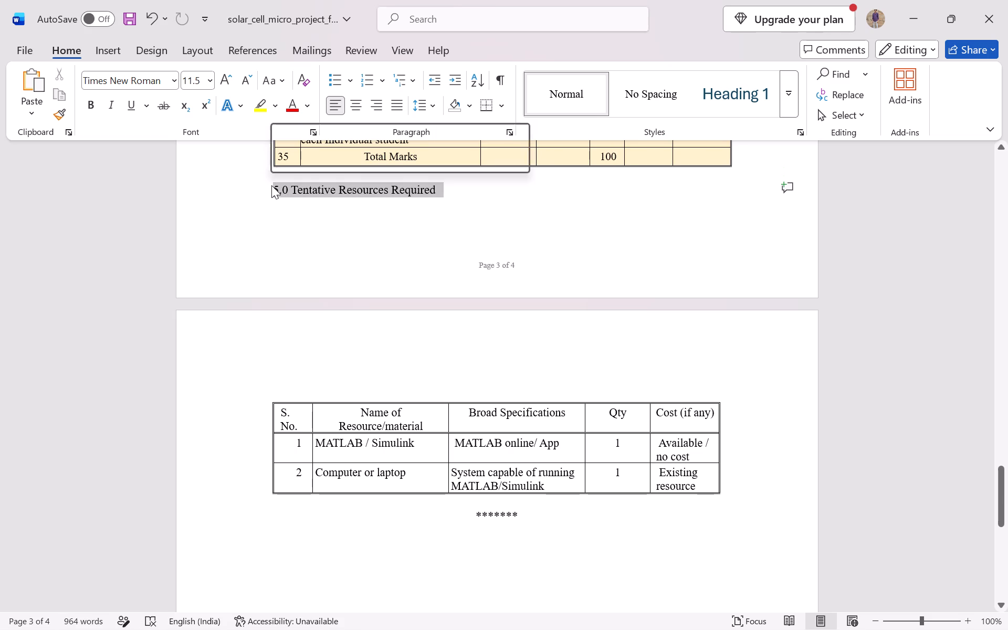
key(ctrl+x)
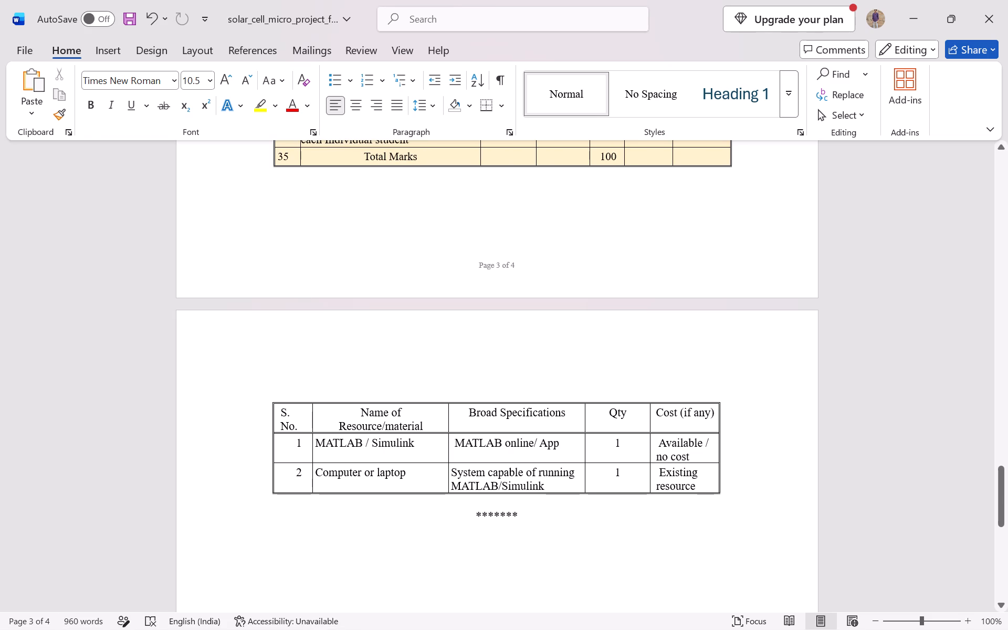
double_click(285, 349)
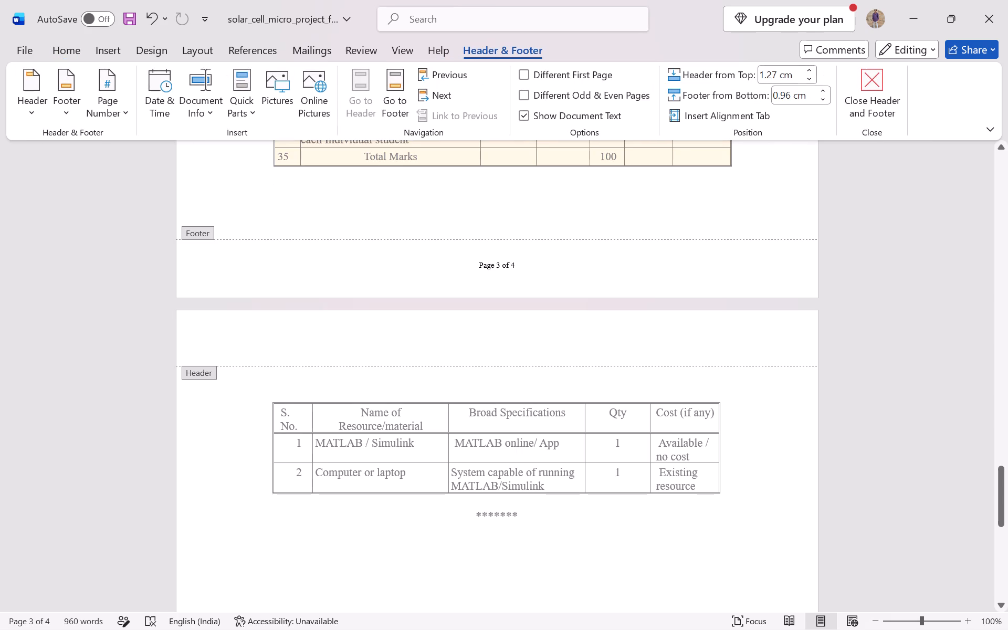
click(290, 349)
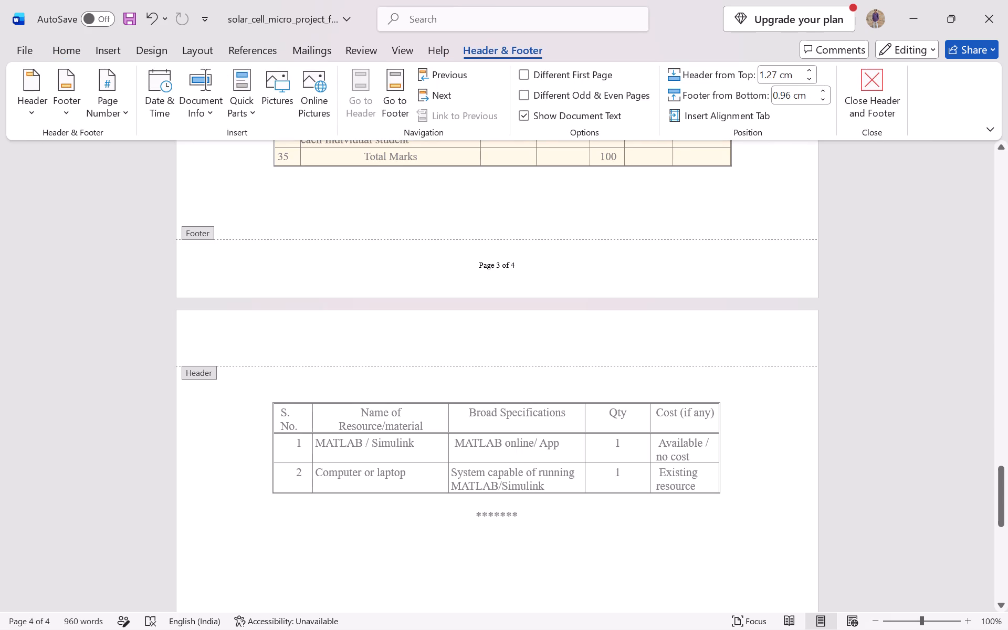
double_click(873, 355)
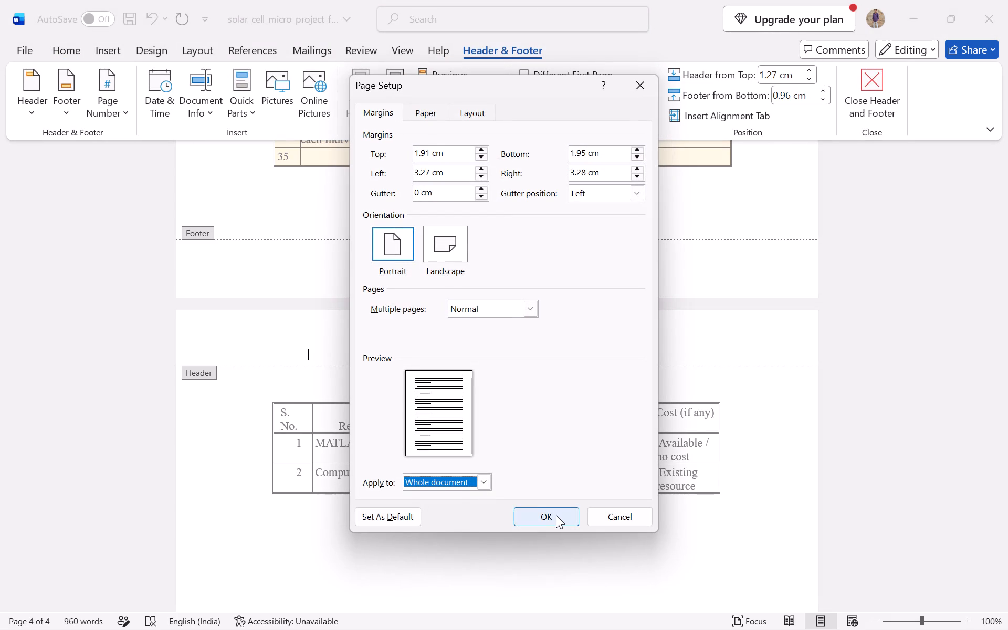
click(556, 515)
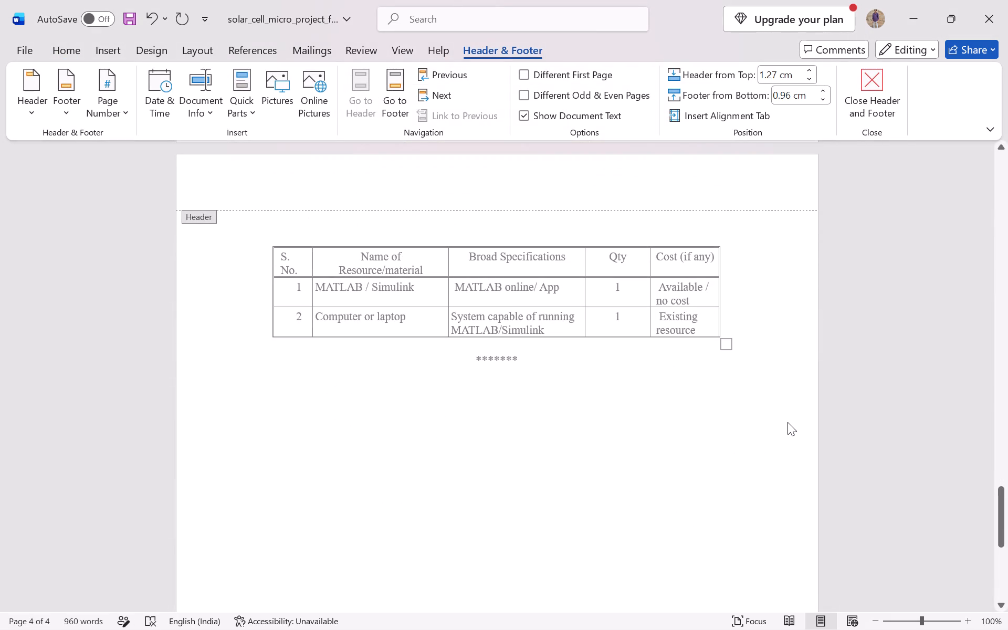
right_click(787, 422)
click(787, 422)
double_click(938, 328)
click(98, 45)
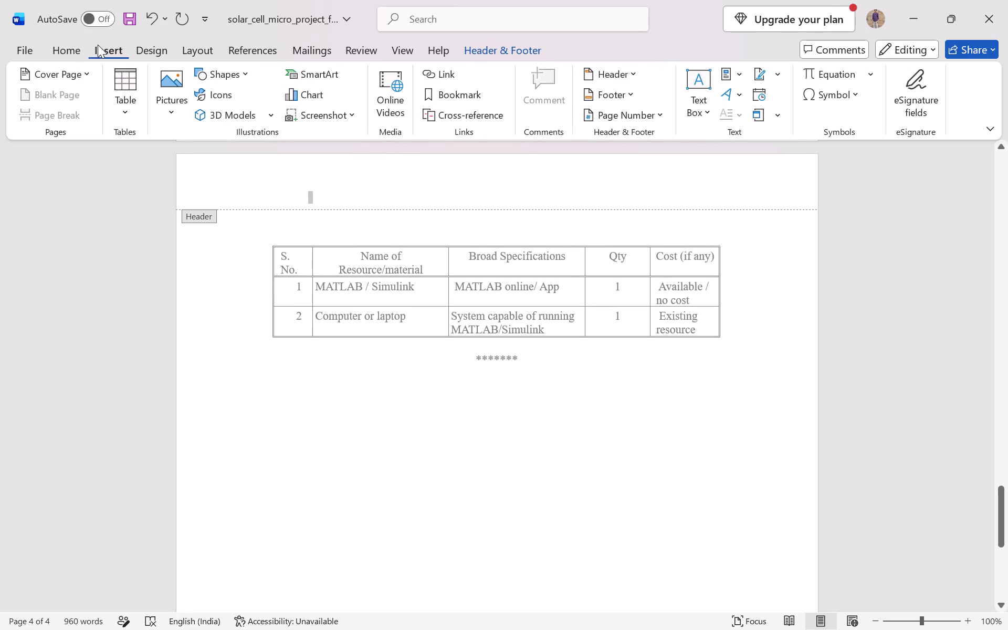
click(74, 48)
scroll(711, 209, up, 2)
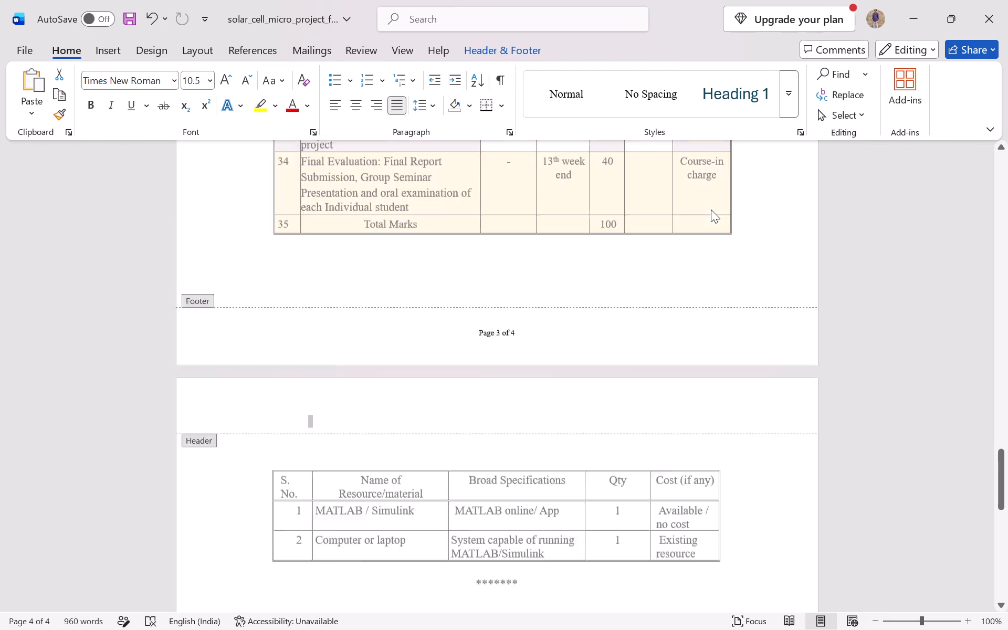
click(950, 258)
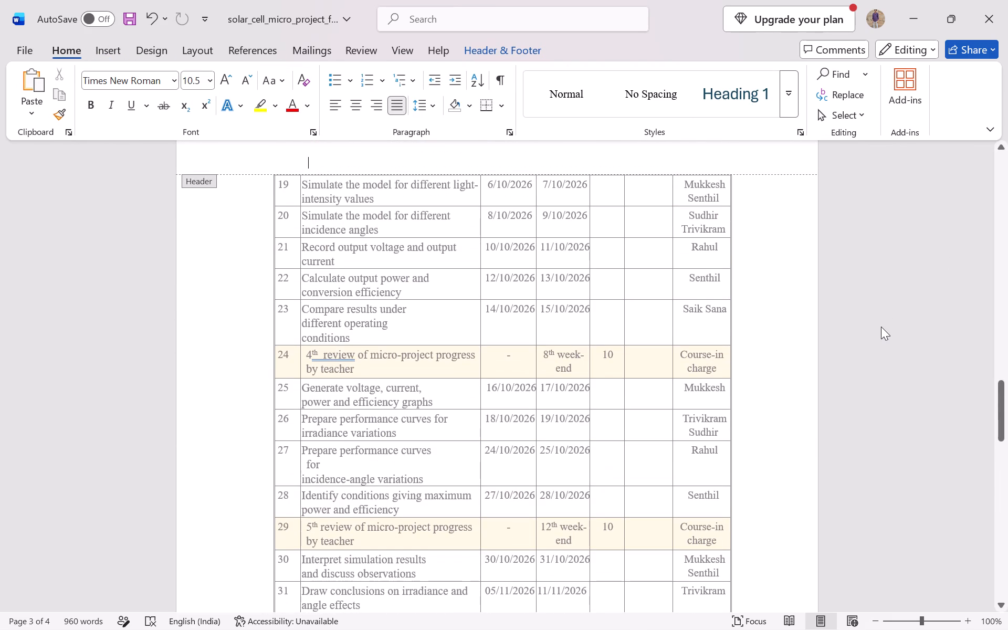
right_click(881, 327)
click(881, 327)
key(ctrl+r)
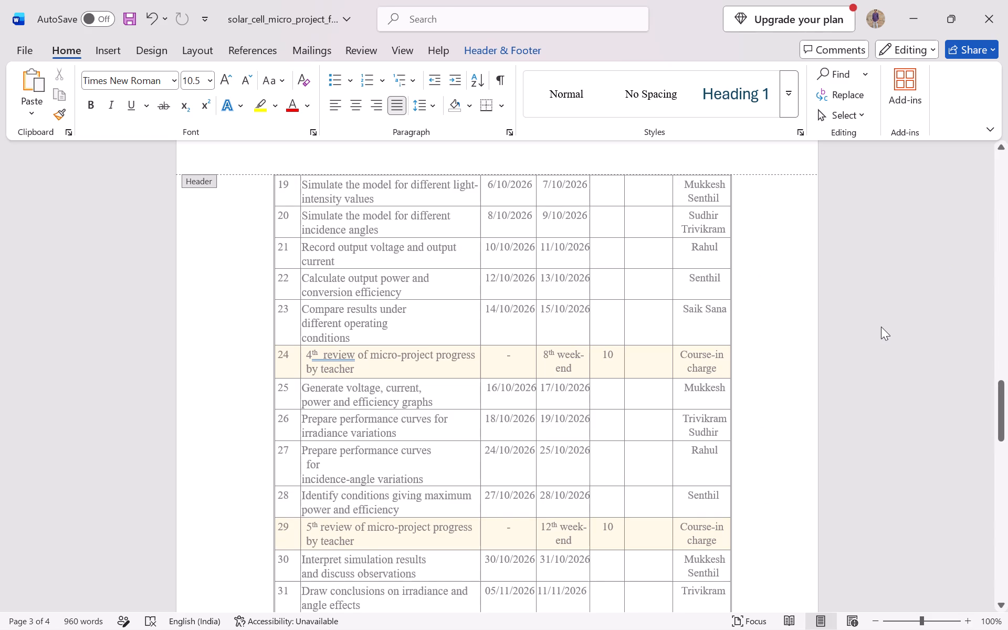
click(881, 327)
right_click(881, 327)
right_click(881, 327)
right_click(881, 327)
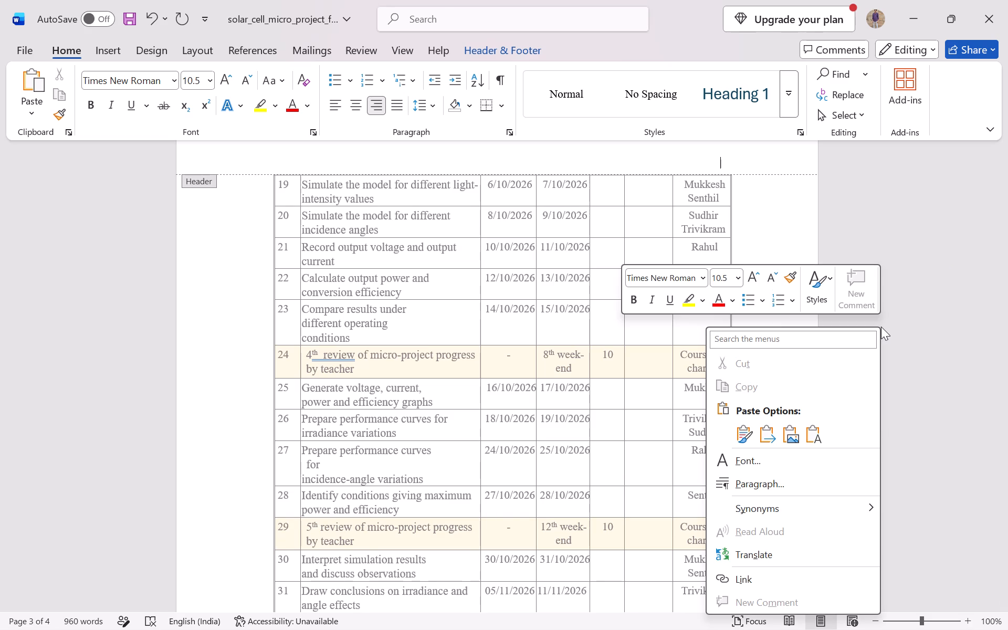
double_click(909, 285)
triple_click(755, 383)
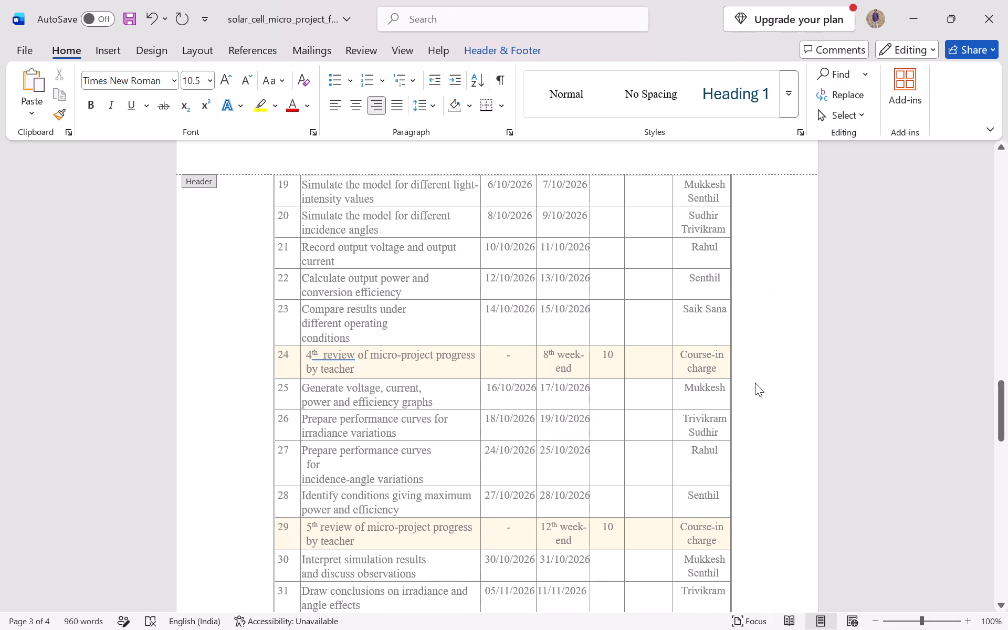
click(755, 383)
Paste the "5.0 Tentative Resources Required" heading directly above the resources table on page 4.
scroll(765, 407, down, 7)
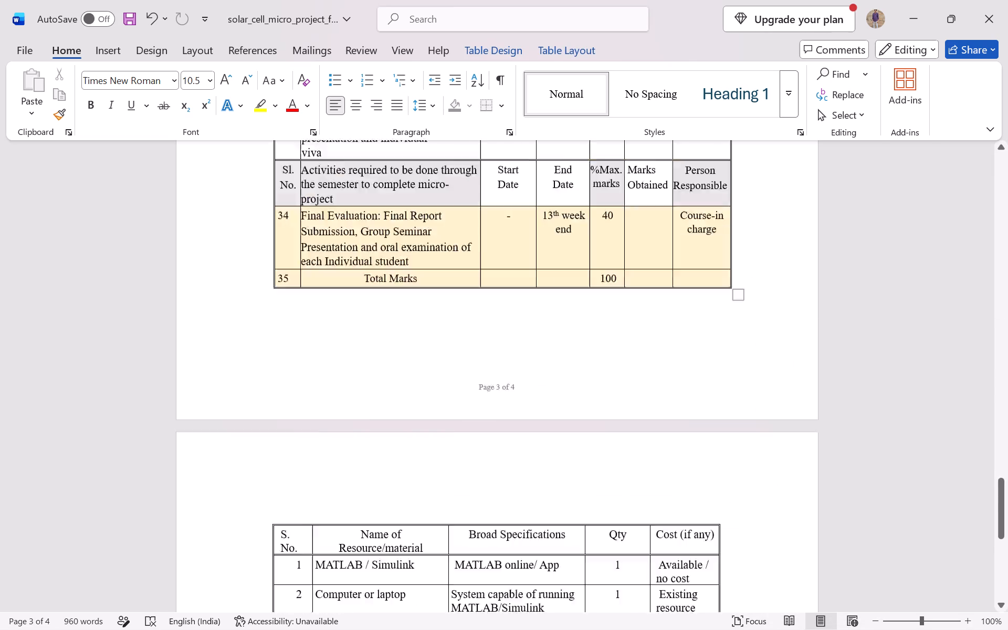
scroll(579, 407, up, 2)
double_click(303, 460)
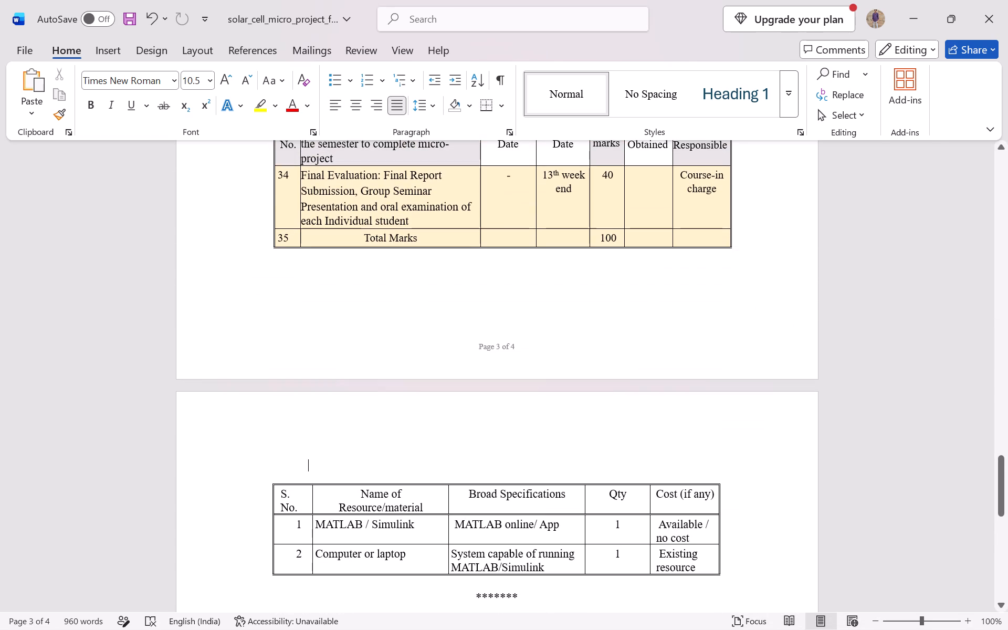
click(303, 460)
key(ctrl+v)
Review the report from the resources section back through the action plan table to the title and team members on page 1.
scroll(409, 413, up, 1)
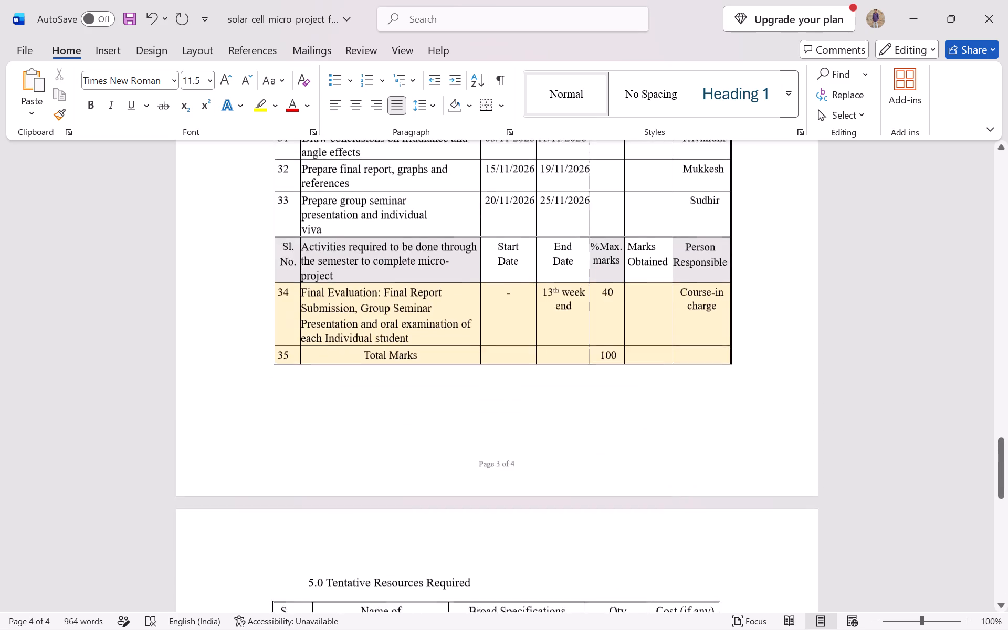
scroll(409, 413, up, 2)
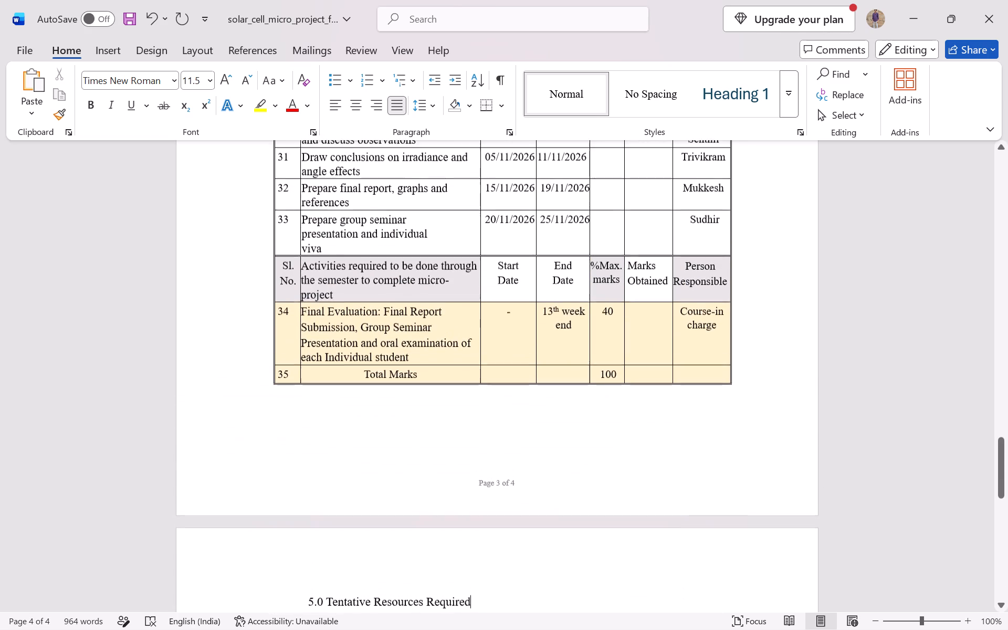
scroll(409, 413, up, 6)
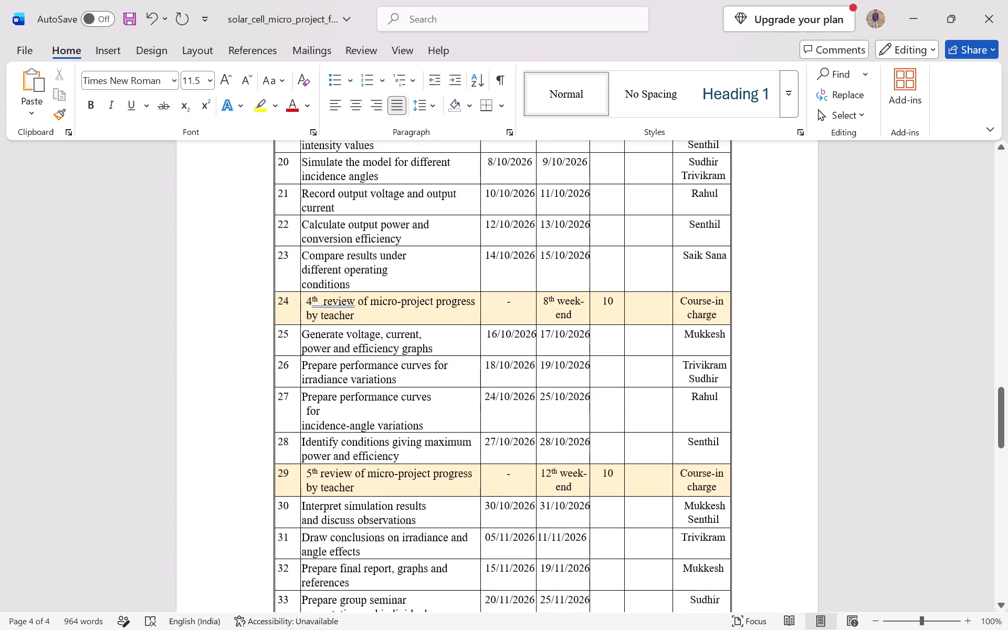
scroll(409, 413, up, 3)
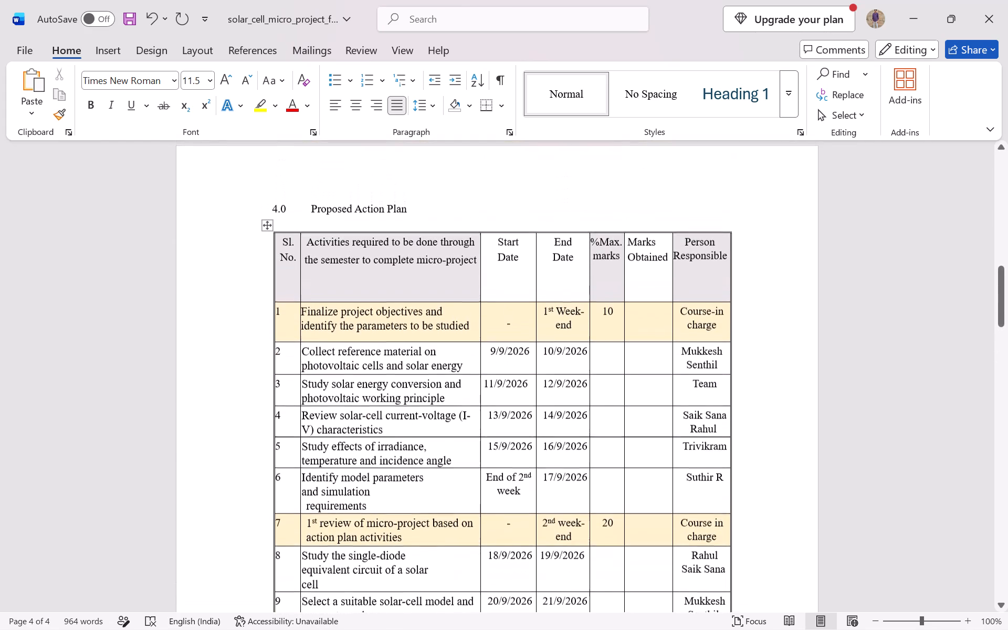
scroll(409, 413, up, 1)
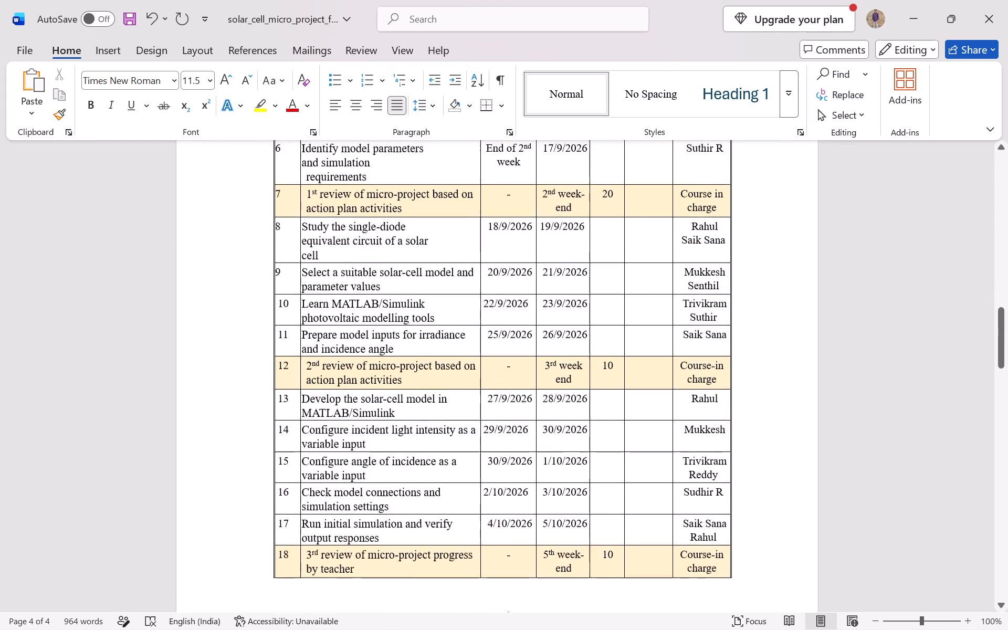
scroll(409, 413, up, 1)
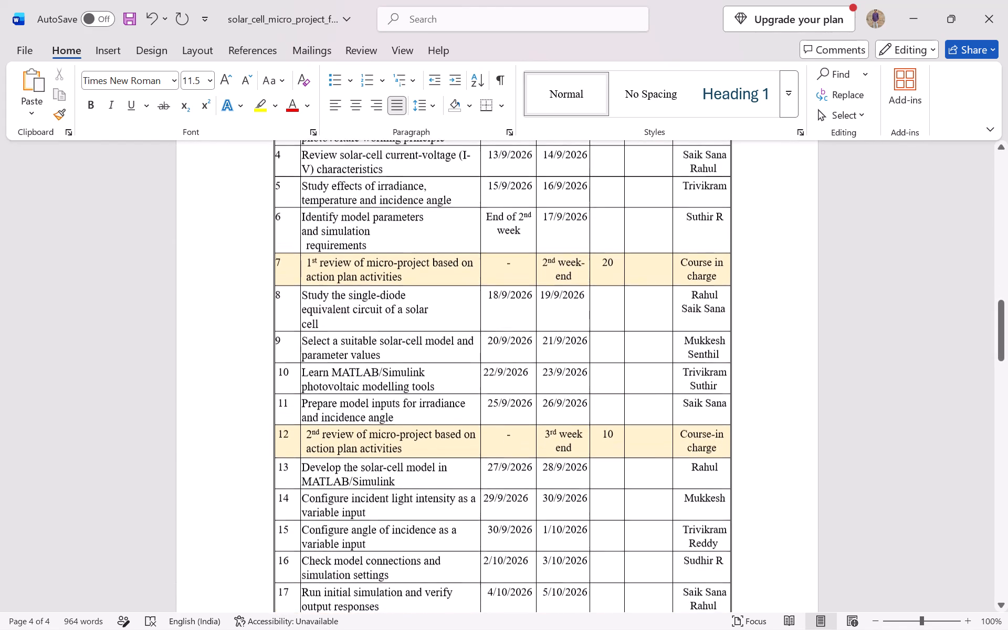
scroll(409, 413, up, 1)
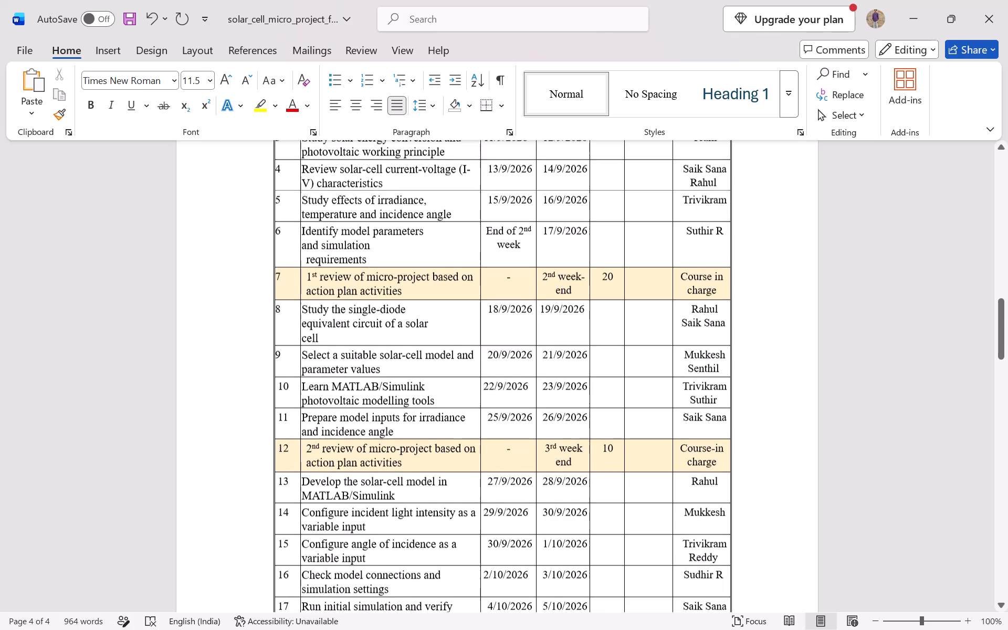
scroll(409, 413, up, 1)
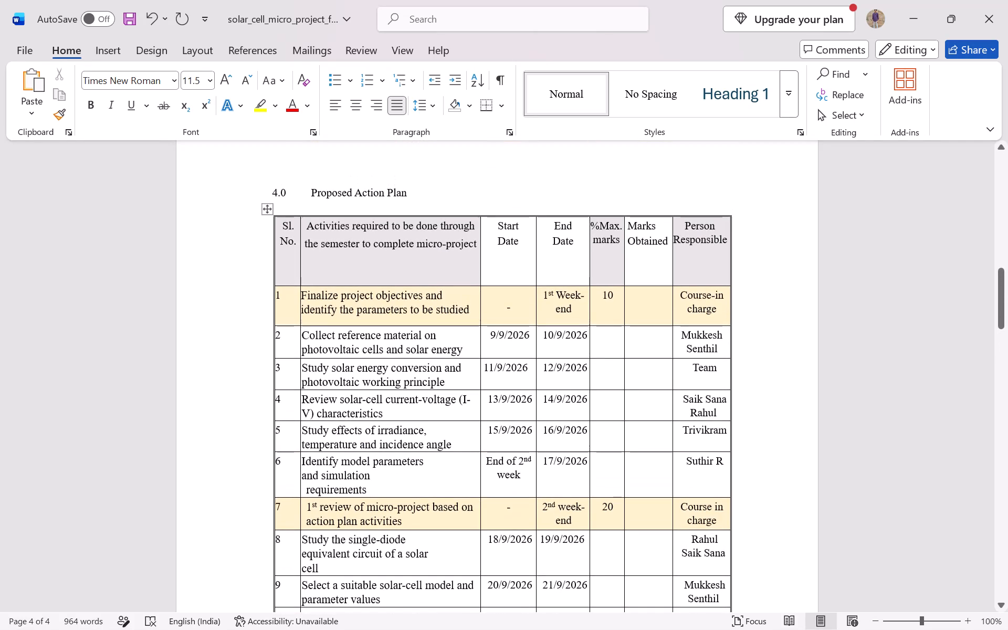
scroll(409, 413, up, 4)
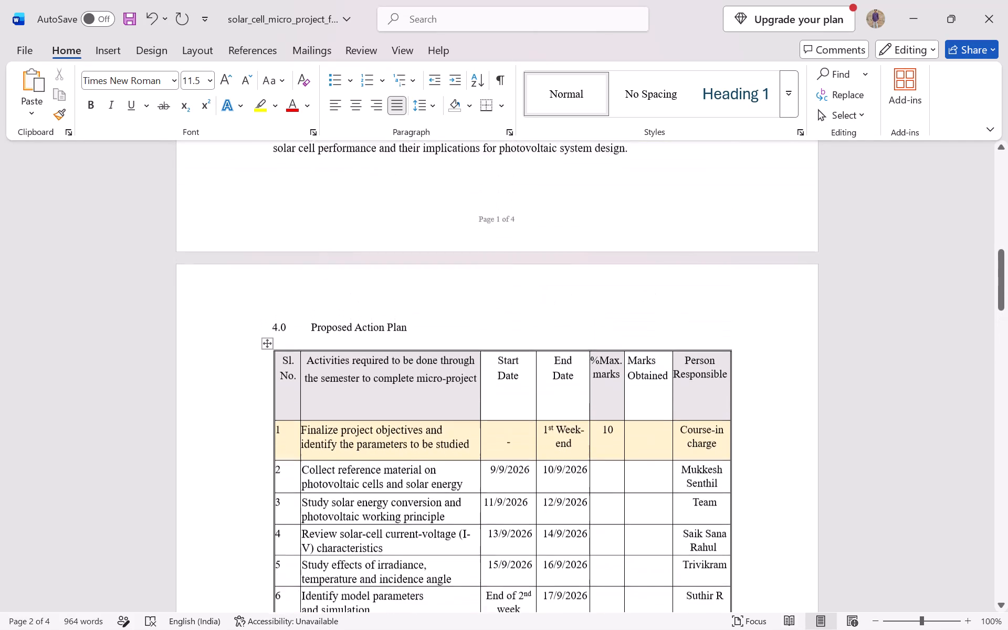
scroll(409, 413, up, 5)
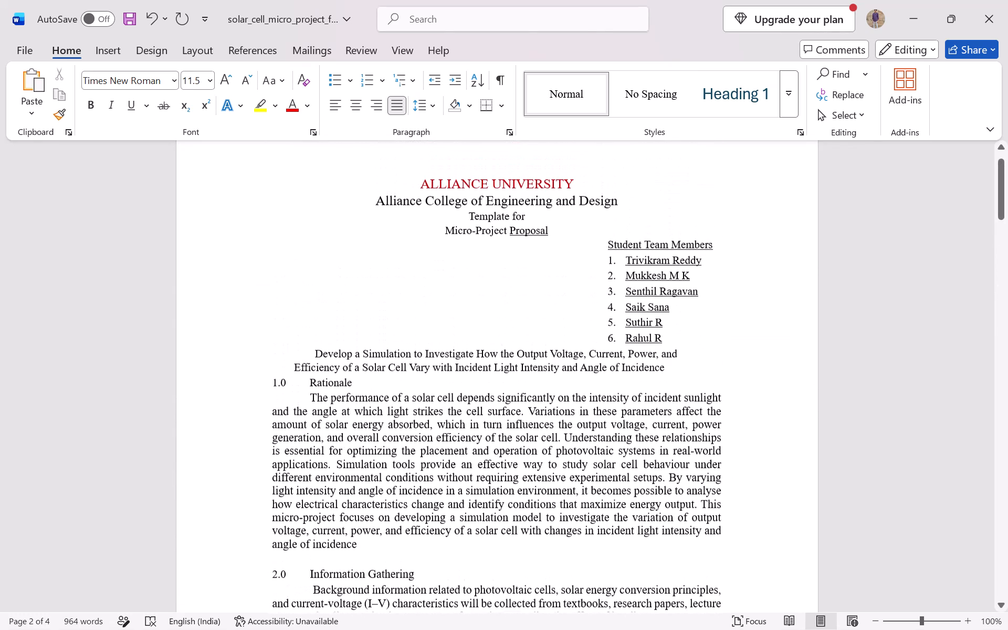
scroll(409, 413, up, 1)
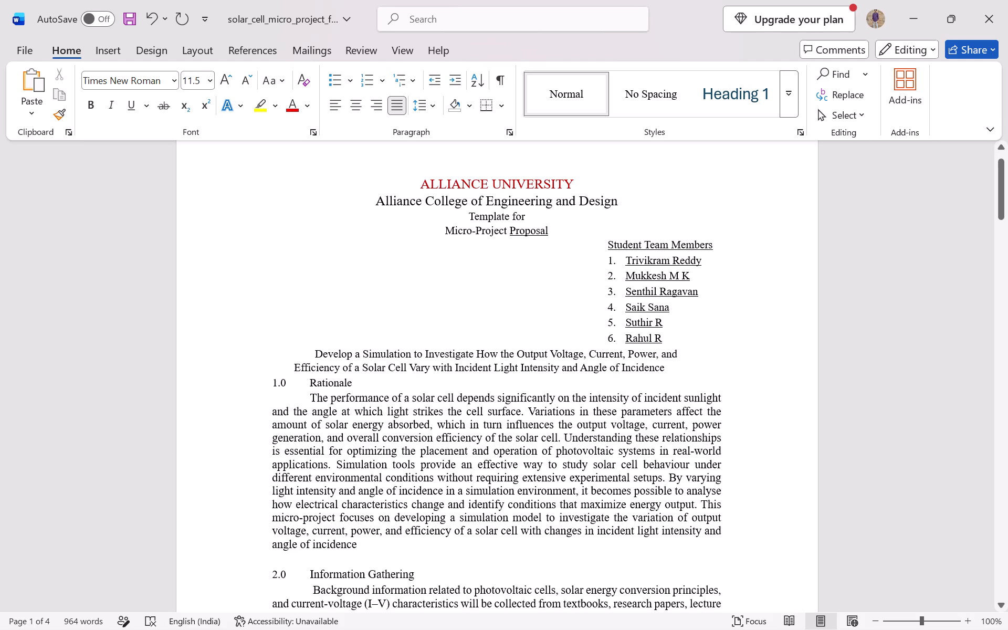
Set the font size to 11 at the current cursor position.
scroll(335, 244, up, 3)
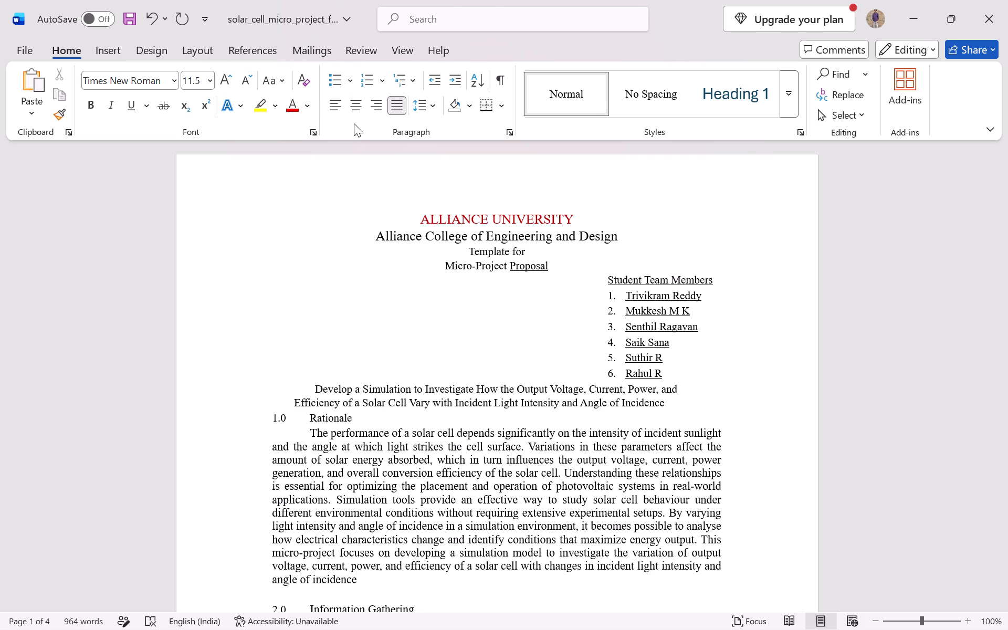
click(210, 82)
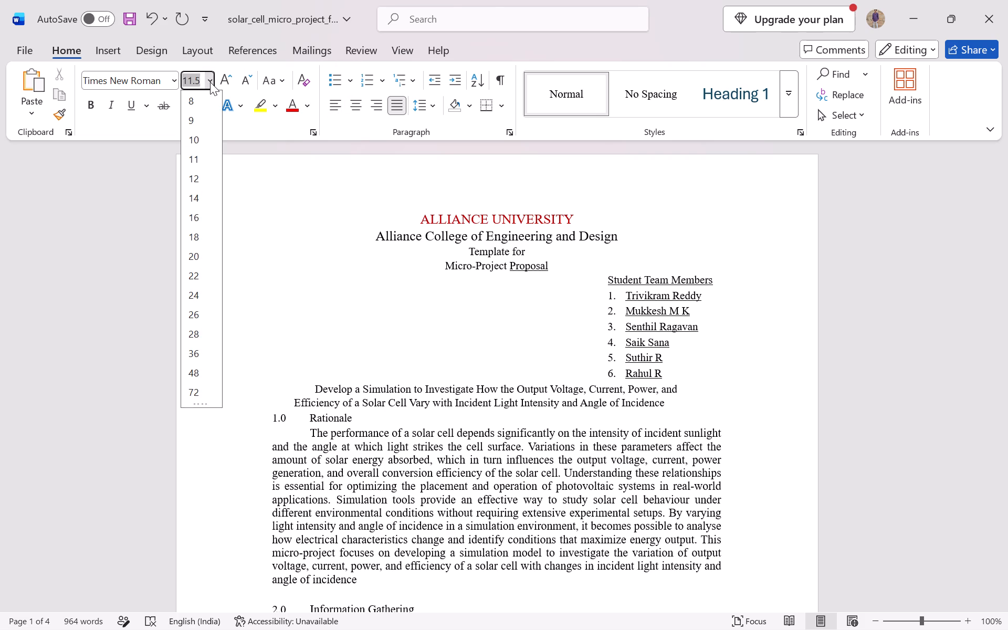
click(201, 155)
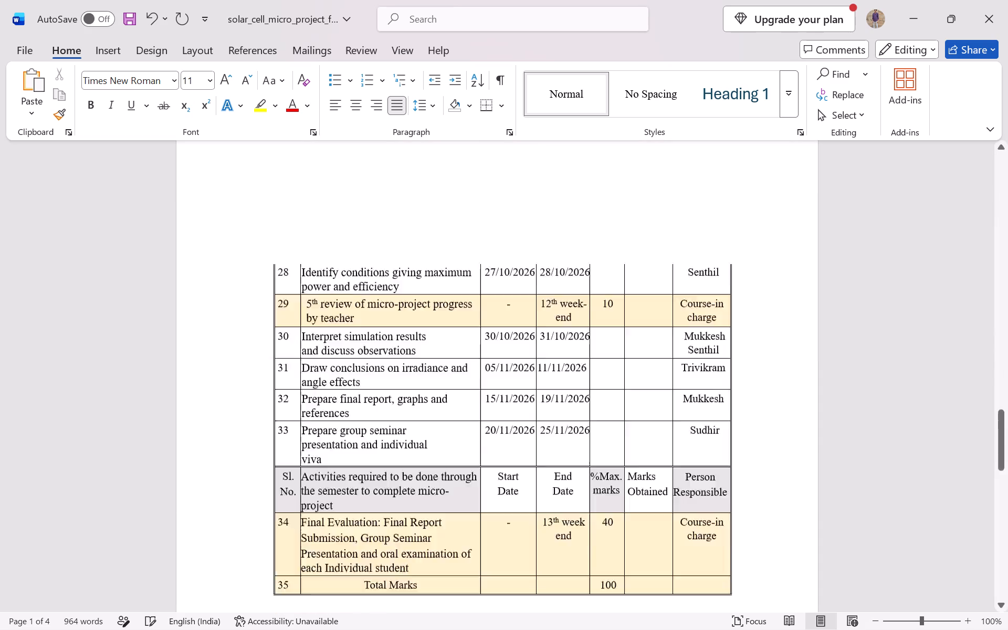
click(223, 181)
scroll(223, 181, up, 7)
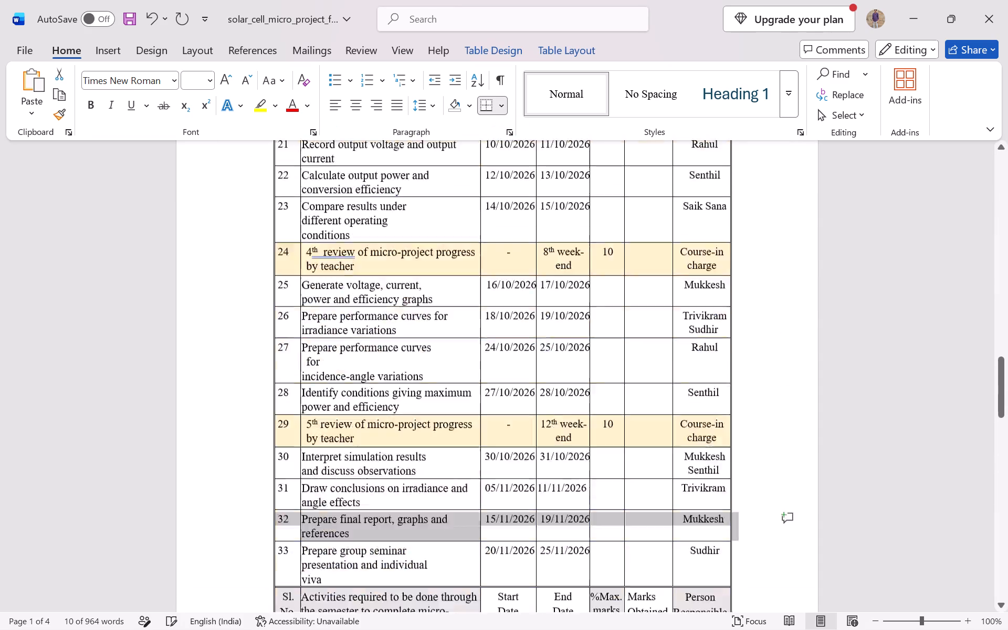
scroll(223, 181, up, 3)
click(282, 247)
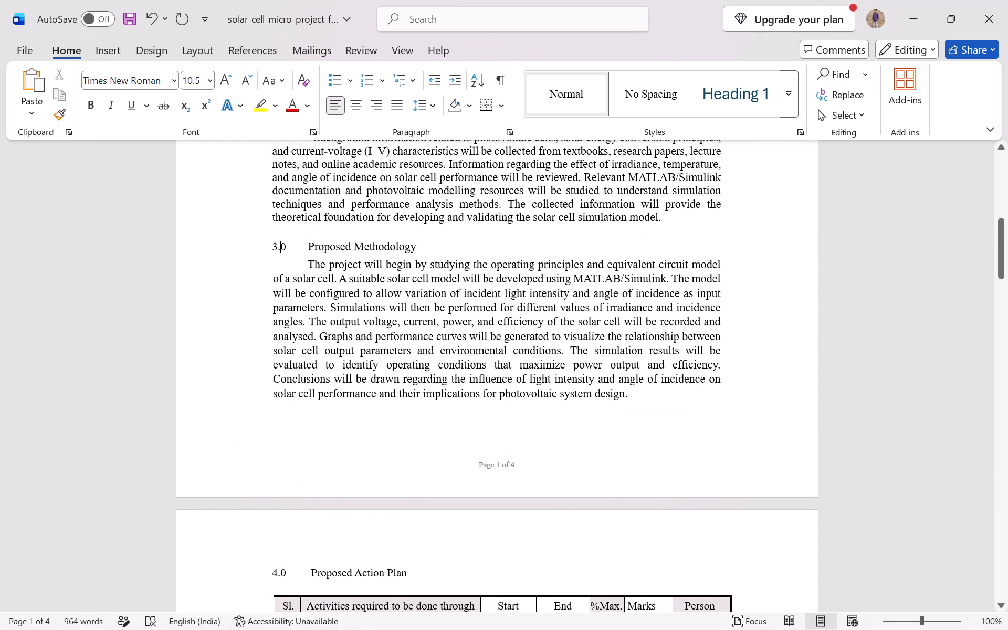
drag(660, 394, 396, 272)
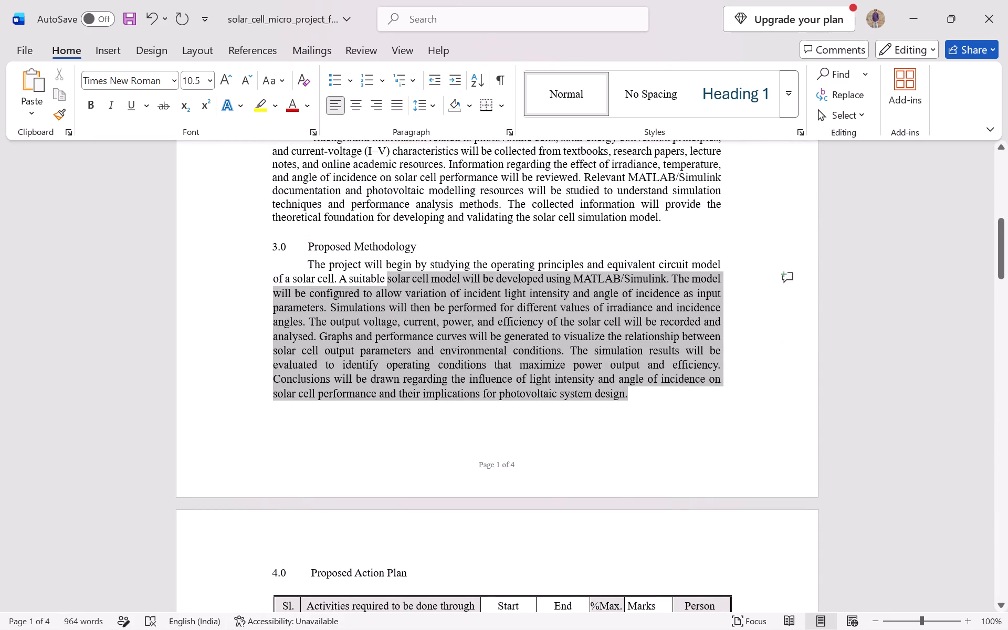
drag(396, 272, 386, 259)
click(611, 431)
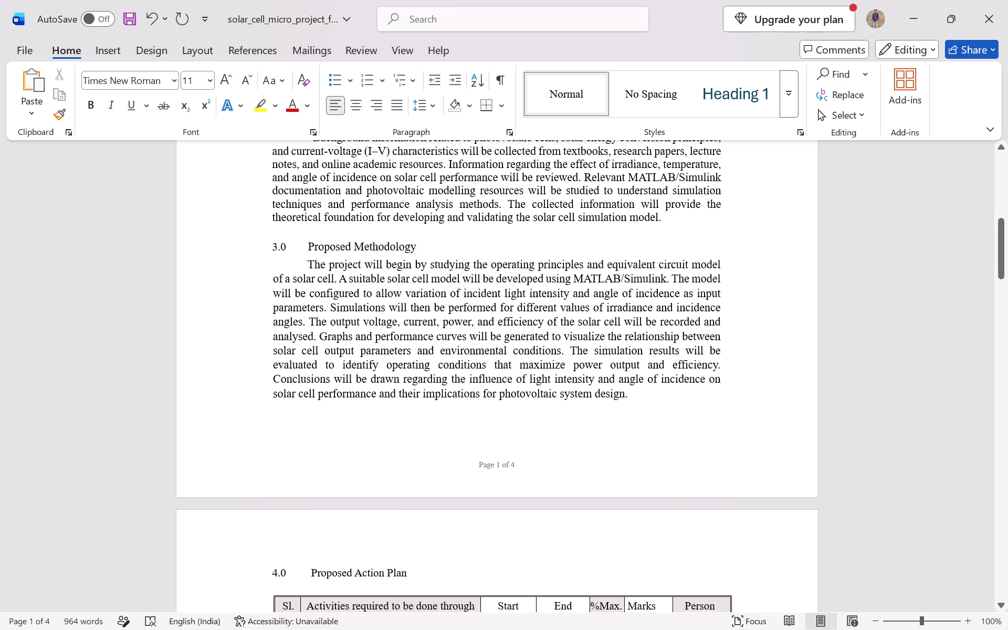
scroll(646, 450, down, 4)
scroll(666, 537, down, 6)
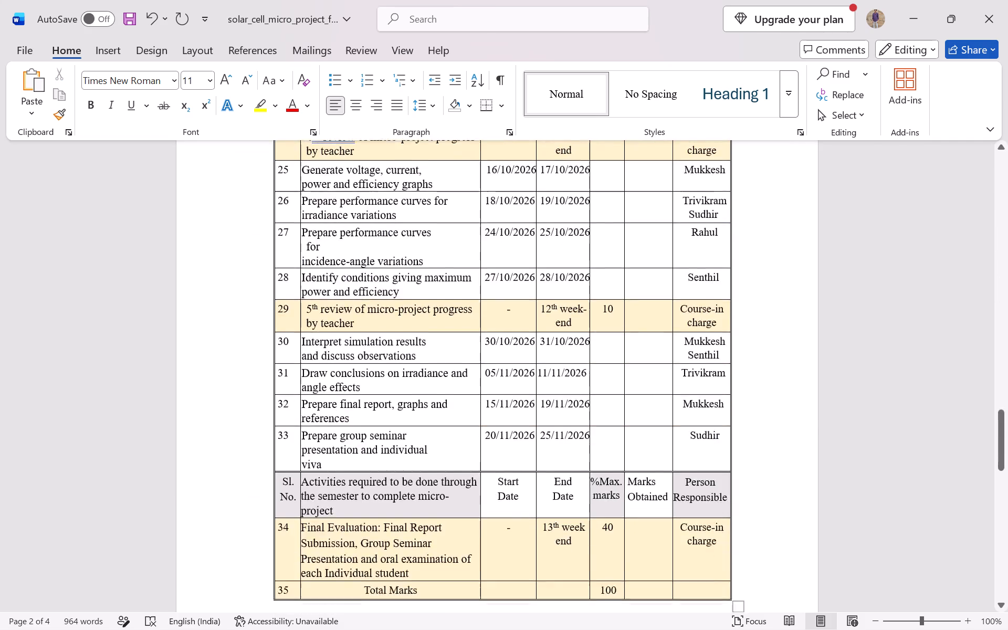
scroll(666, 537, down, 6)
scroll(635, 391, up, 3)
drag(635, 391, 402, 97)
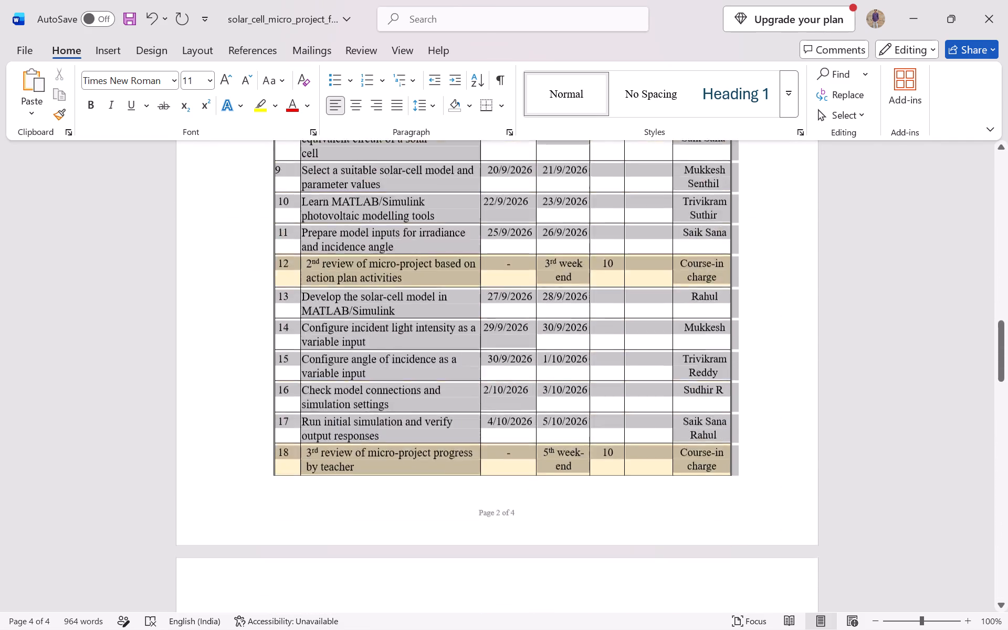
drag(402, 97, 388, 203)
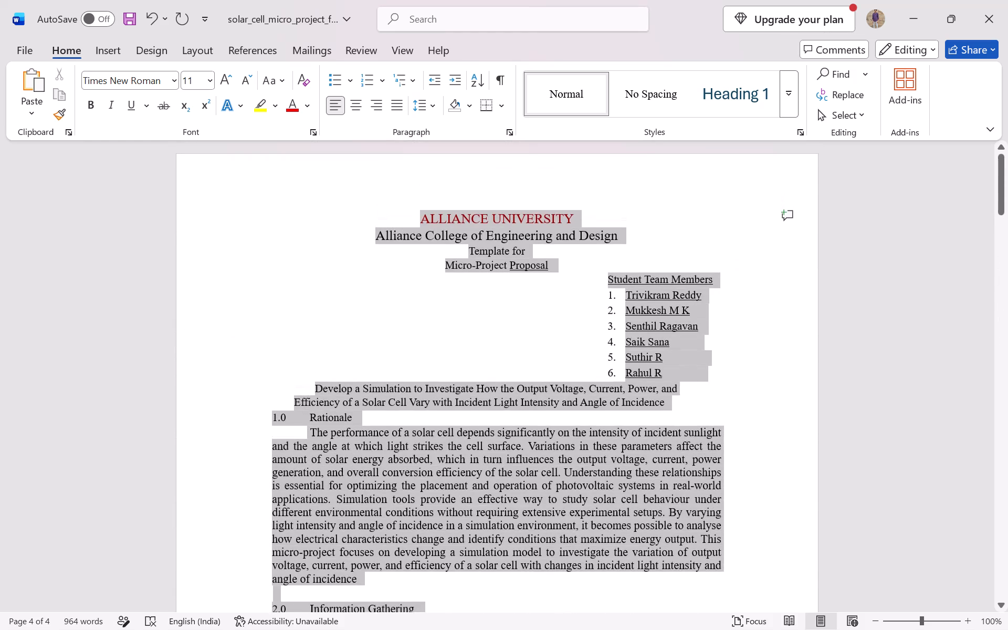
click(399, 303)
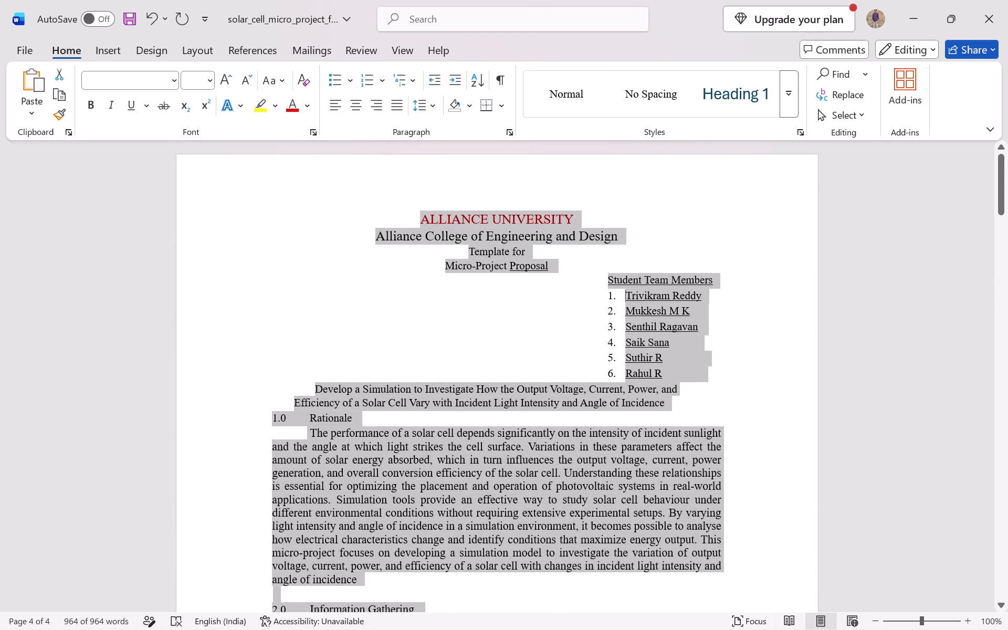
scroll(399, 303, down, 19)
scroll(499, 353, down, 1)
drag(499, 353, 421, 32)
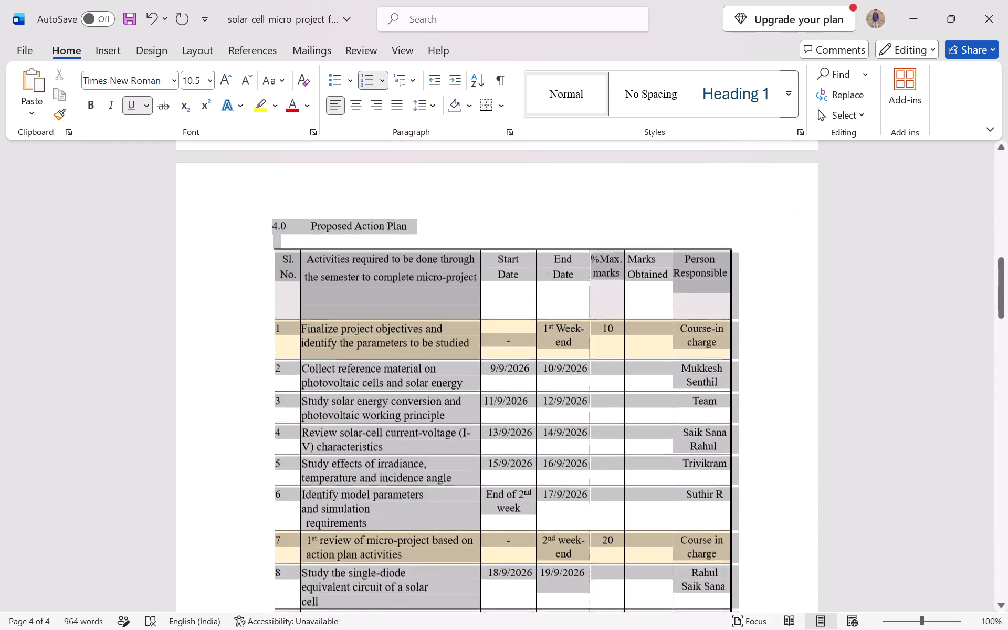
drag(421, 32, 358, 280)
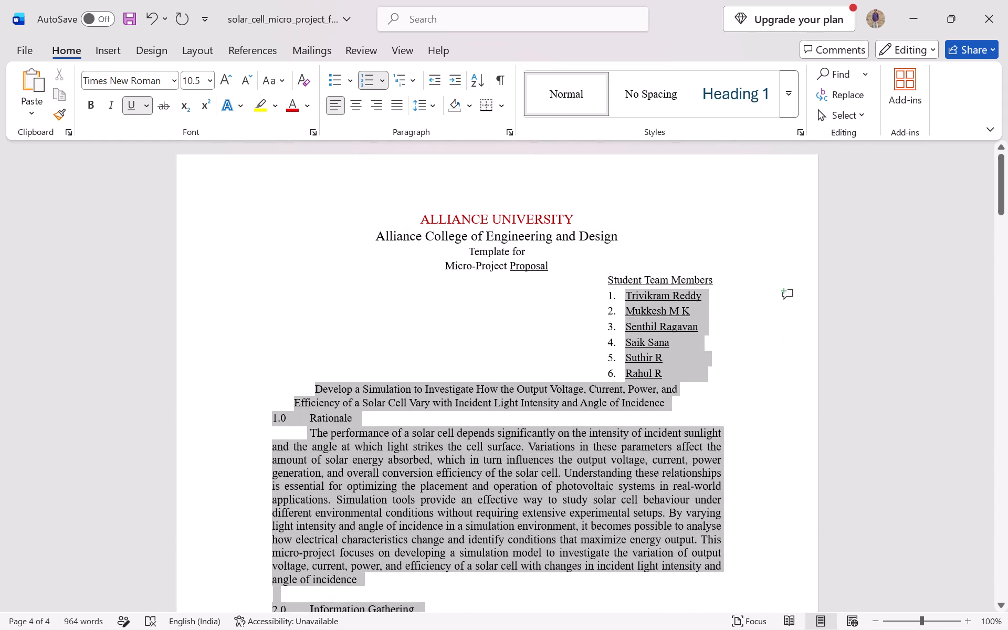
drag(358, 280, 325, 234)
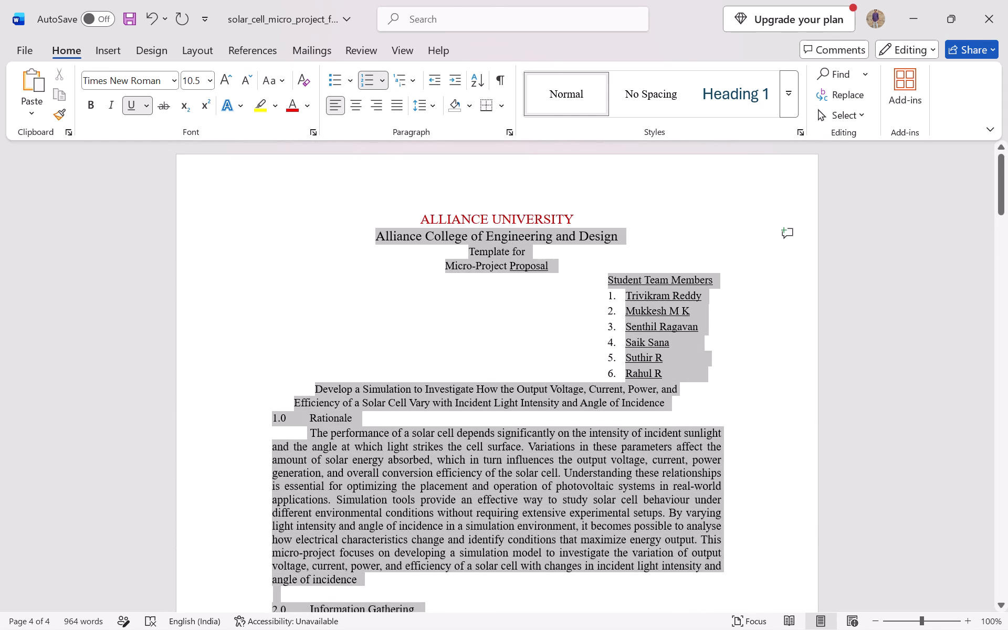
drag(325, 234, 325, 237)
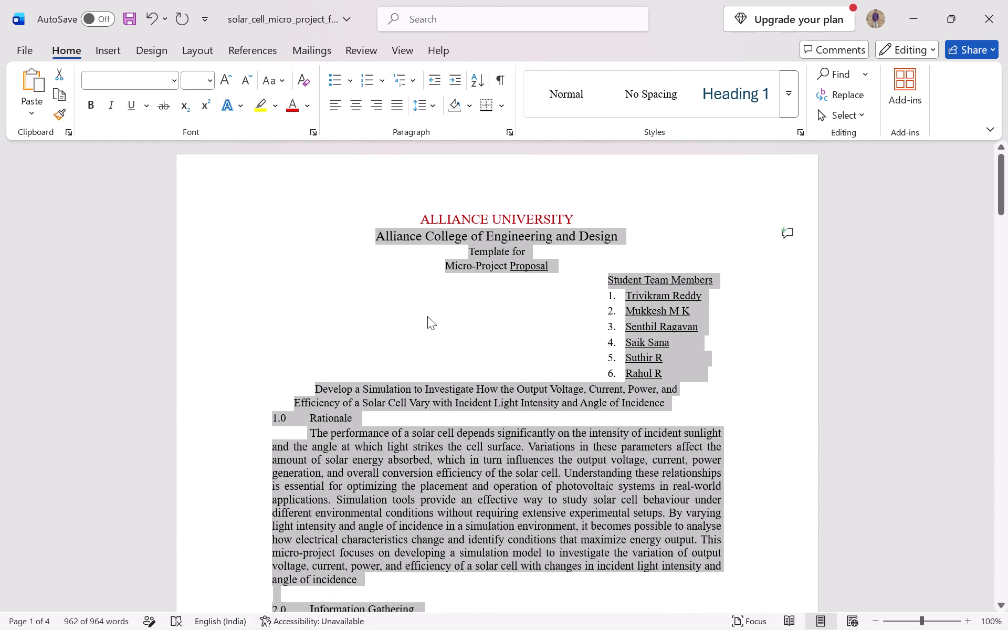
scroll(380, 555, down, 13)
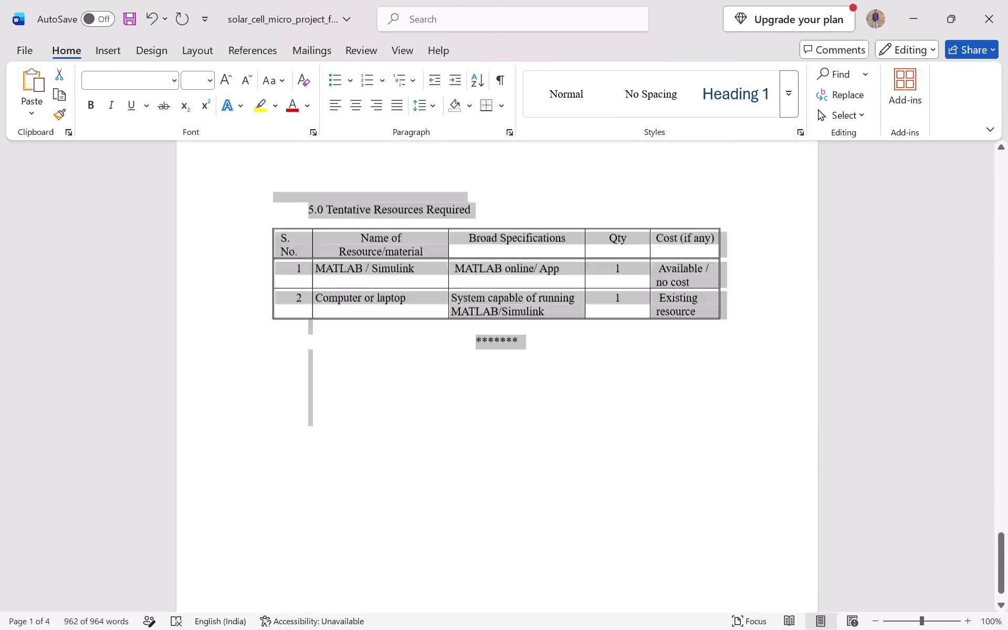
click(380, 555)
Set all report text from the "Template for" line to the end of the document to Times New Roman, size 11.
drag(506, 467, 393, 125)
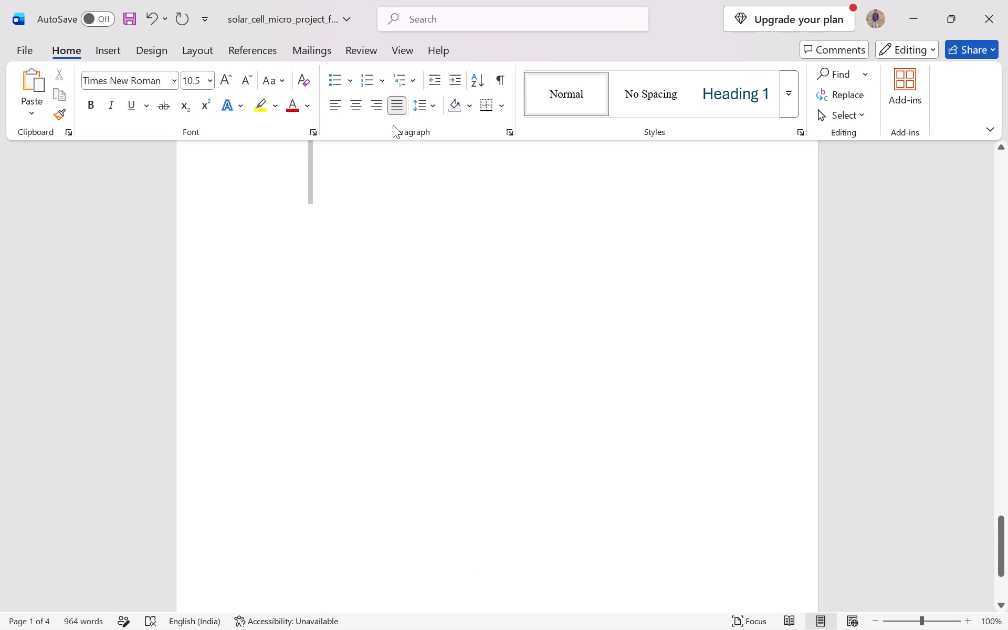
drag(393, 125, 371, 77)
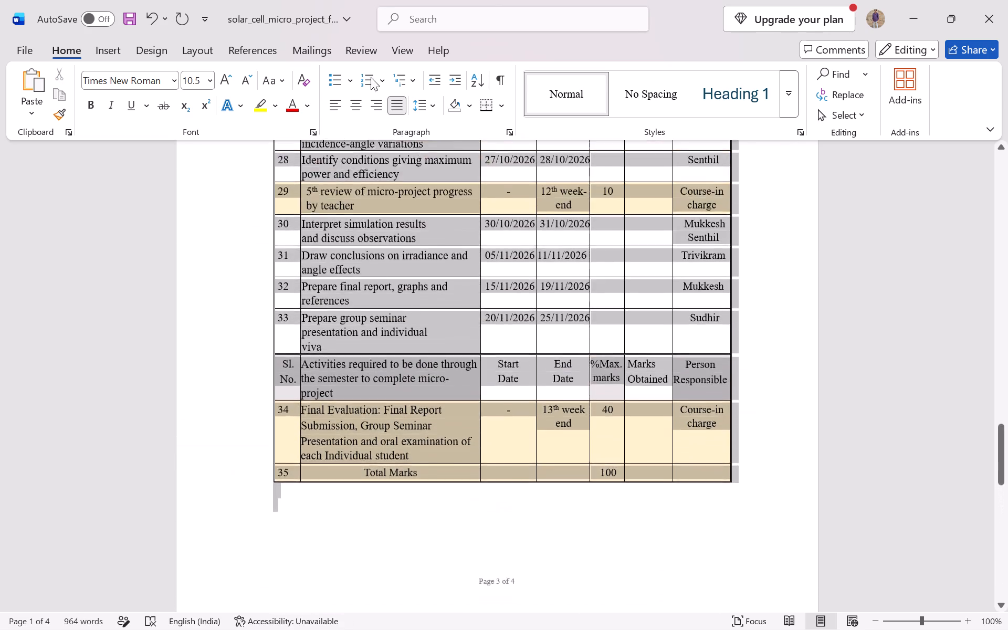
drag(371, 77, 426, 142)
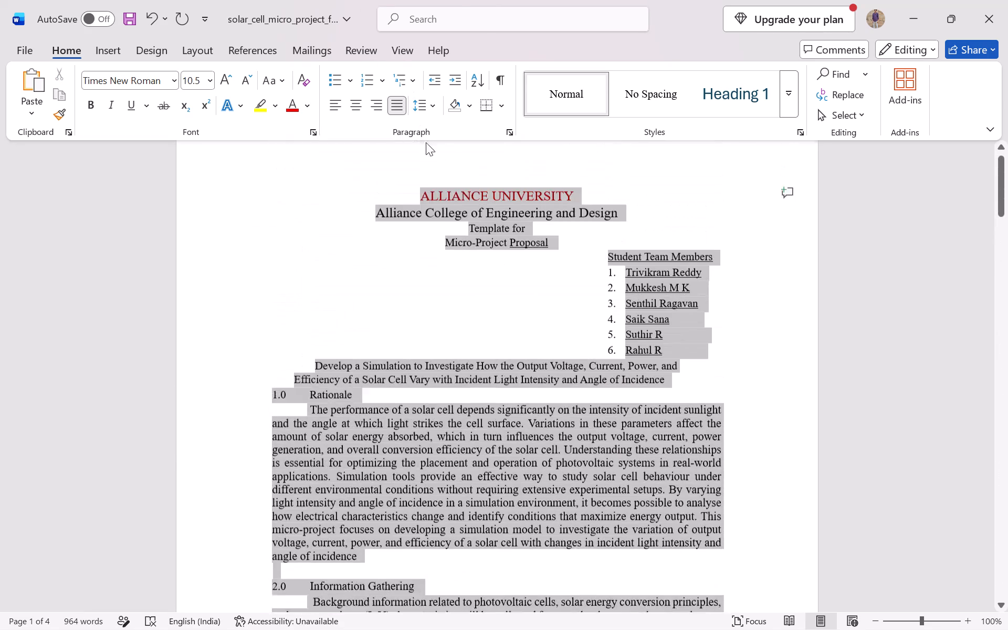
drag(426, 142, 439, 258)
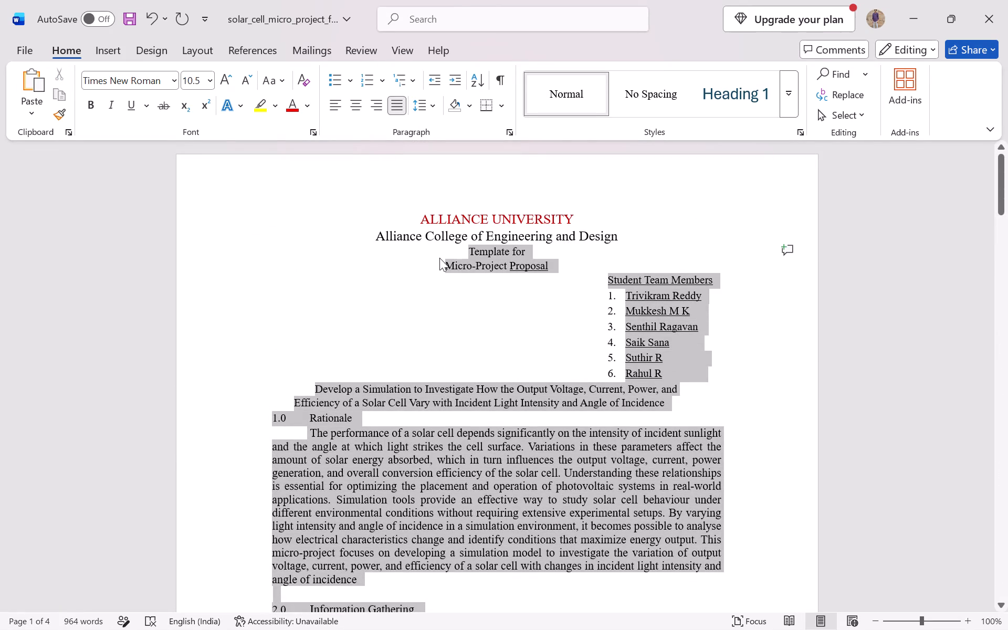
drag(439, 258, 445, 257)
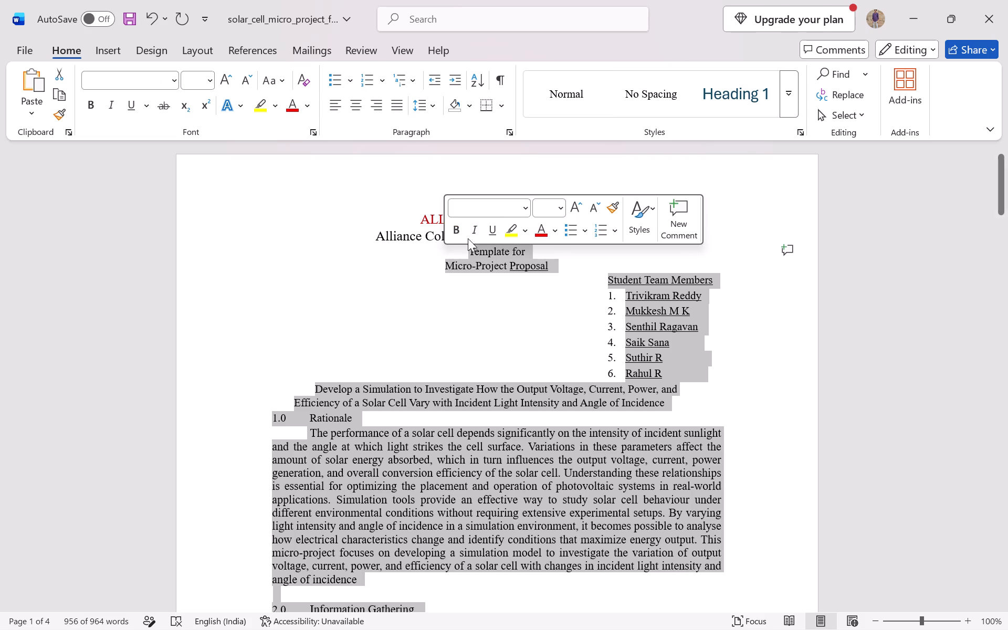
click(561, 201)
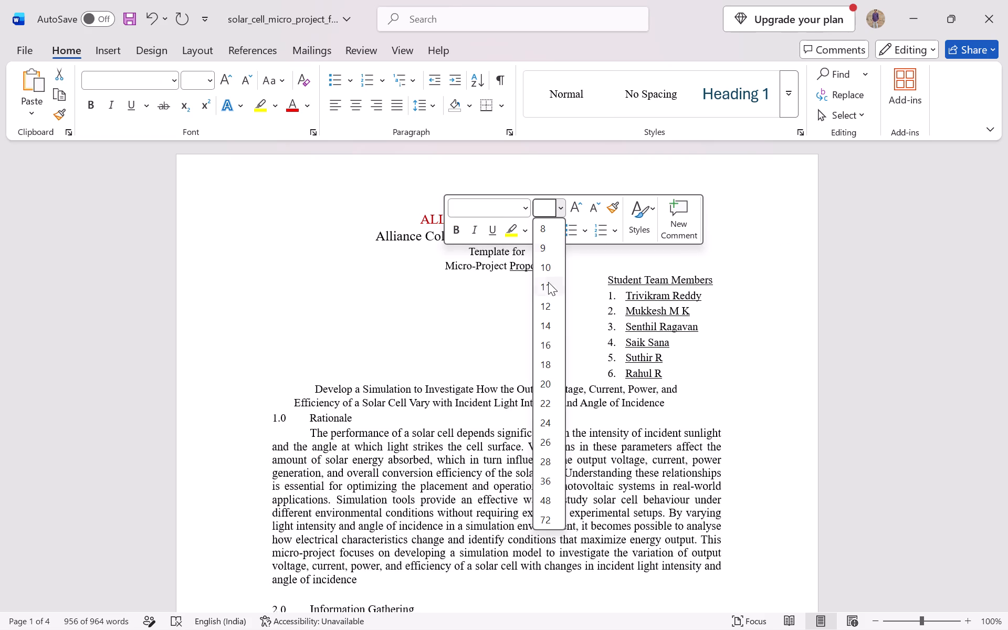
click(545, 288)
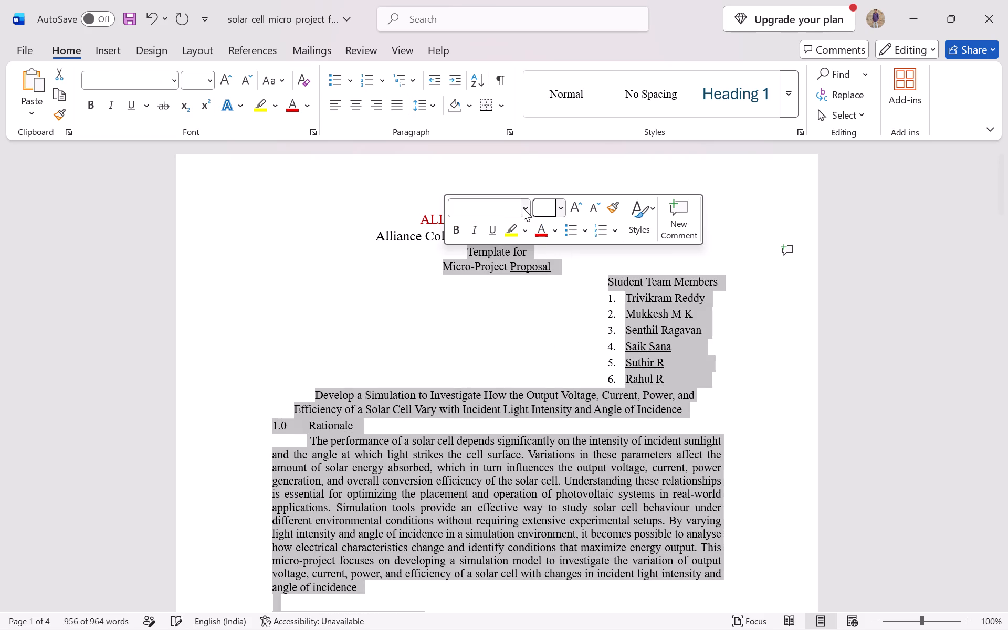
click(522, 207)
click(526, 320)
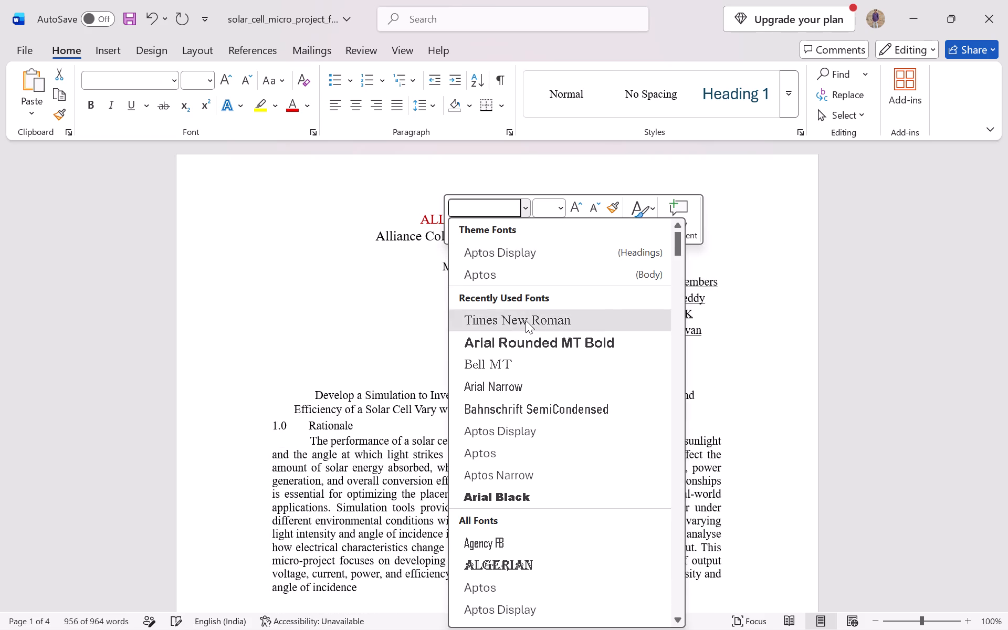
click(852, 310)
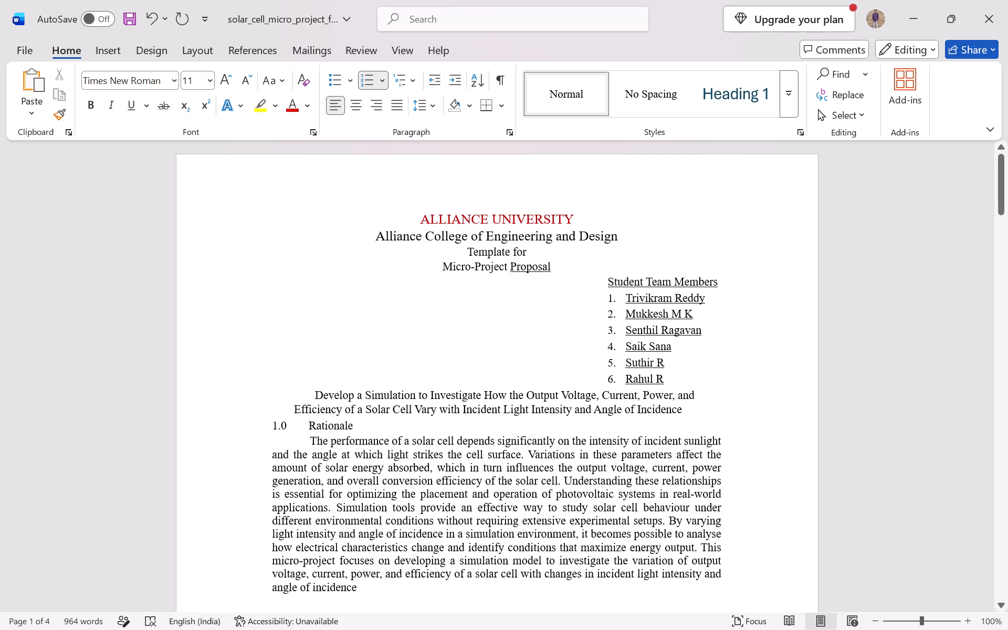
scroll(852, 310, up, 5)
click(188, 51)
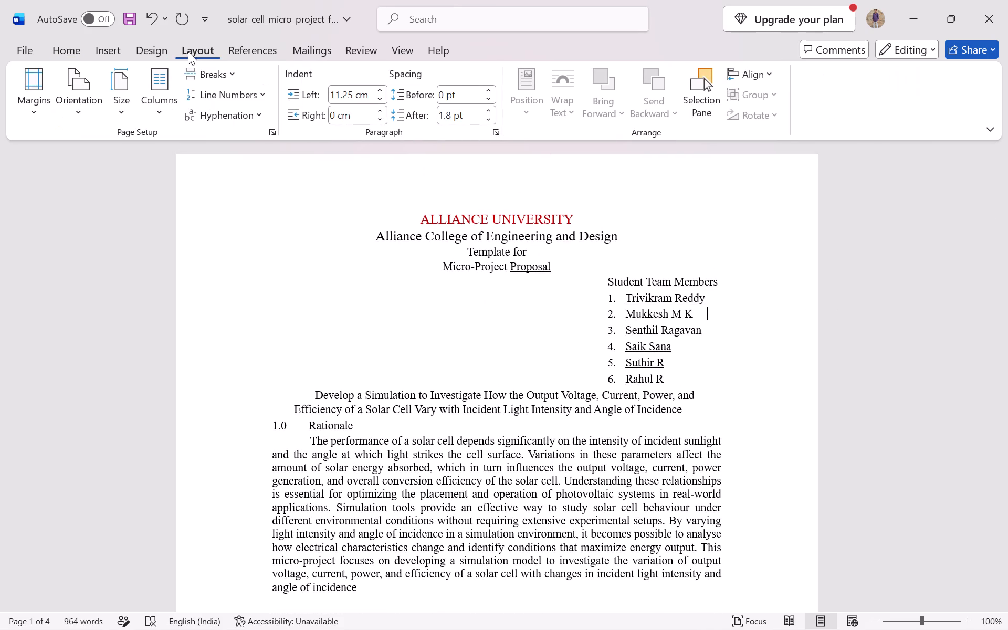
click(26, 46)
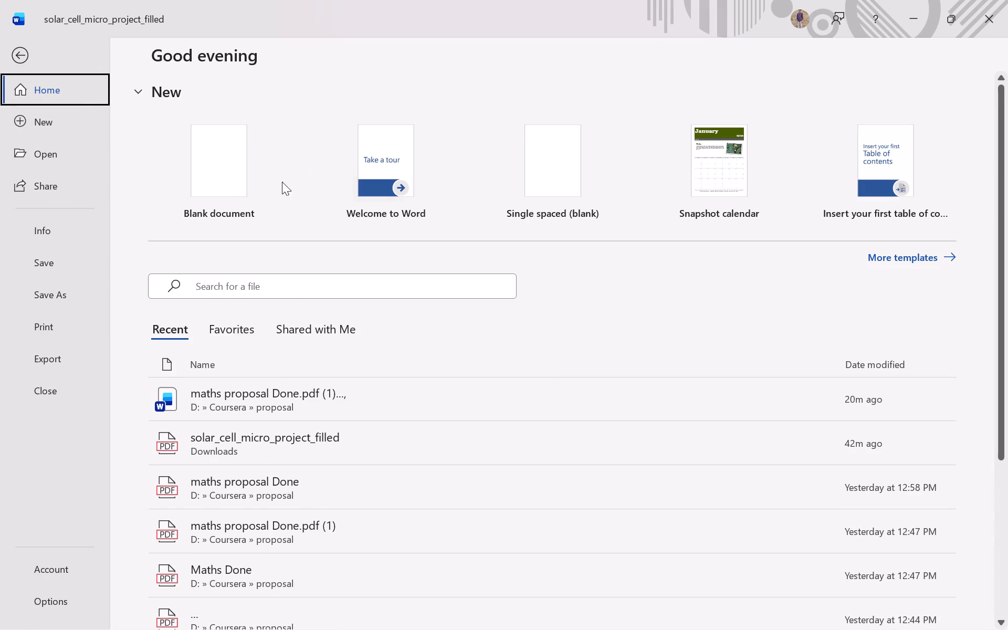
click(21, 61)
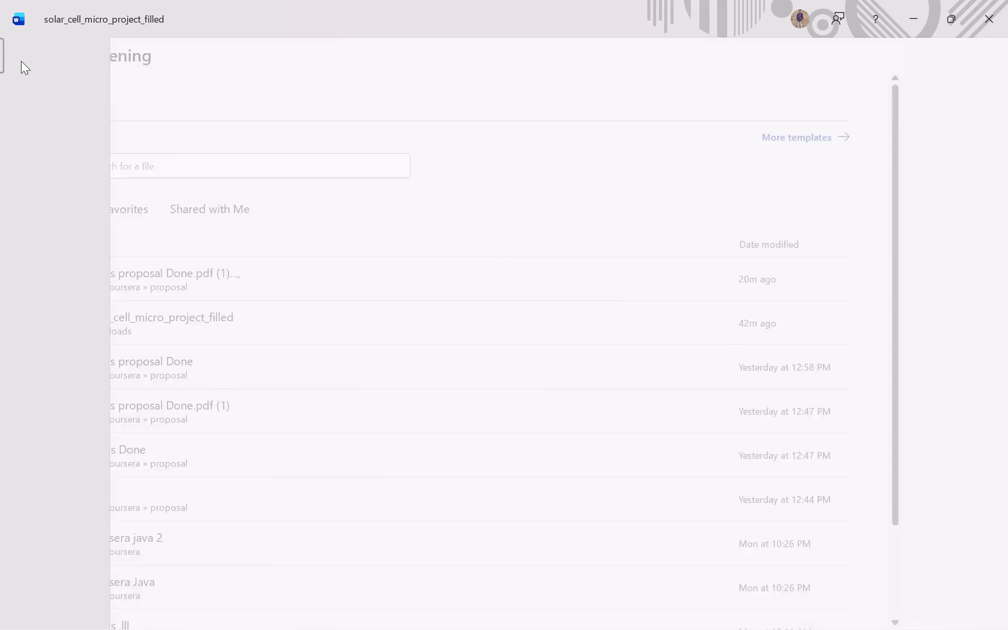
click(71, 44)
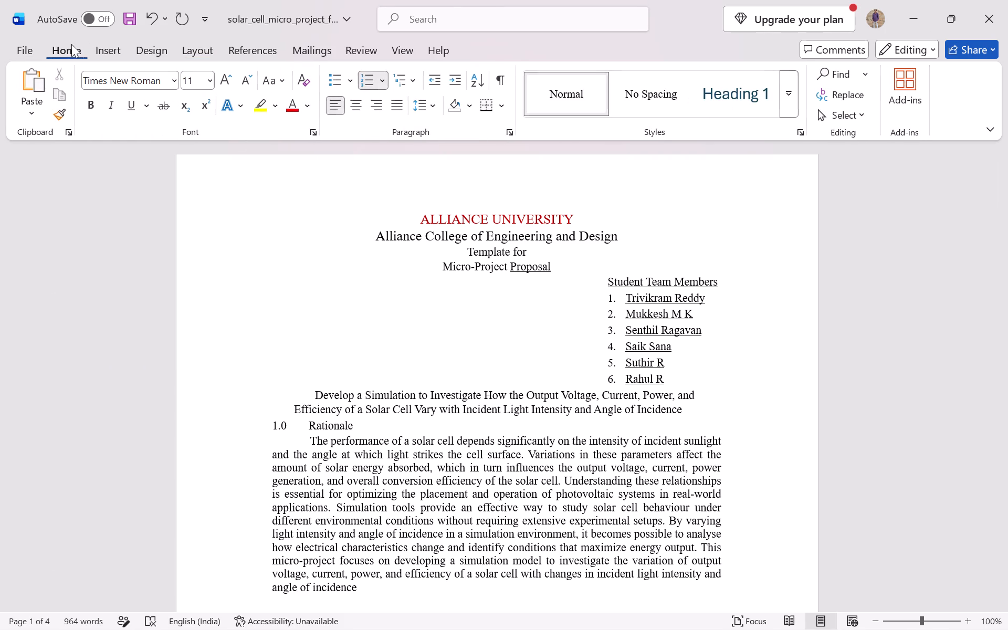
Insert a blank page before the "ALLIANCE UNIVERSITY" title at the start of the report.
click(107, 49)
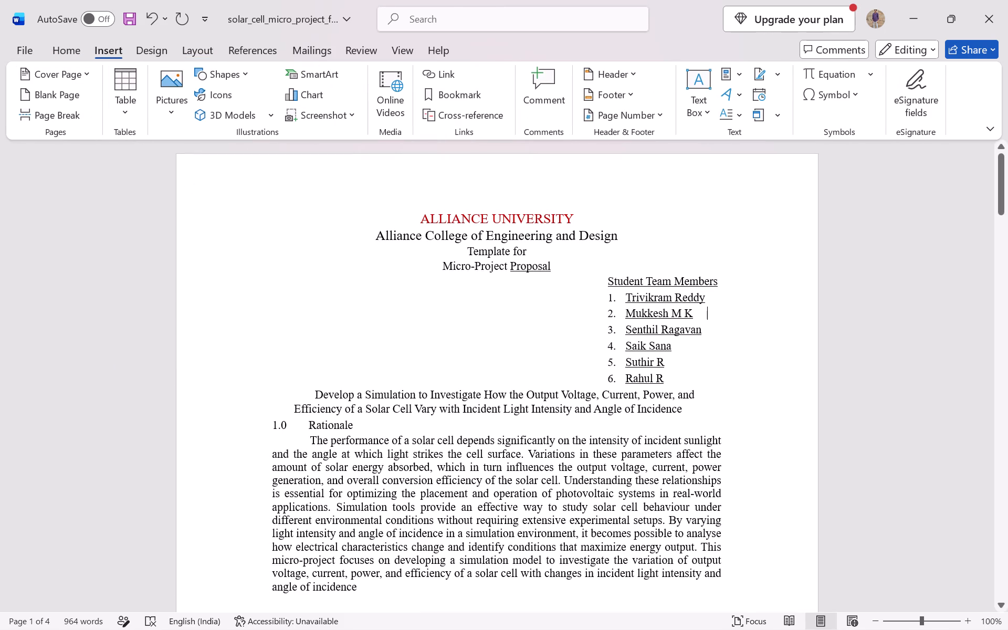
scroll(266, 229, up, 1)
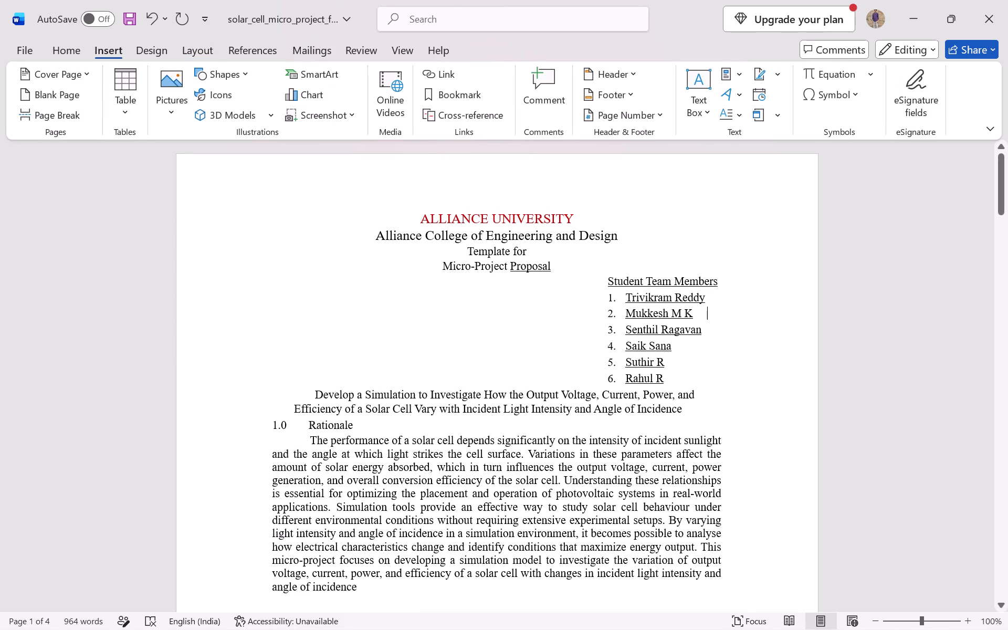
click(393, 219)
click(258, 175)
click(322, 189)
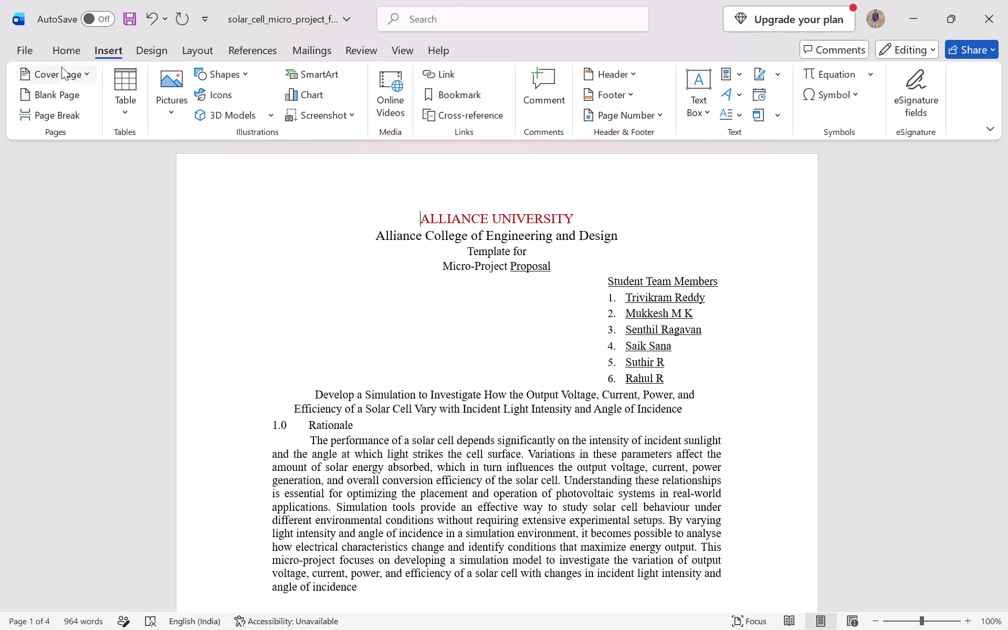
click(66, 86)
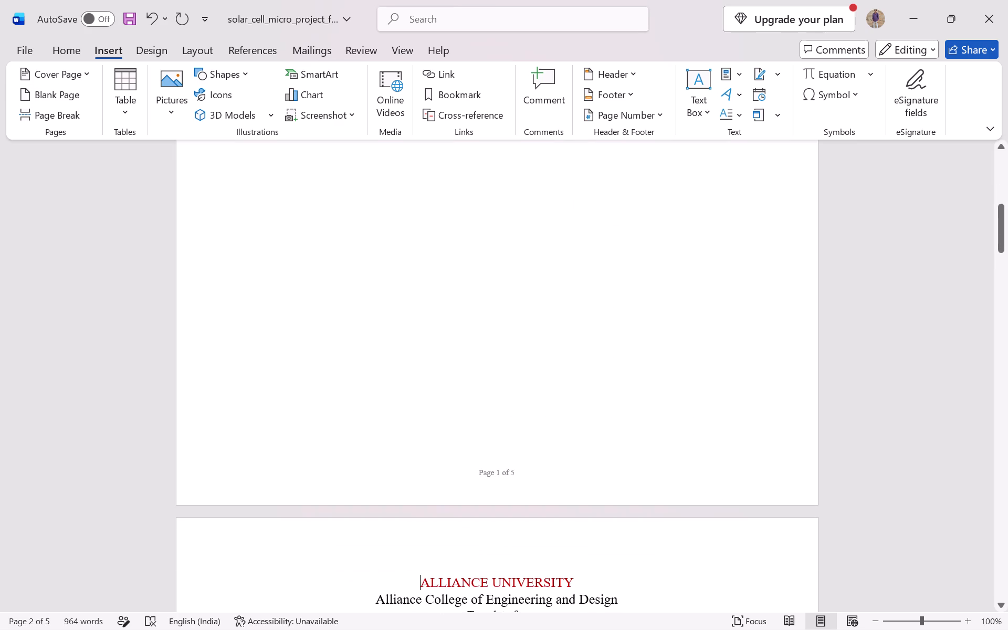
Copy the whole front page of the maths proposal document, from the title to JANUARY 2026, including the student table and university logo.
scroll(250, 222, up, 14)
click(371, 218)
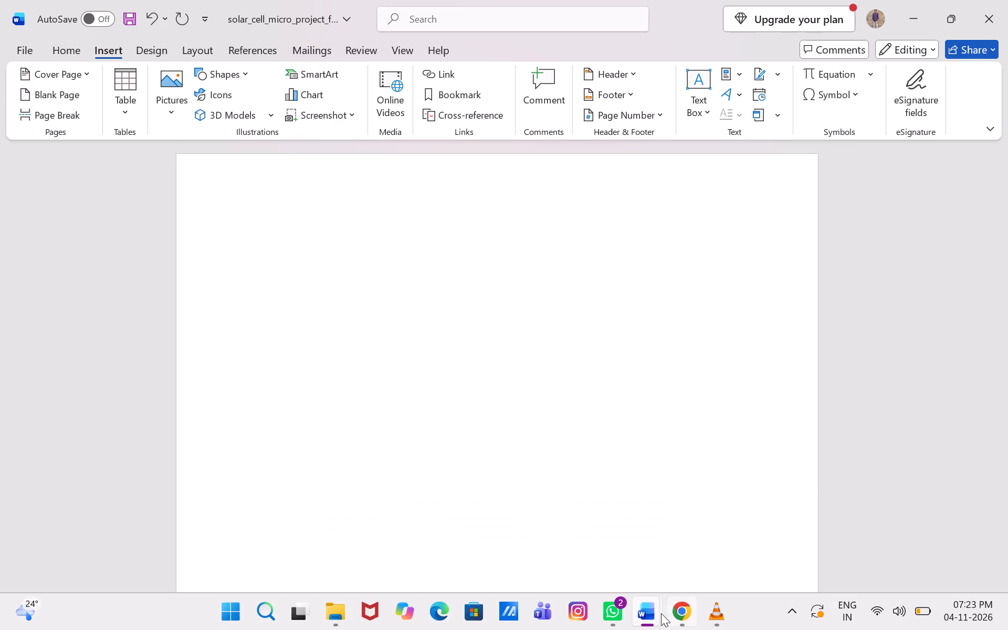
click(707, 543)
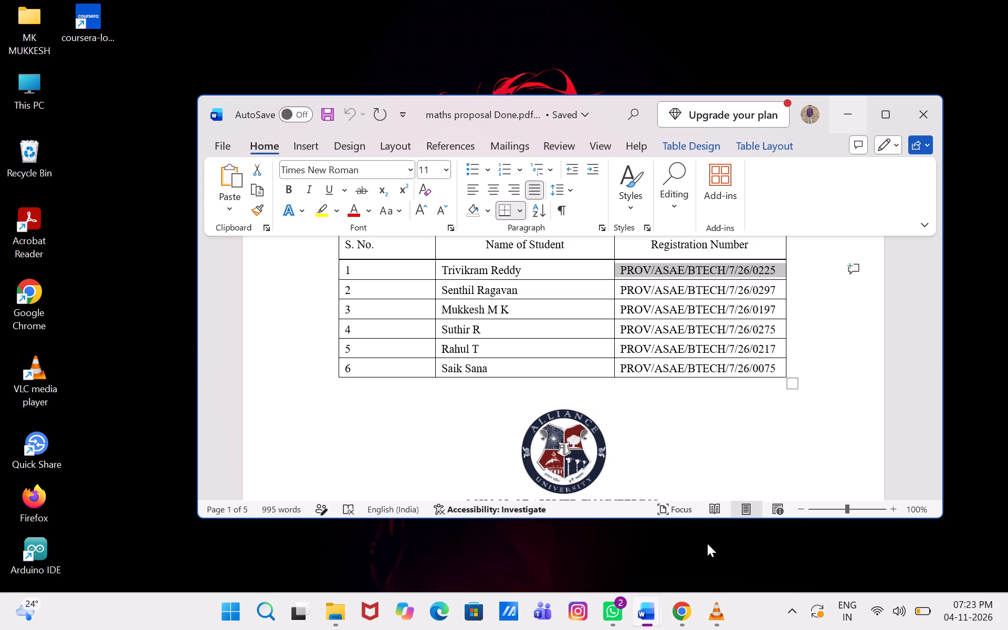
click(869, 118)
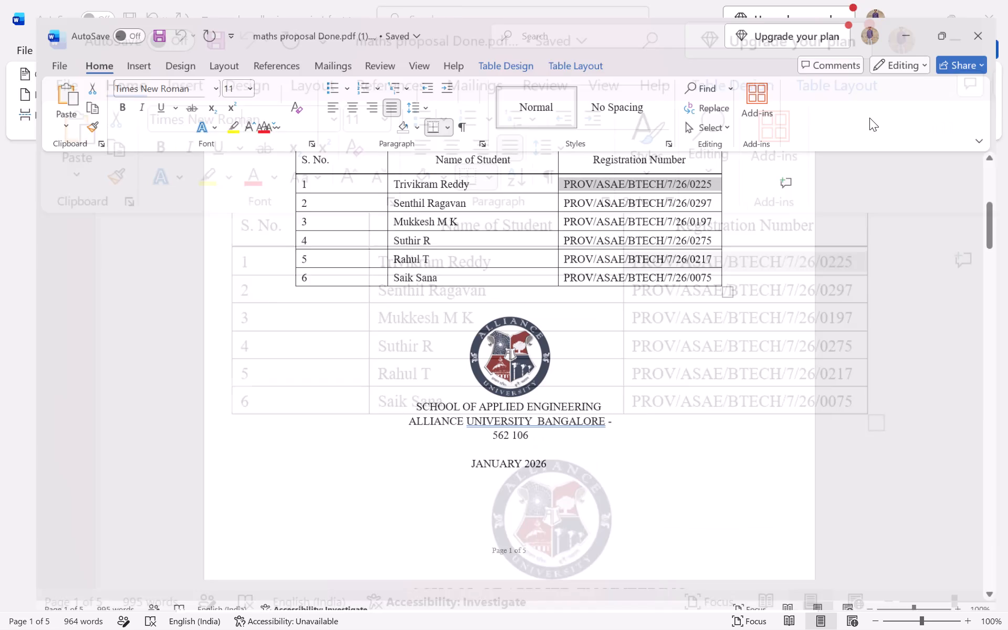
drag(610, 560, 536, 486)
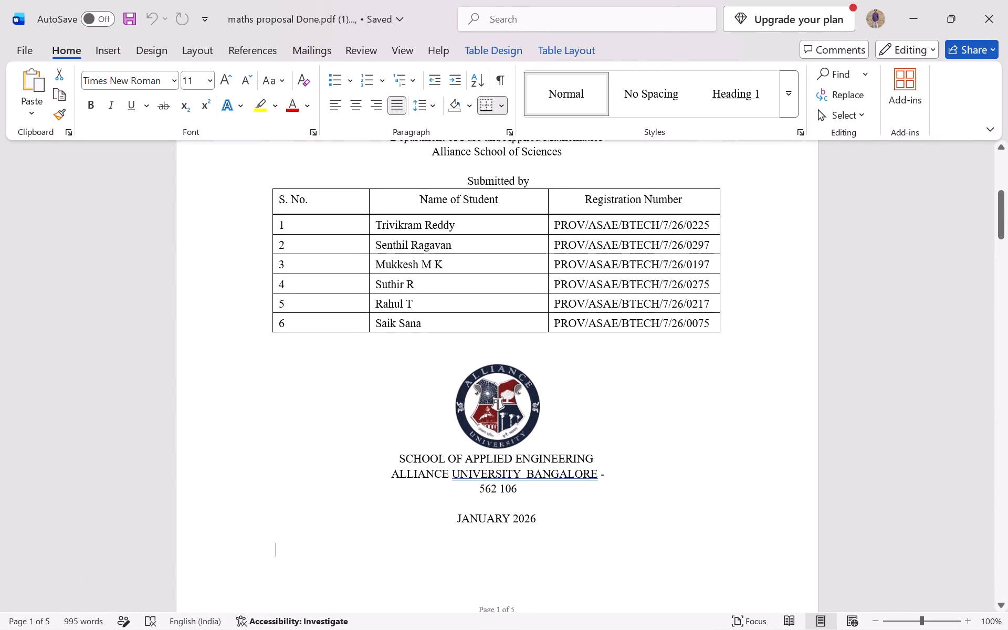
drag(536, 486, 256, 120)
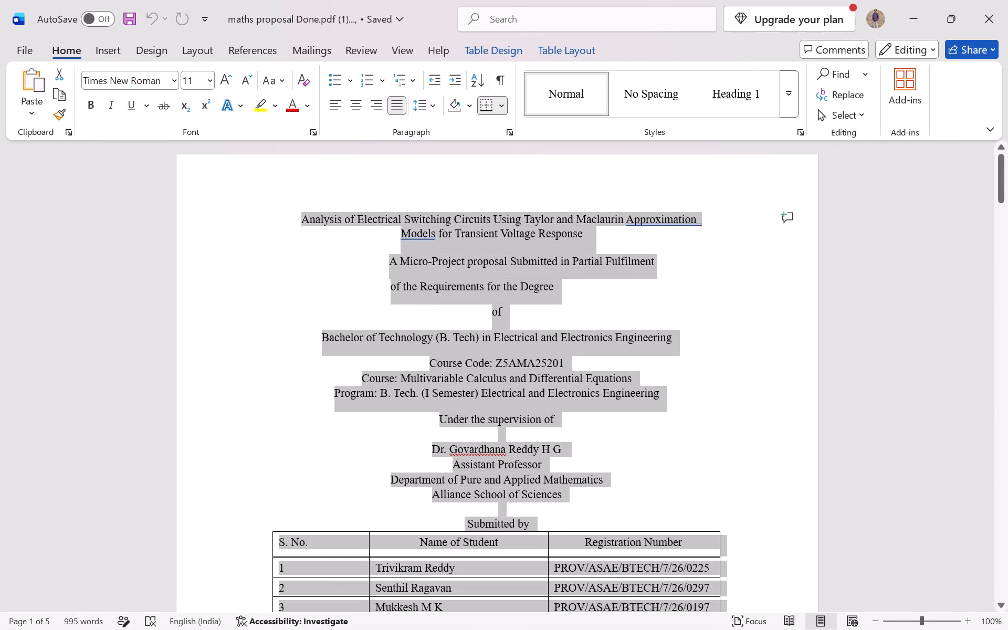
drag(256, 120, 256, 119)
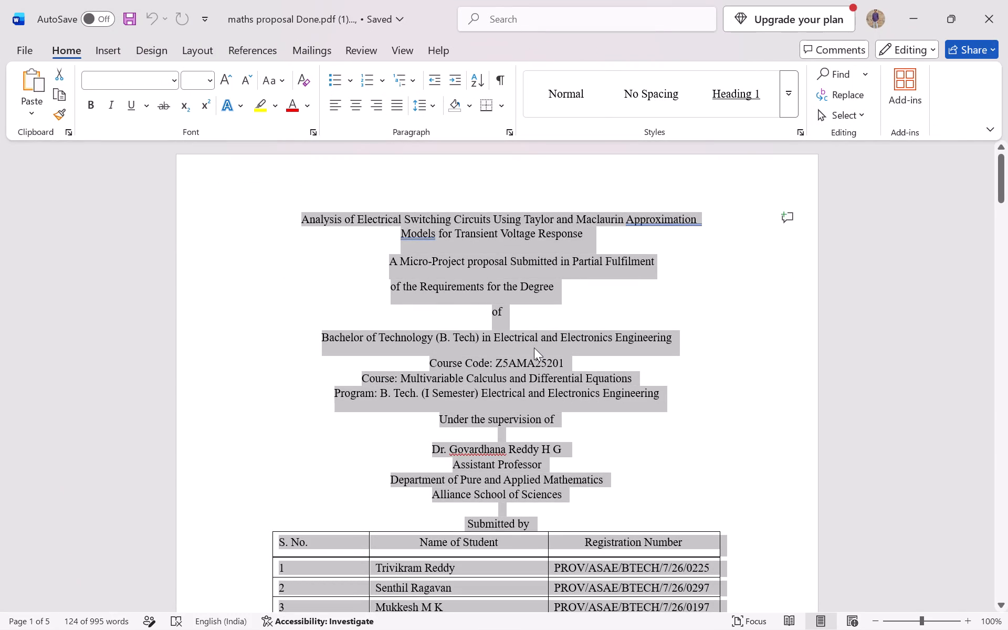
click(739, 470)
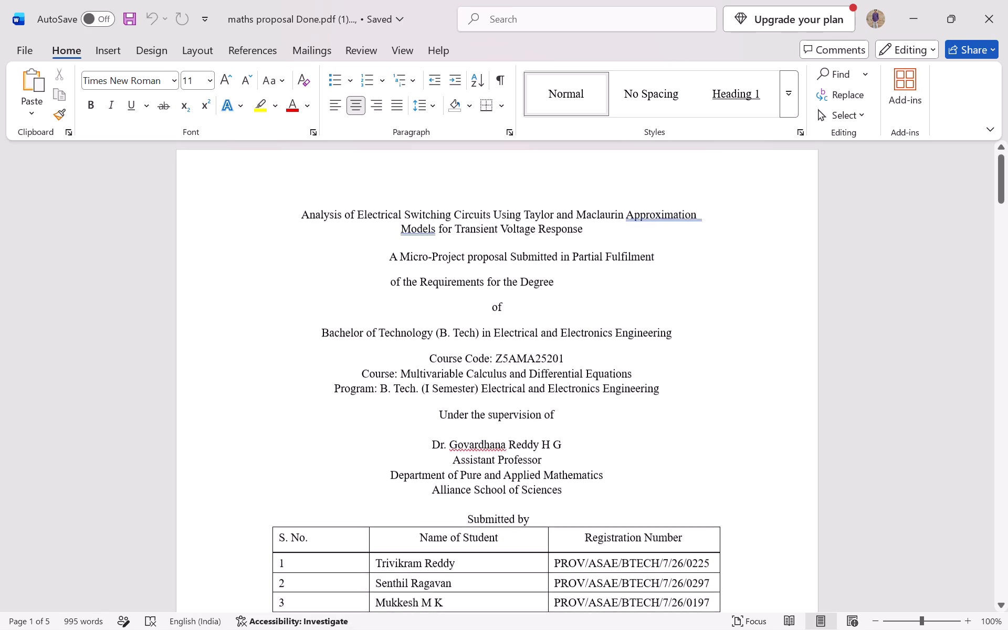
scroll(734, 449, down, 3)
drag(666, 517, 471, 124)
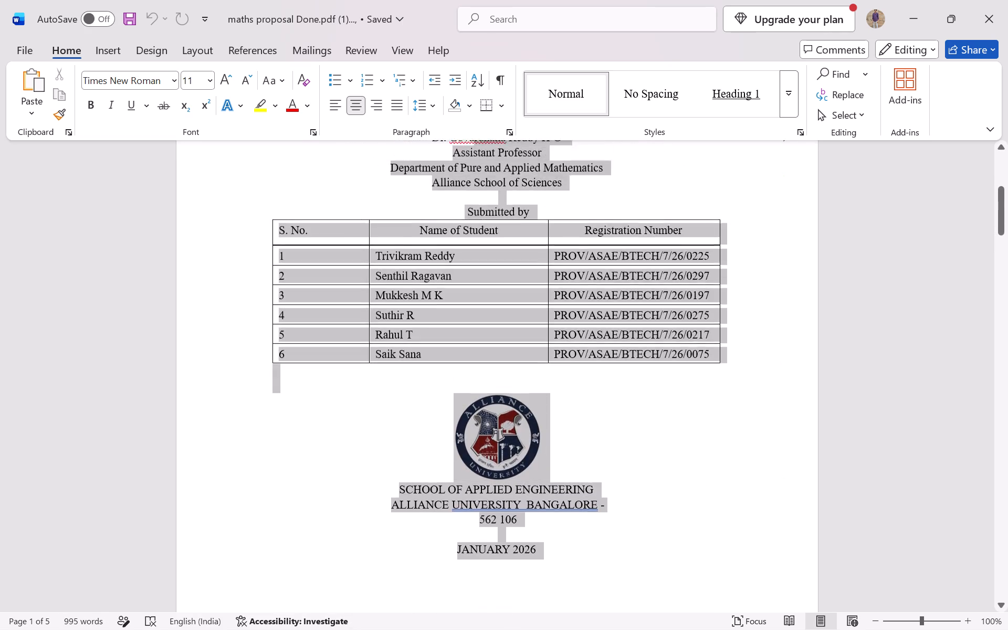
drag(471, 124, 169, 130)
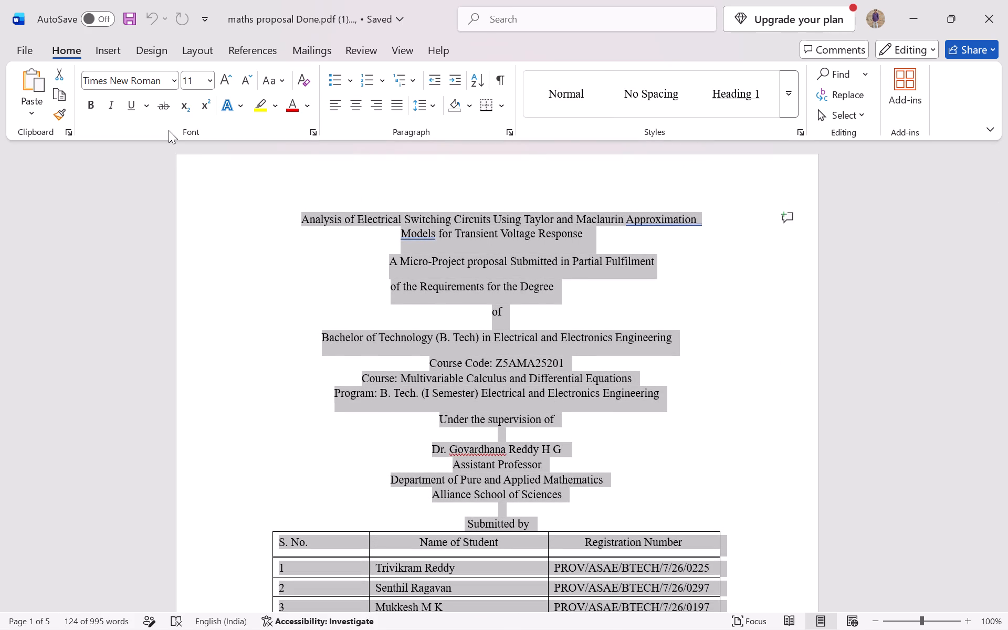
key(ctrl+c)
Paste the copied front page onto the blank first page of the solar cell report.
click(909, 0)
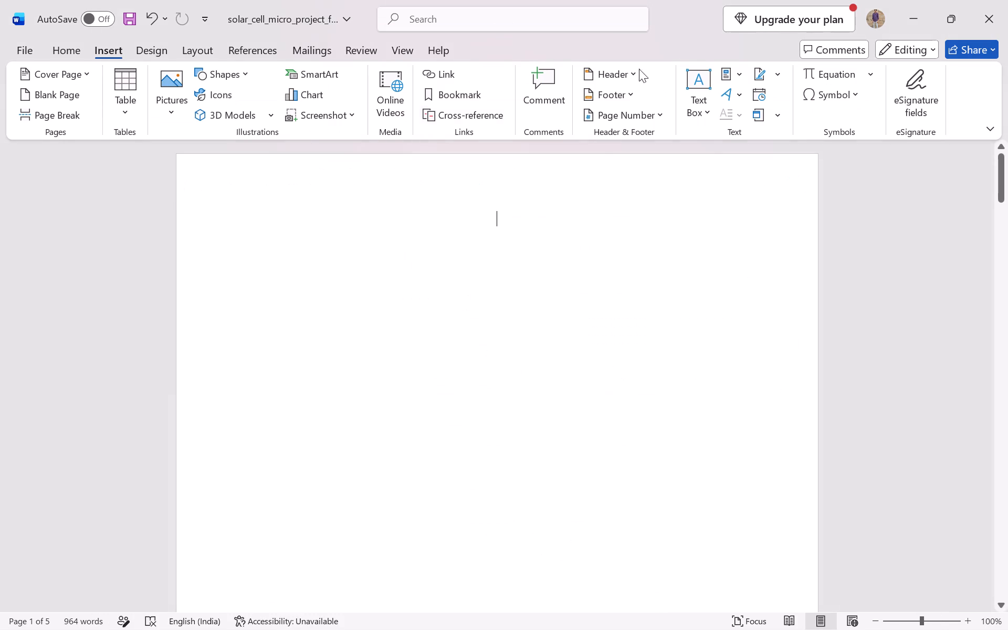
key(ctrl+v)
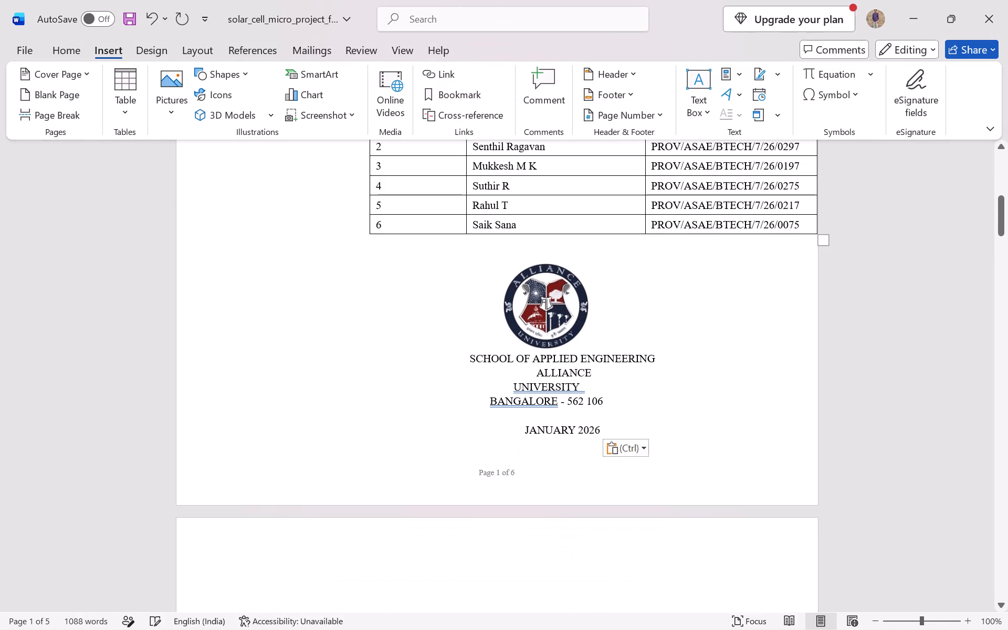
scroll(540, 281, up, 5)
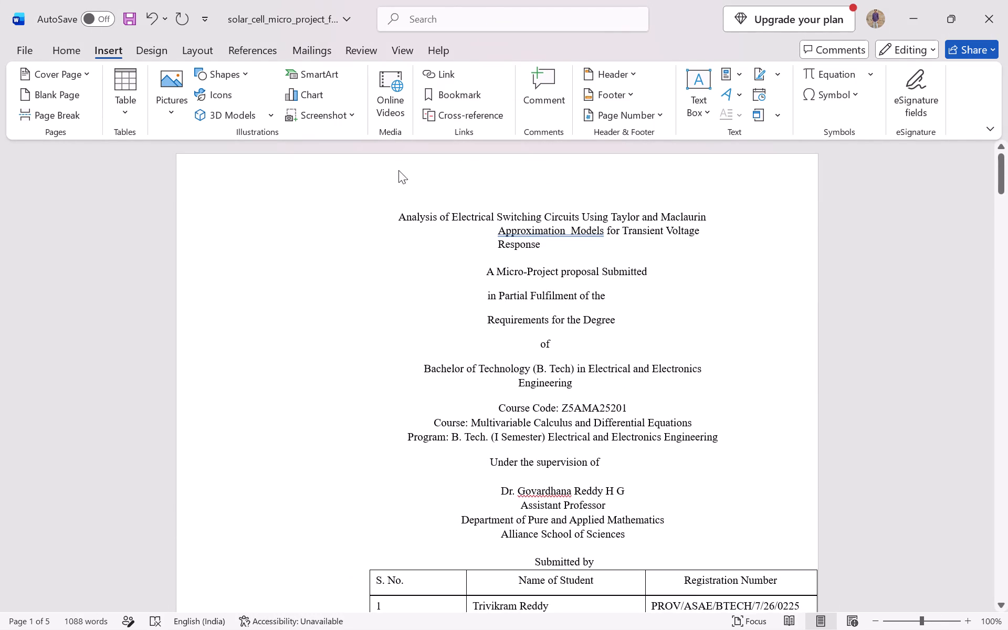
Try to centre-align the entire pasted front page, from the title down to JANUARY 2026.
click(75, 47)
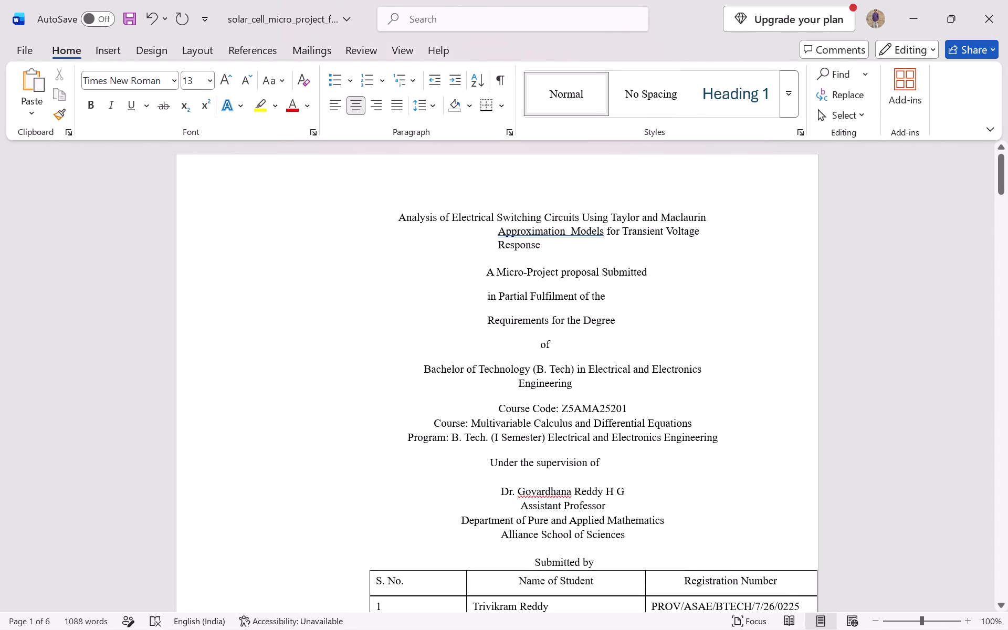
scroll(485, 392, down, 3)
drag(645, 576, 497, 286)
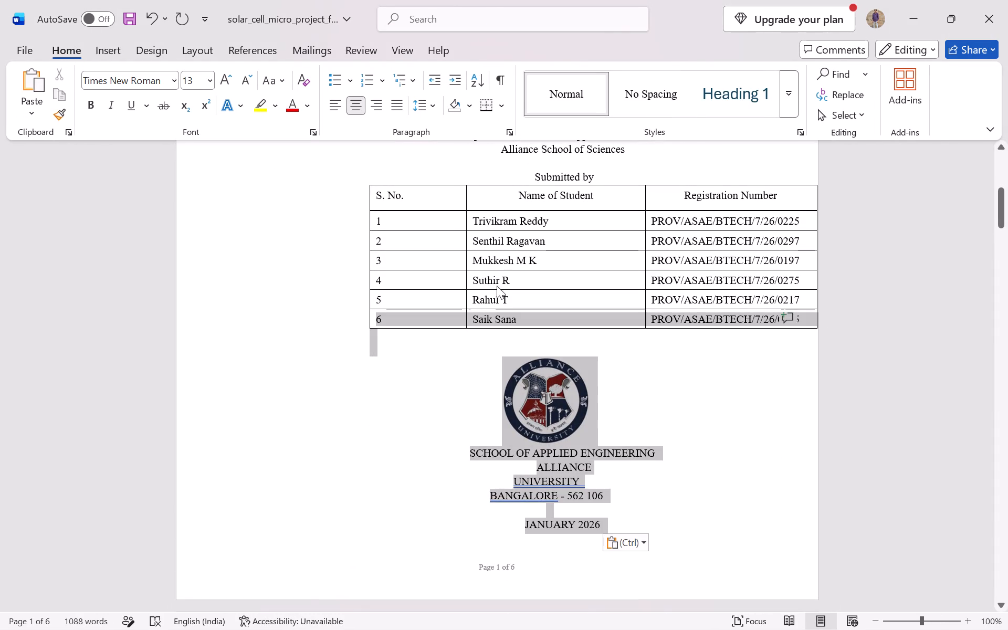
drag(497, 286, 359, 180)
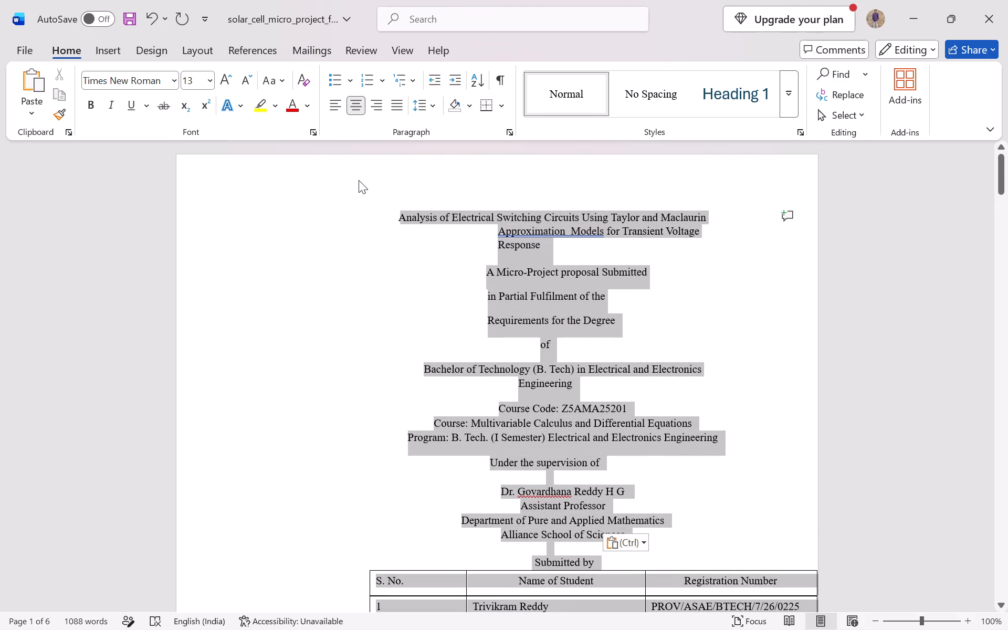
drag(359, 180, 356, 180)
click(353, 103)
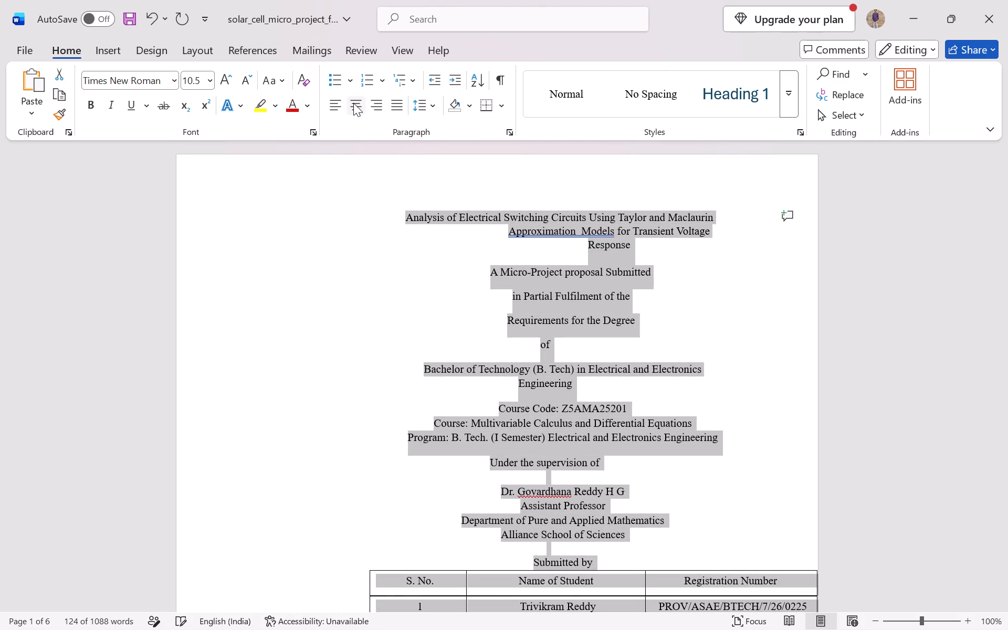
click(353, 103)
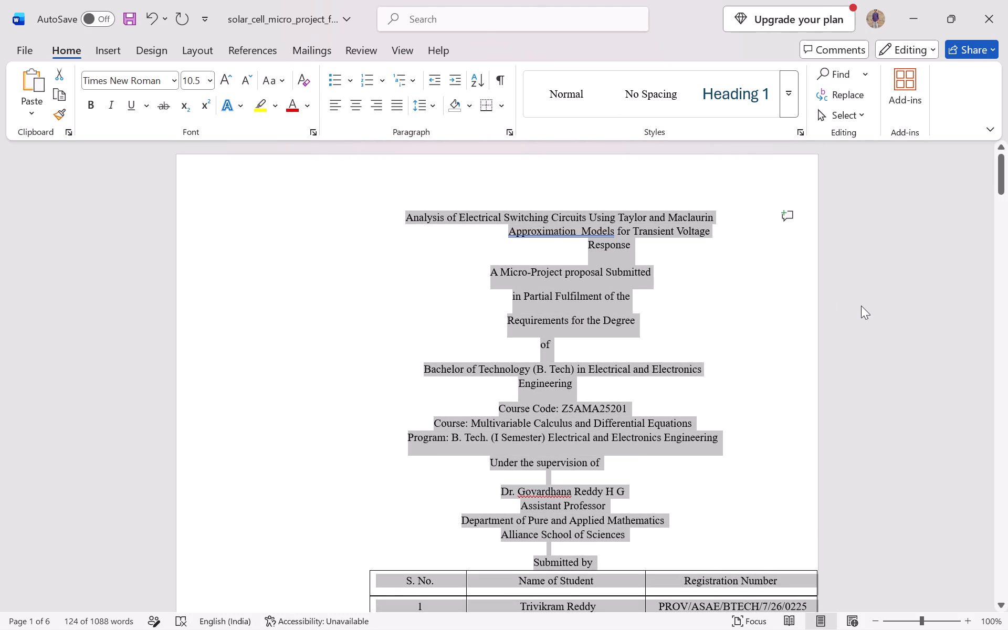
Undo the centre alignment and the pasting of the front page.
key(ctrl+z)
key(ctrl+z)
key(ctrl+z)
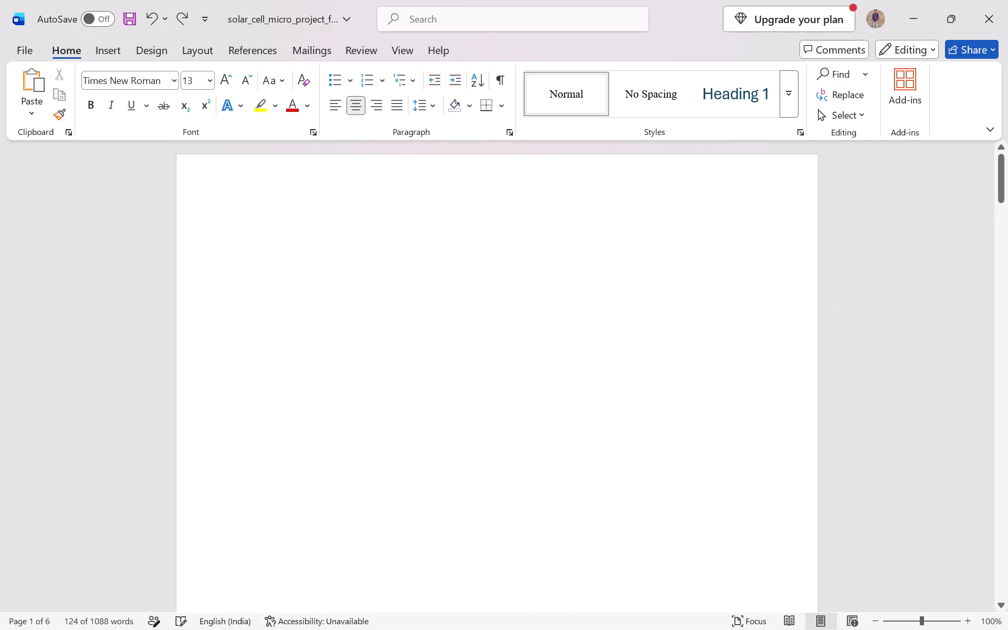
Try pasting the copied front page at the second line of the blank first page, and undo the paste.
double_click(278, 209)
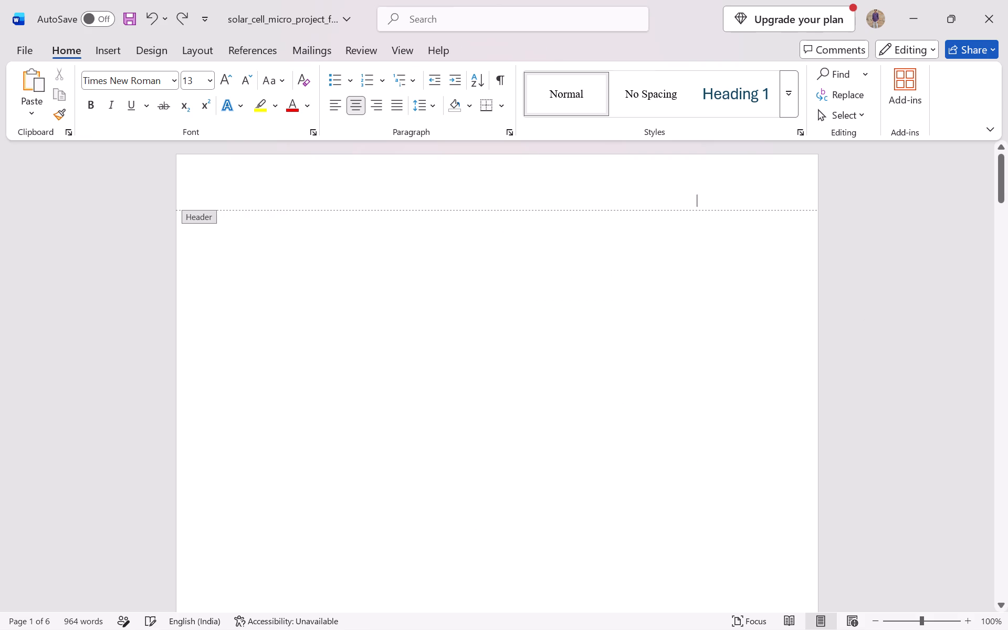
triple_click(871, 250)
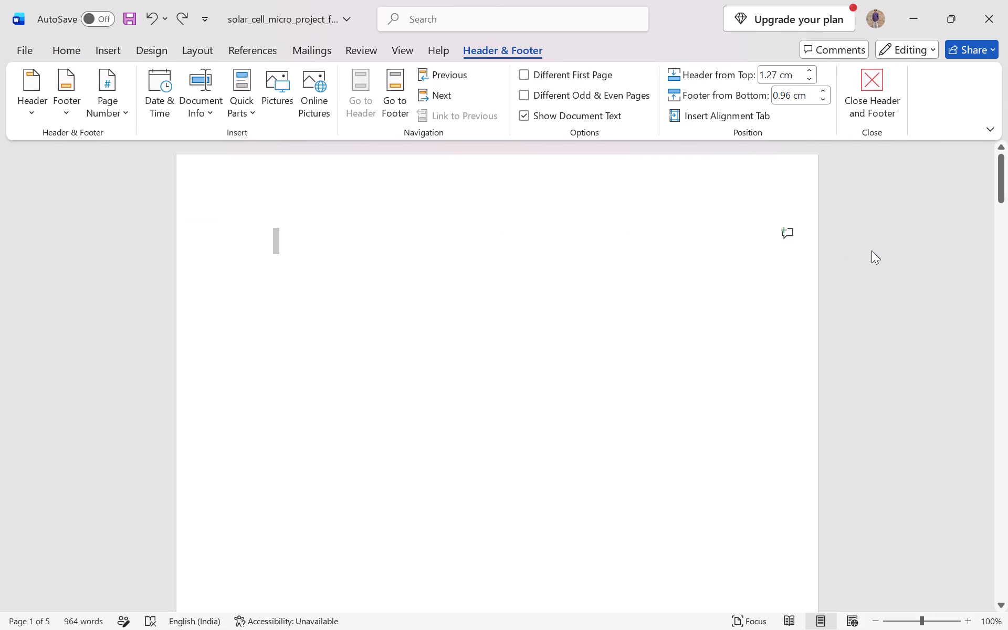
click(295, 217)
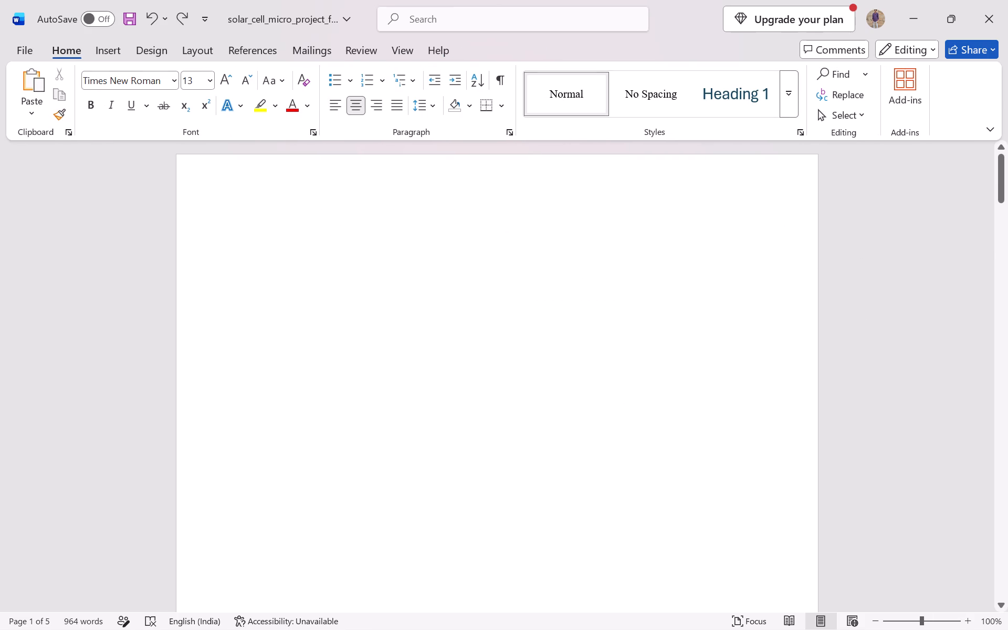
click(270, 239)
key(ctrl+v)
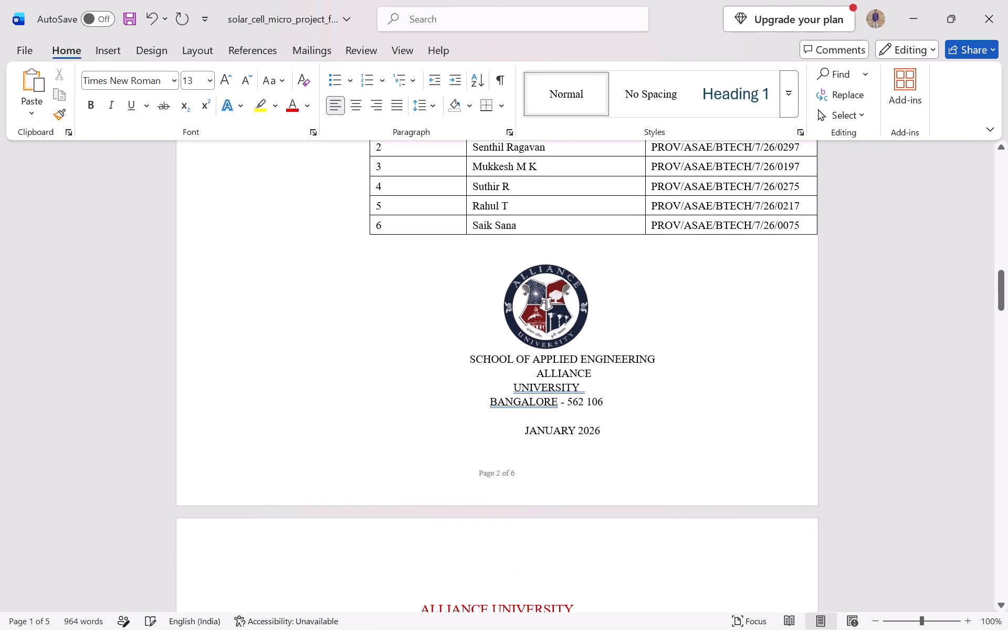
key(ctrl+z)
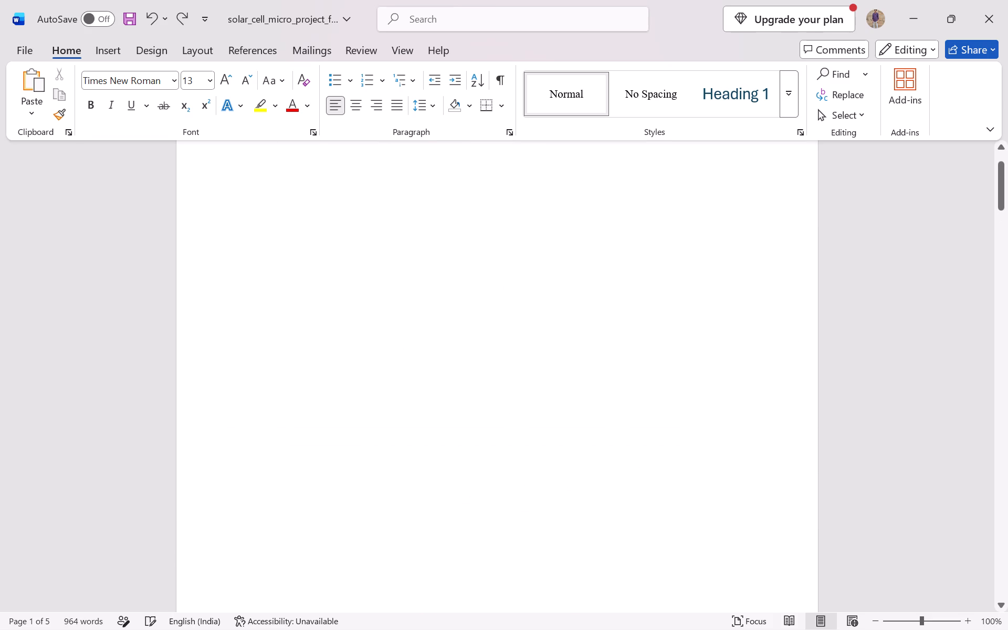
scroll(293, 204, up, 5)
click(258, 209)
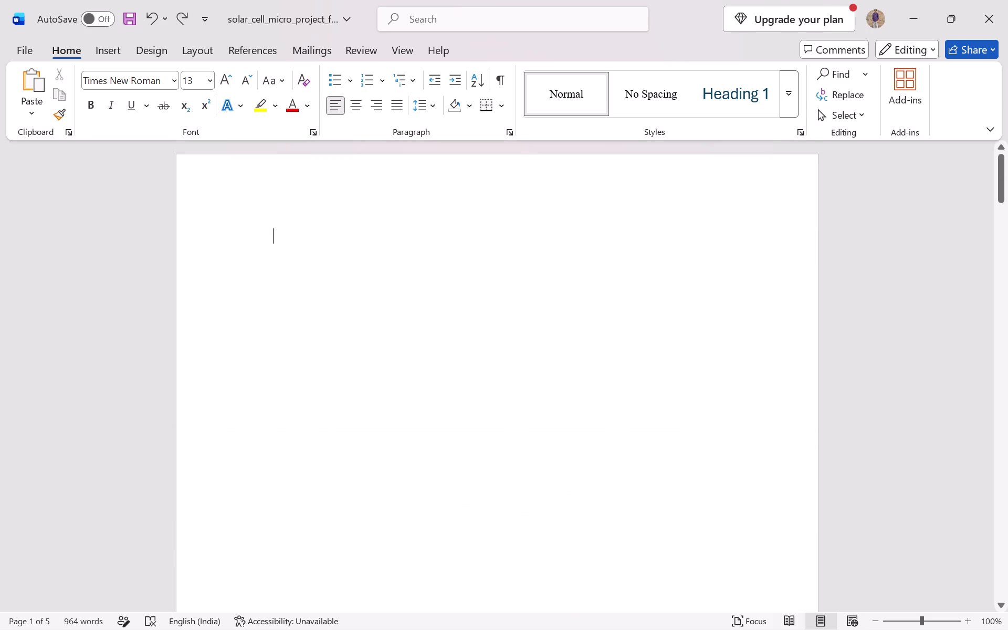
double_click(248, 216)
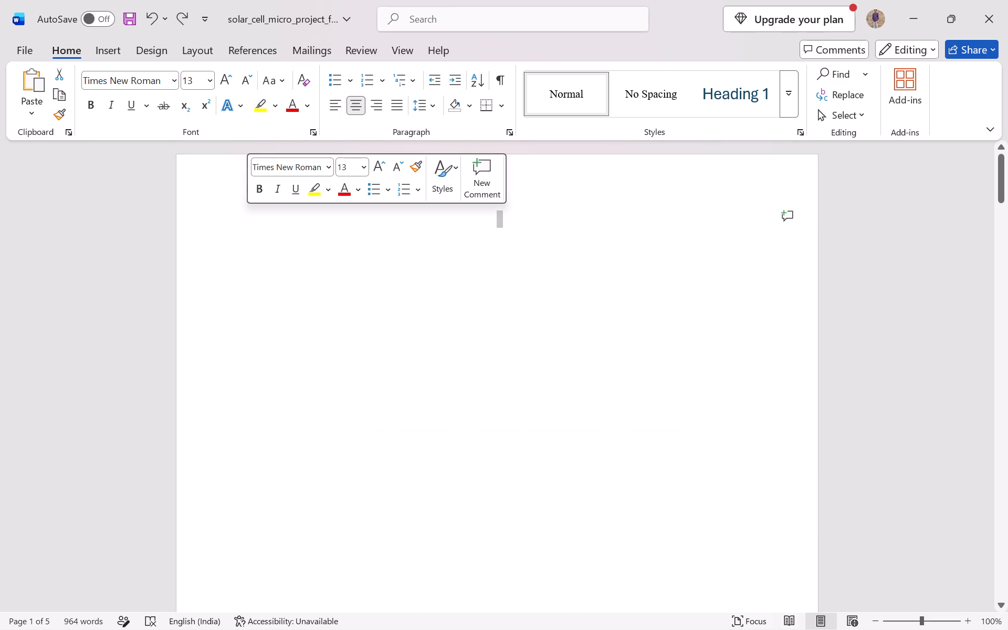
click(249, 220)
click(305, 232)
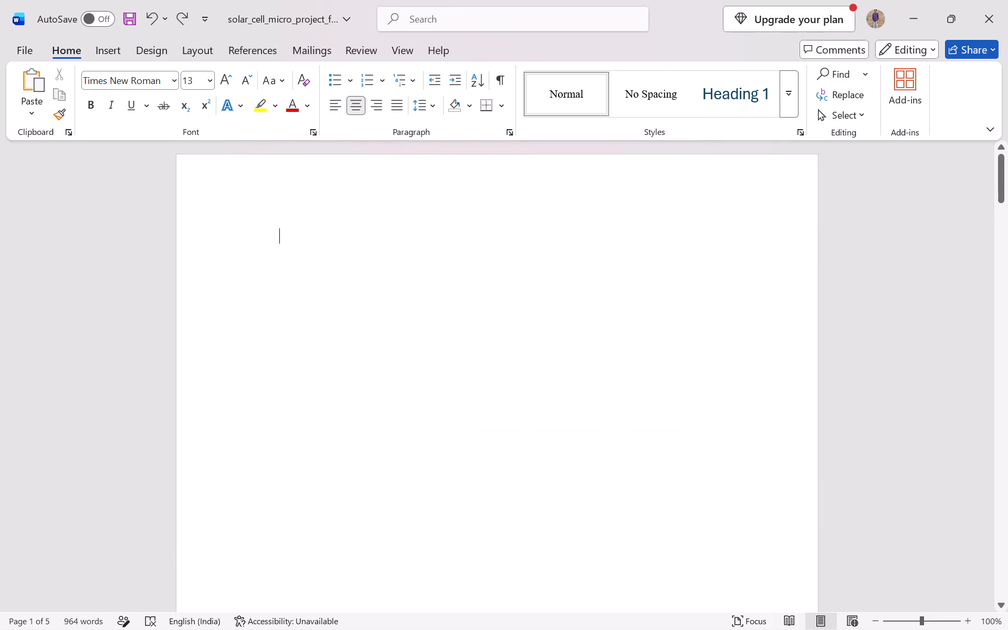
Paste the copied front page onto the blank first page of the solar cell report.
key(ctrl+v)
Move the student name and registration number table left so it sits within the page margins beneath the Submitted by line.
scroll(425, 289, up, 1)
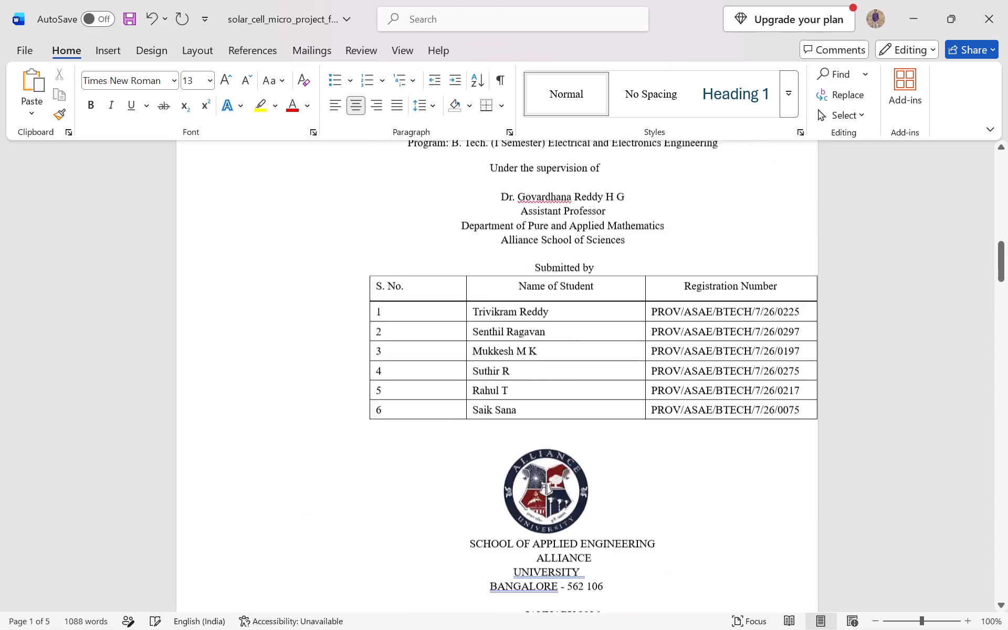
scroll(425, 289, up, 1)
scroll(629, 341, right, 1)
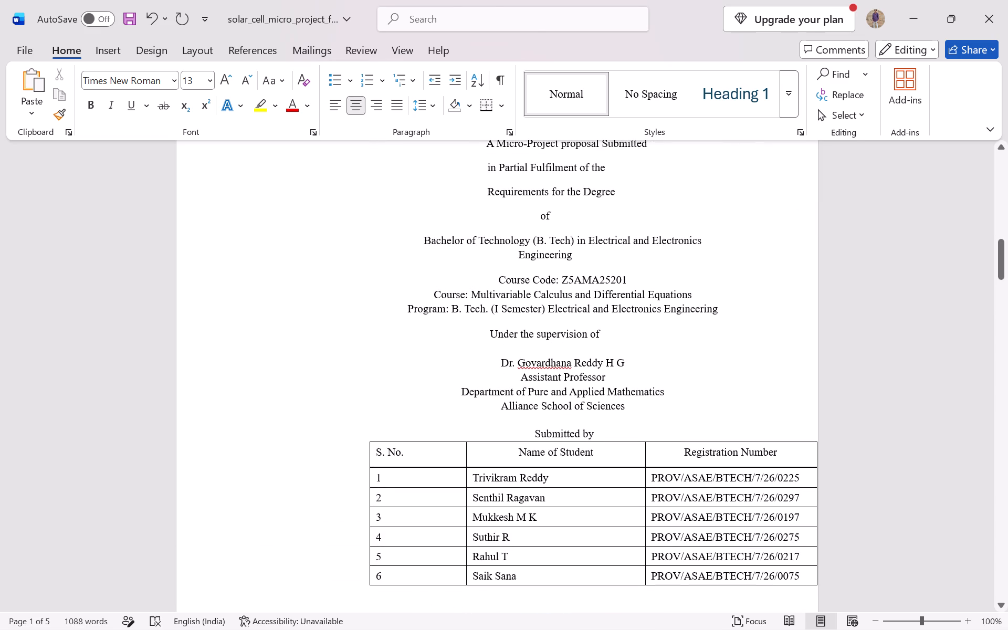
drag(363, 436, 307, 435)
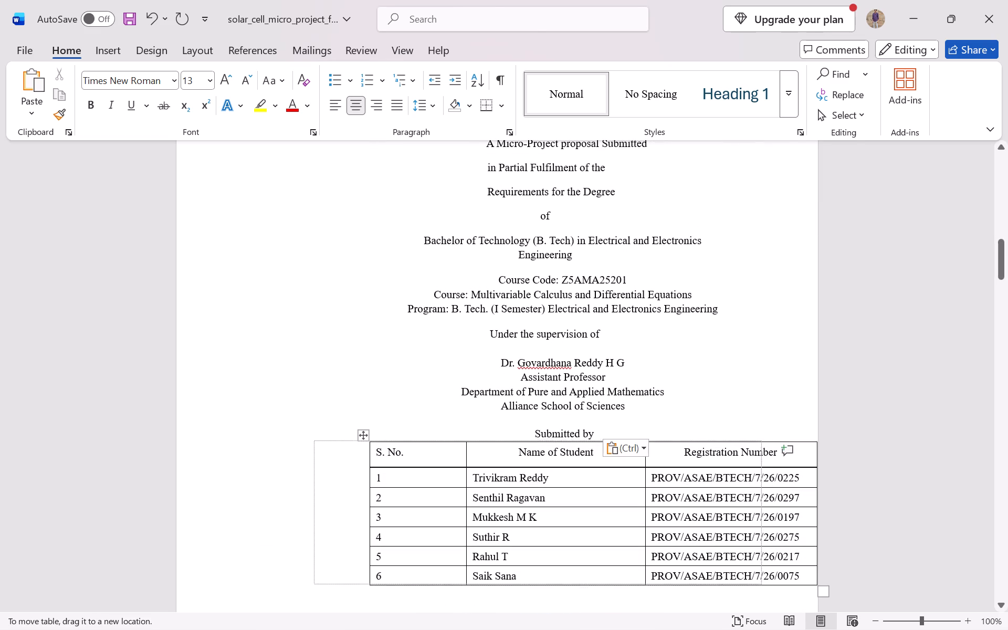
drag(307, 435, 280, 437)
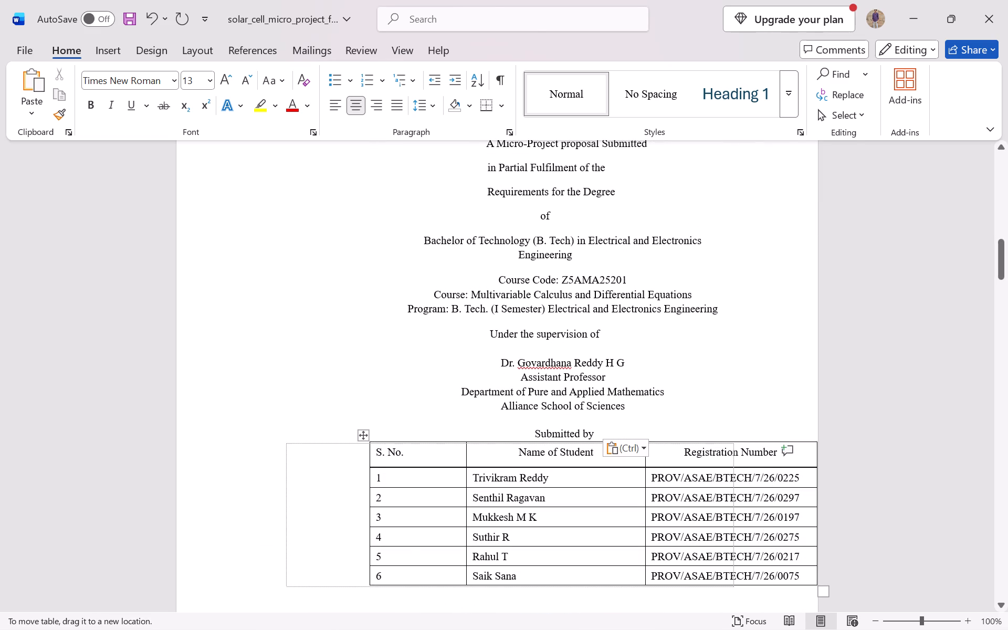
drag(280, 437, 280, 437)
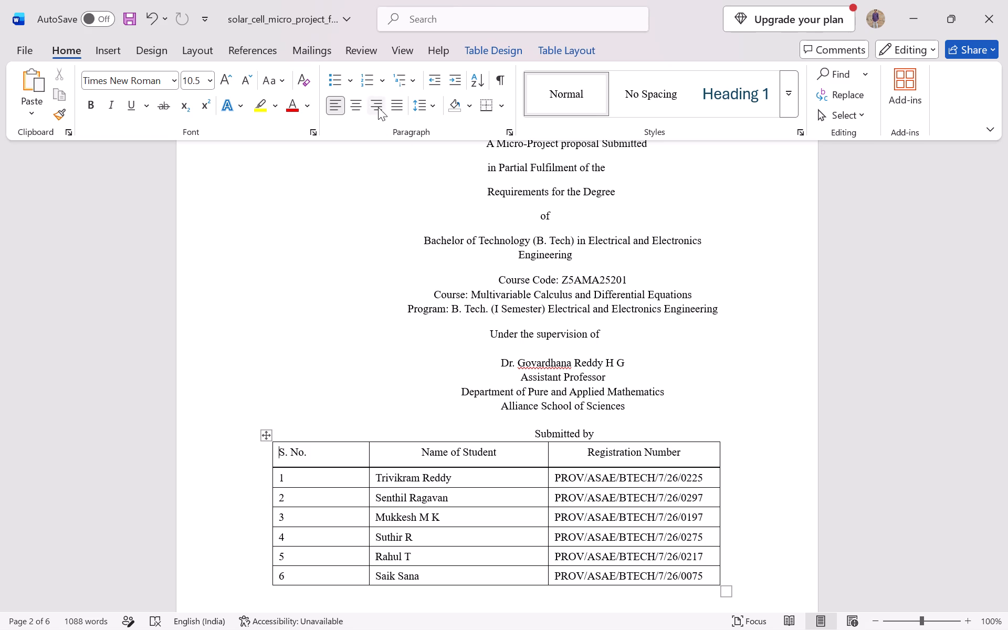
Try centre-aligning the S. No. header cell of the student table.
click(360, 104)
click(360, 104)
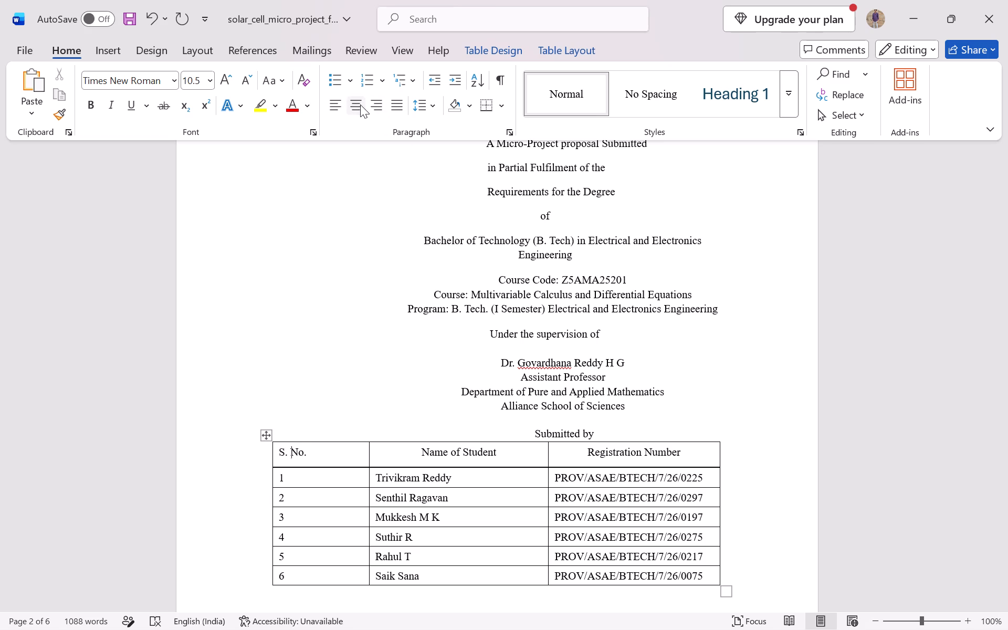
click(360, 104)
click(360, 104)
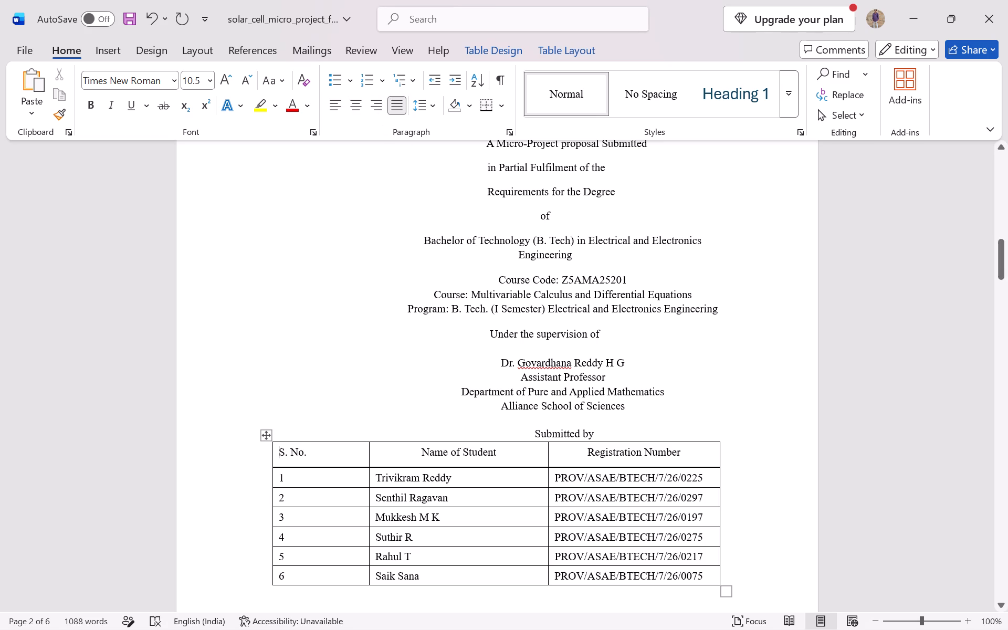
Select the front-page text above the student table, from the Submitted by line back up to the title.
click(773, 509)
drag(637, 432, 476, 268)
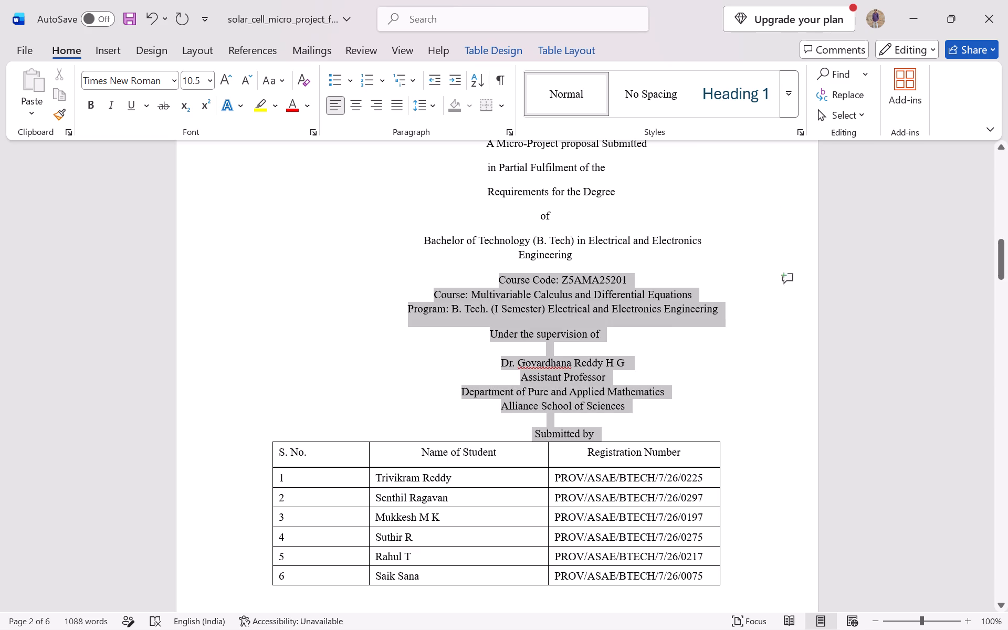
drag(476, 268, 415, 629)
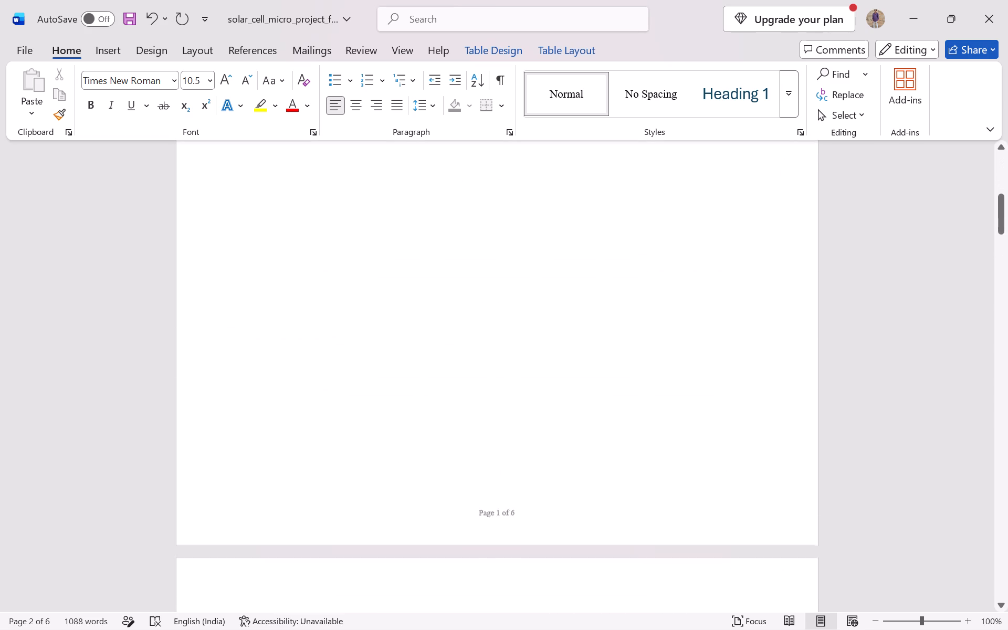
drag(415, 629, 438, 144)
scroll(438, 144, up, 7)
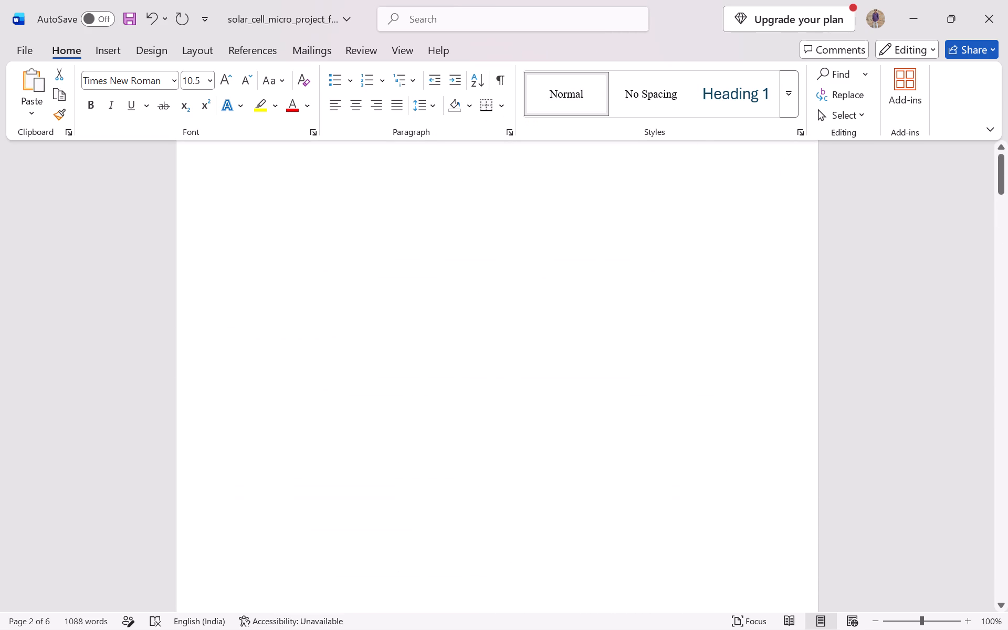
scroll(438, 144, up, 7)
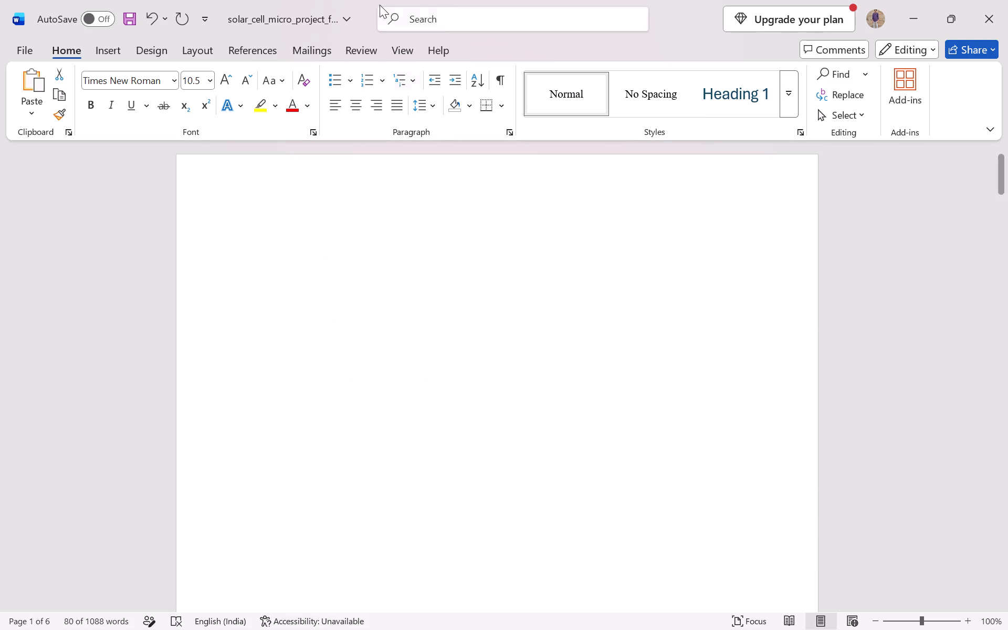
Bring up the document's view and layout display options.
click(404, 41)
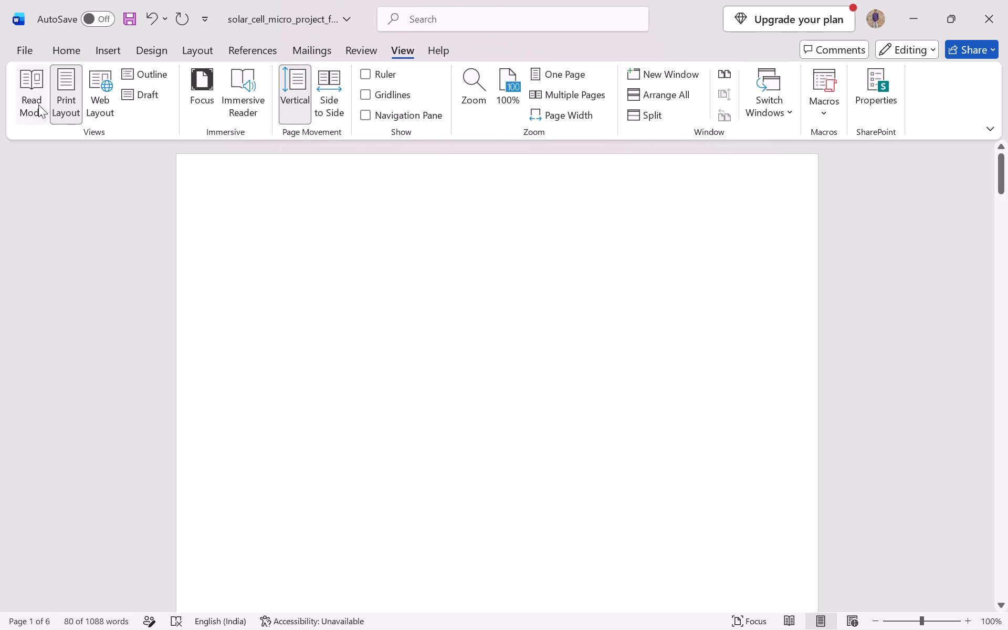
Switch the report to Outline view.
click(151, 88)
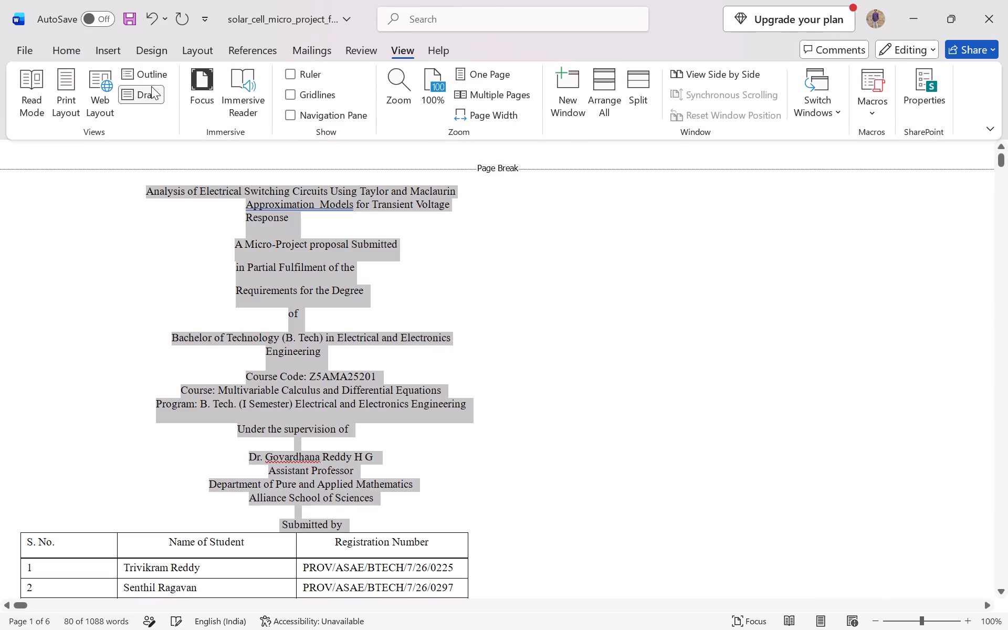
click(150, 73)
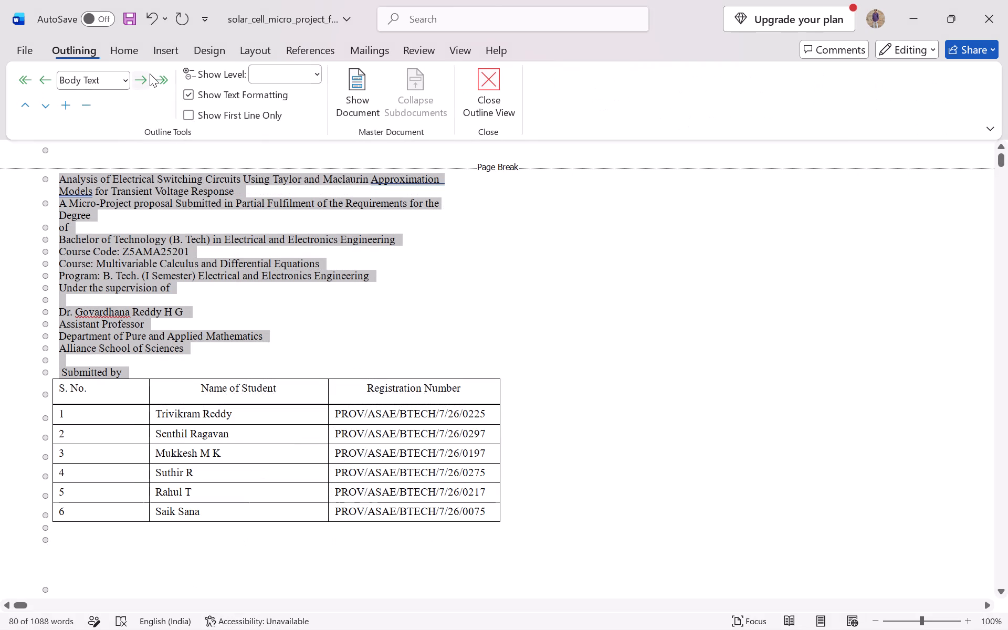
Undo the most recent edits made to the pasted front page.
click(113, 51)
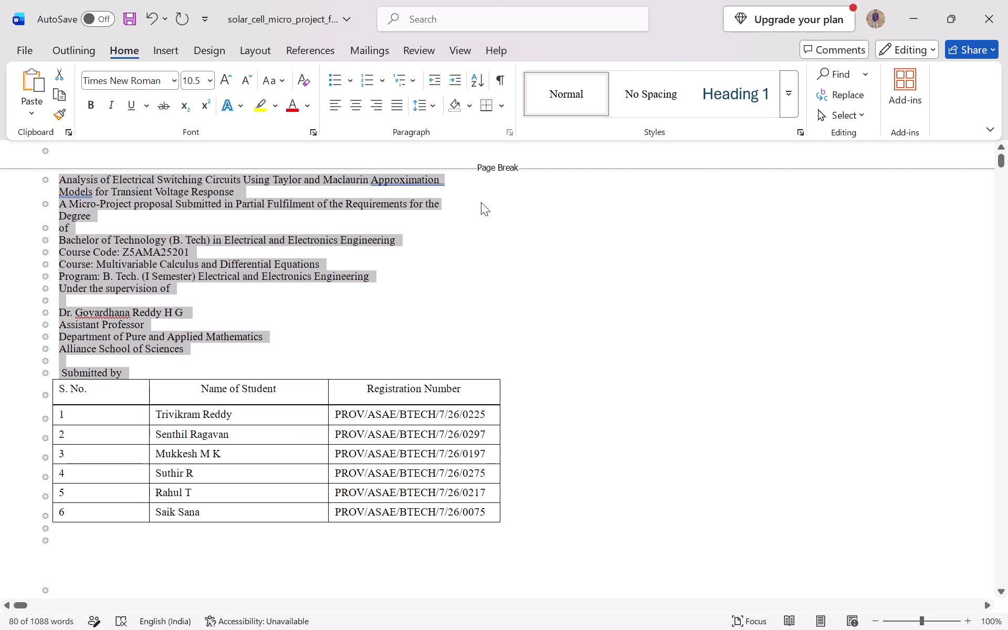
scroll(481, 202, down, 4)
scroll(481, 202, up, 5)
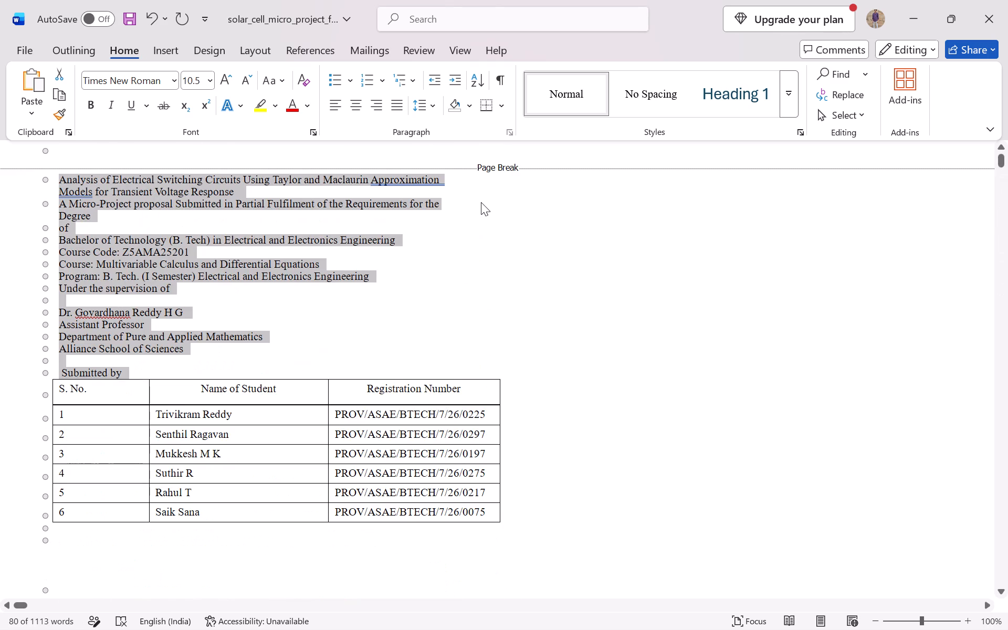
key(ctrl+z)
key(ctrl+z)
ctrl+click(481, 202)
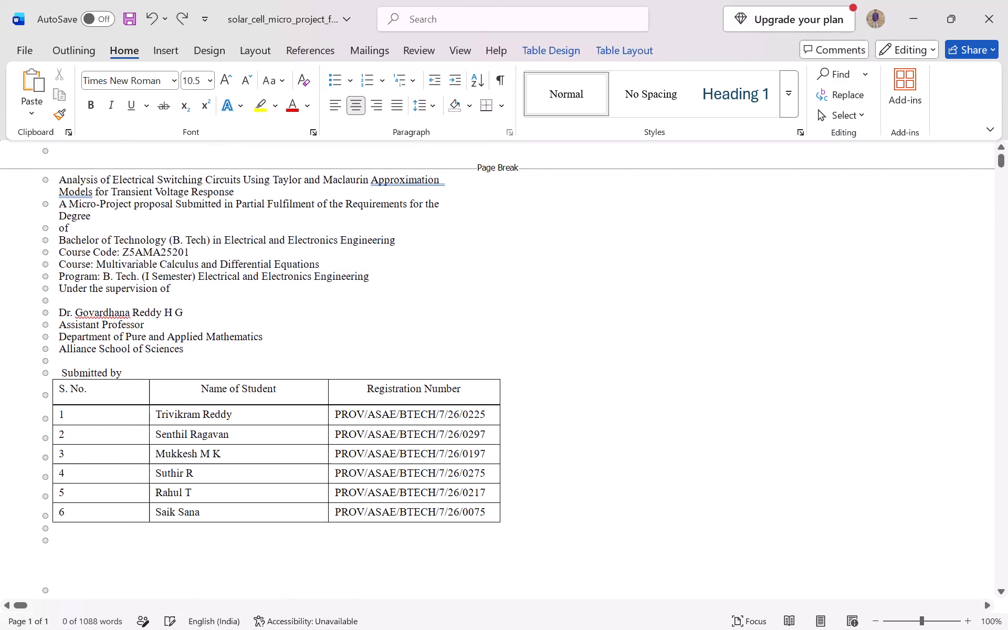
key(ctrl+z)
key(ctrl+z)
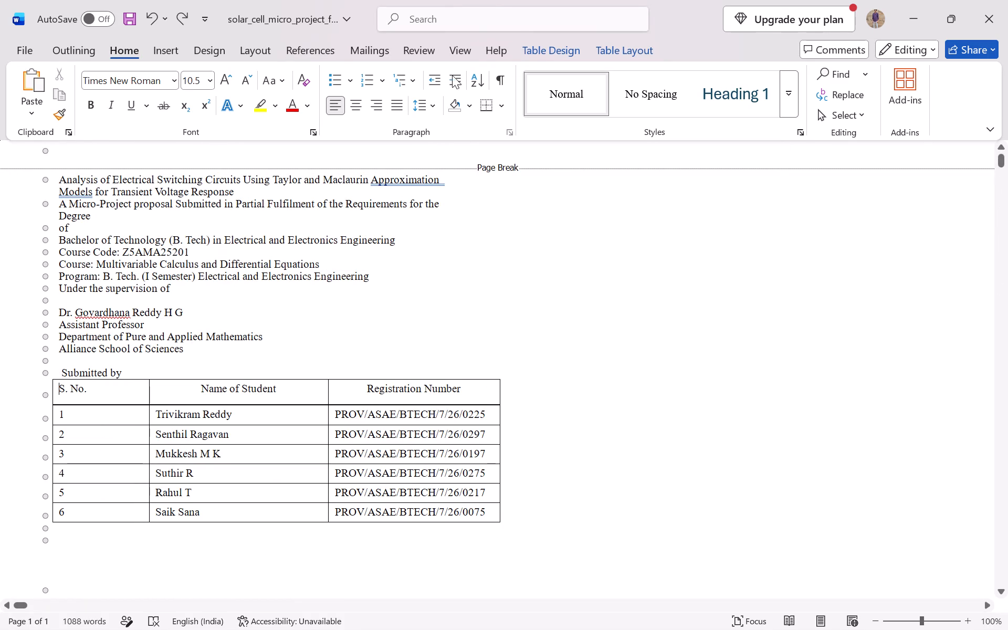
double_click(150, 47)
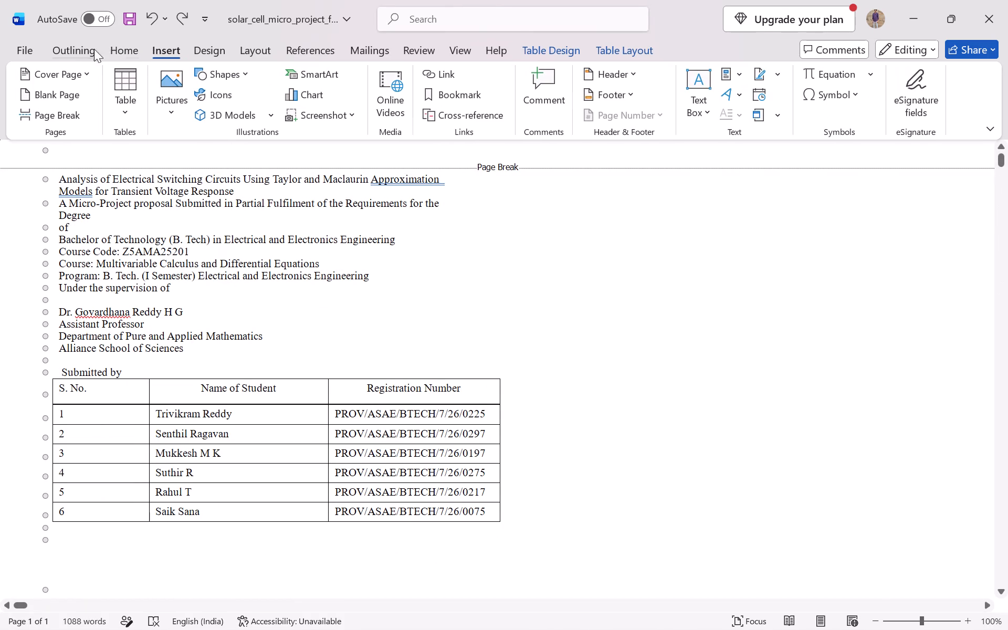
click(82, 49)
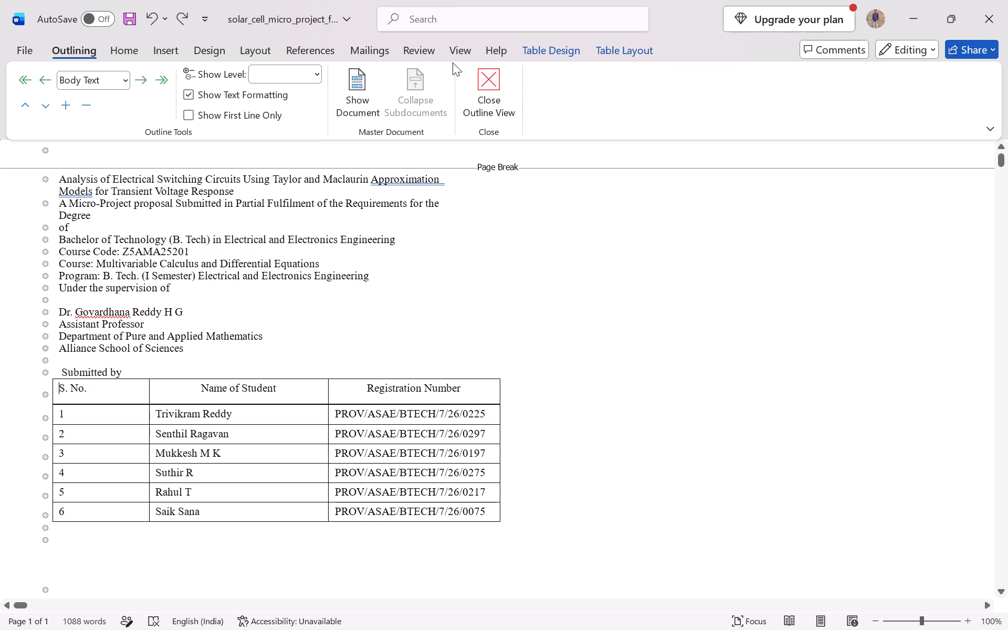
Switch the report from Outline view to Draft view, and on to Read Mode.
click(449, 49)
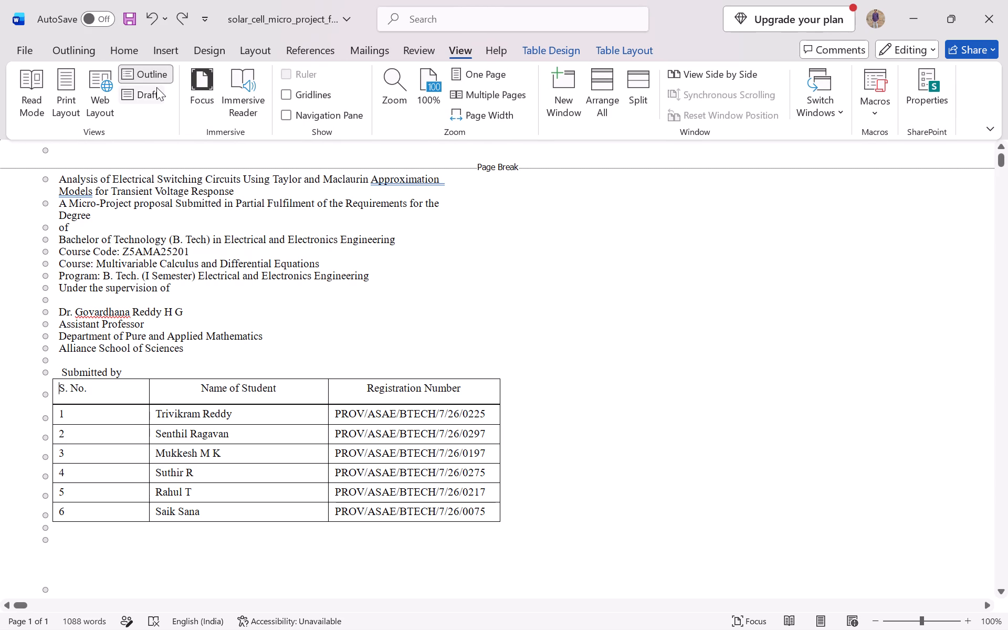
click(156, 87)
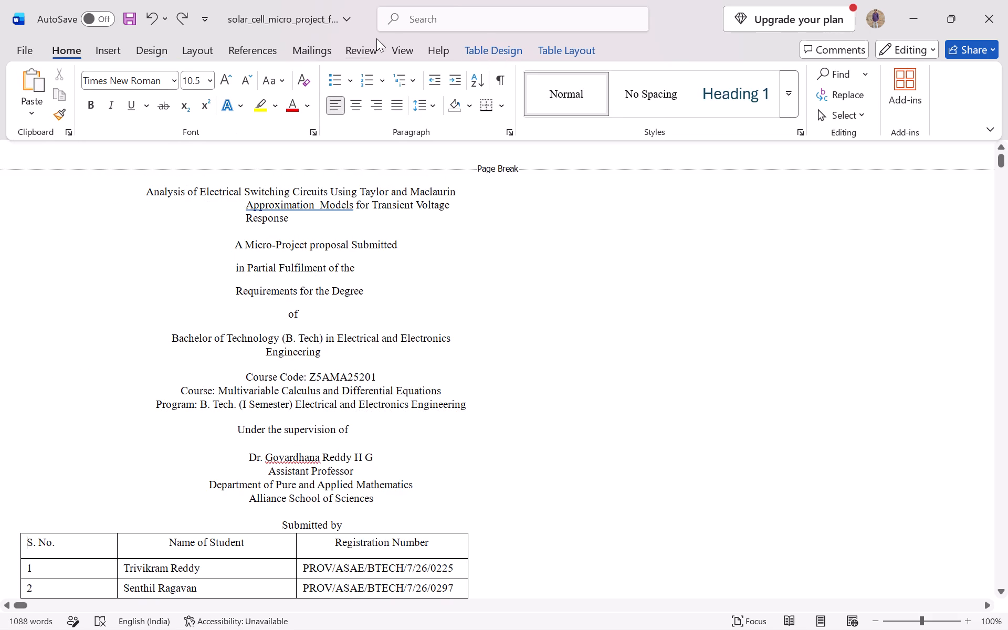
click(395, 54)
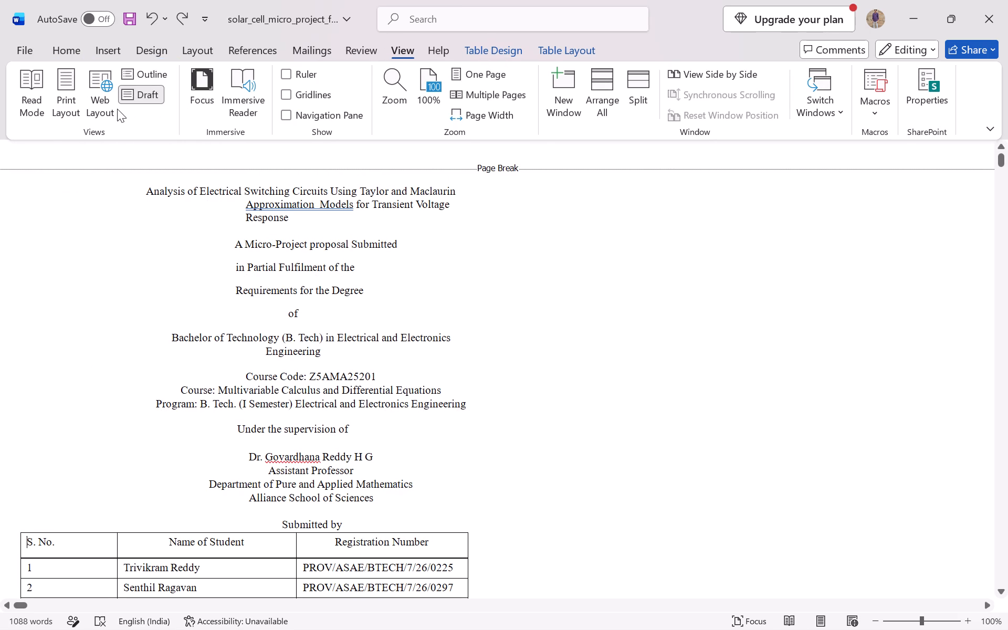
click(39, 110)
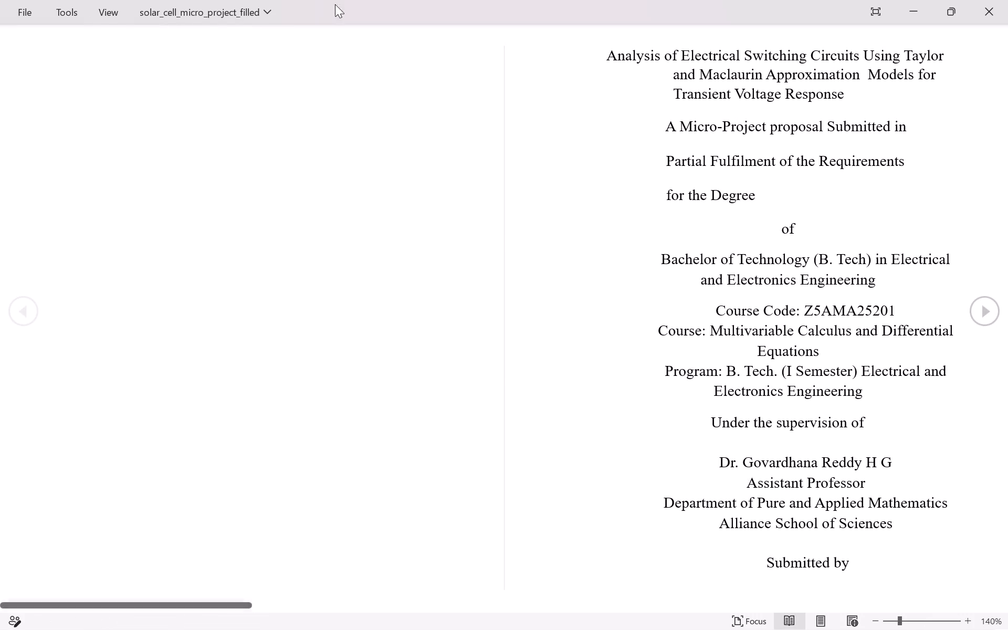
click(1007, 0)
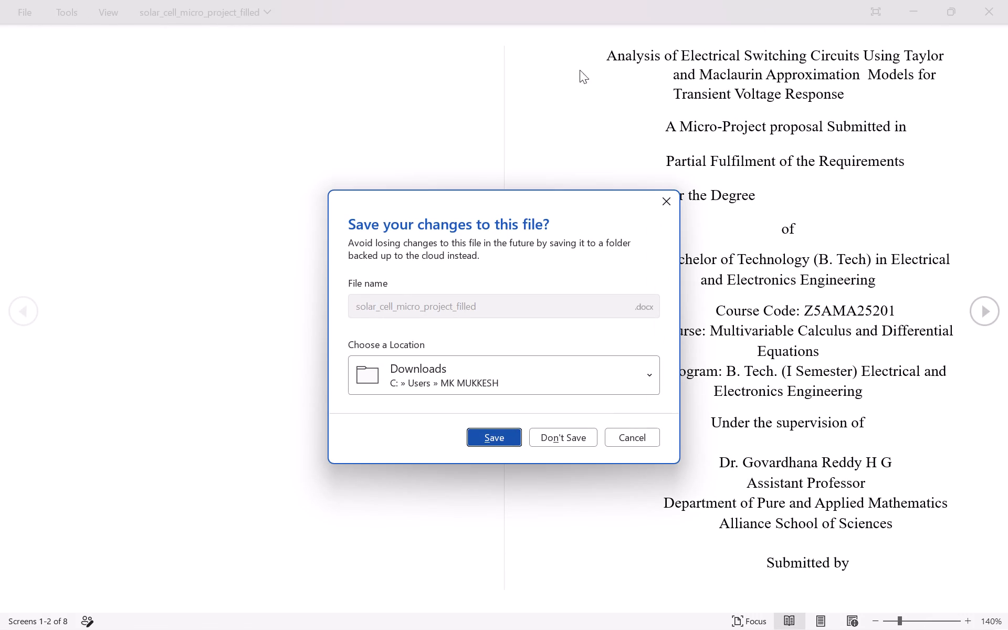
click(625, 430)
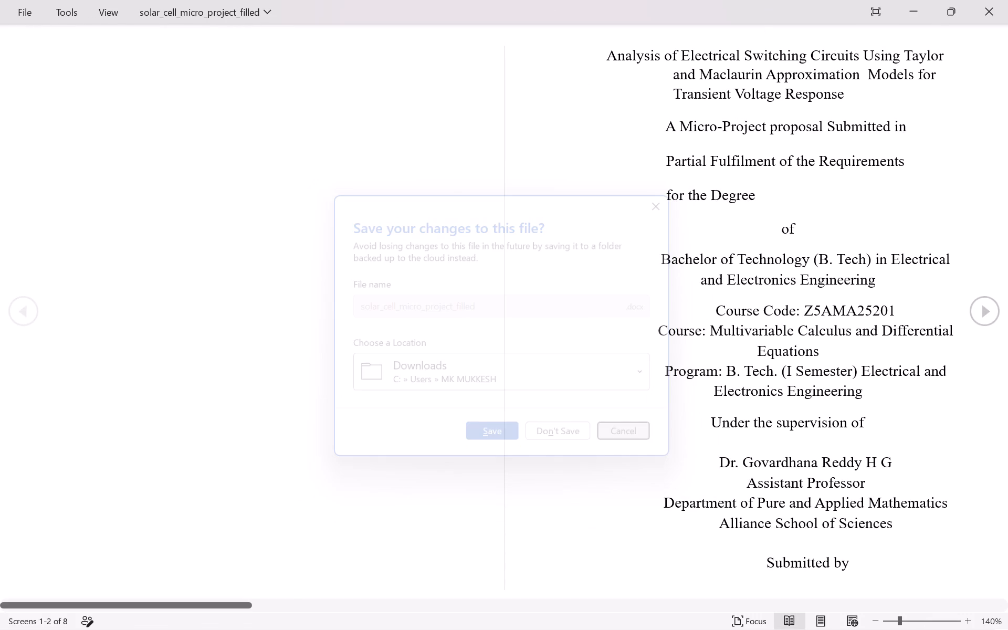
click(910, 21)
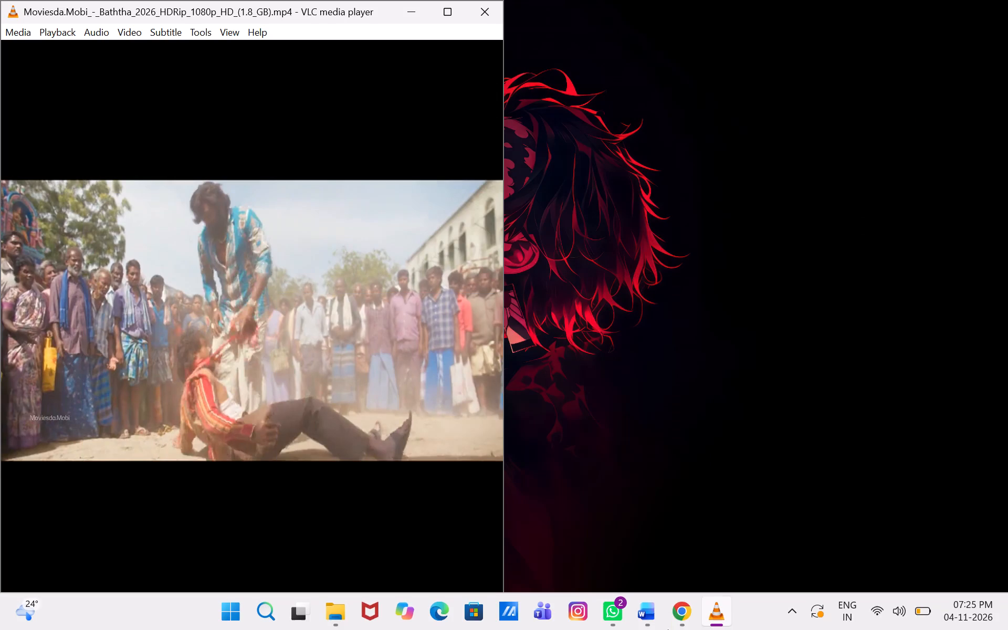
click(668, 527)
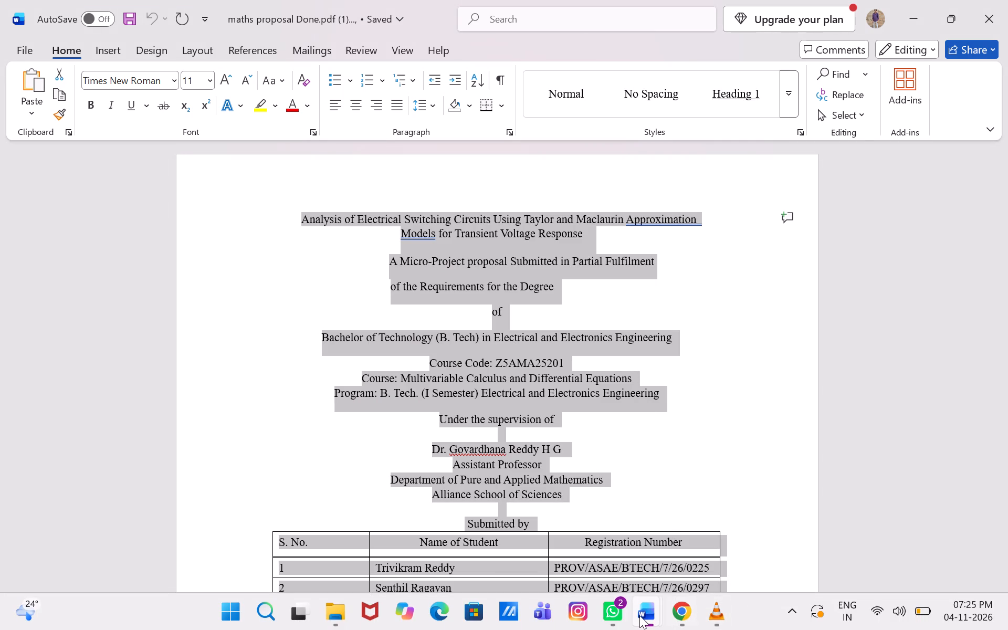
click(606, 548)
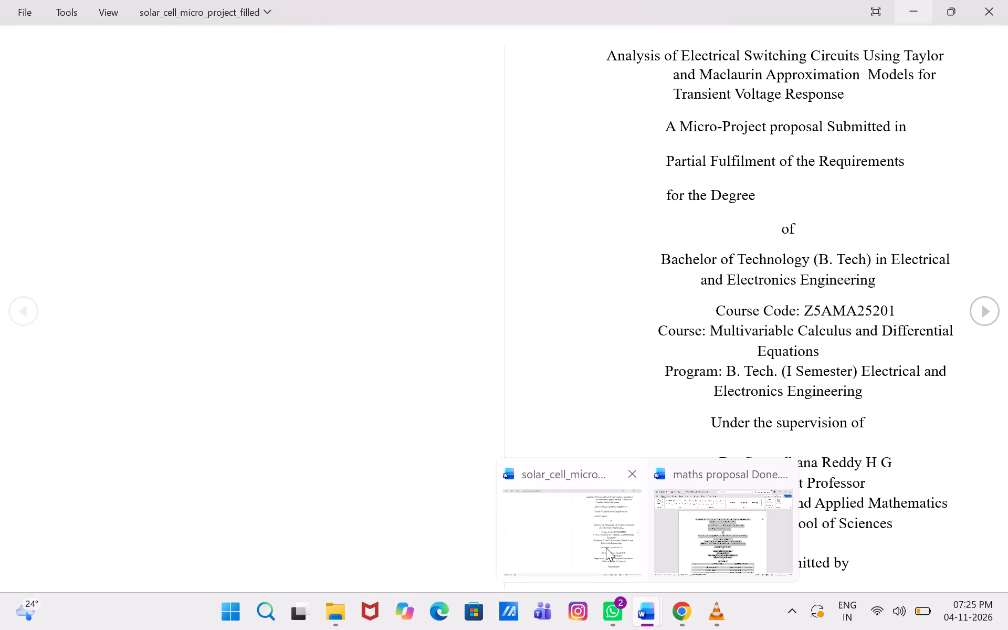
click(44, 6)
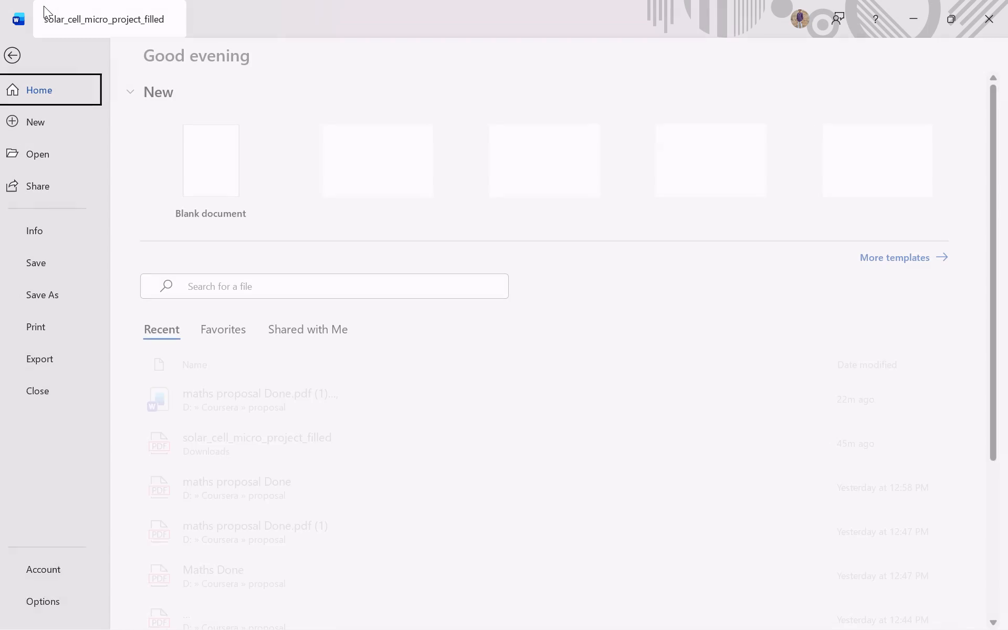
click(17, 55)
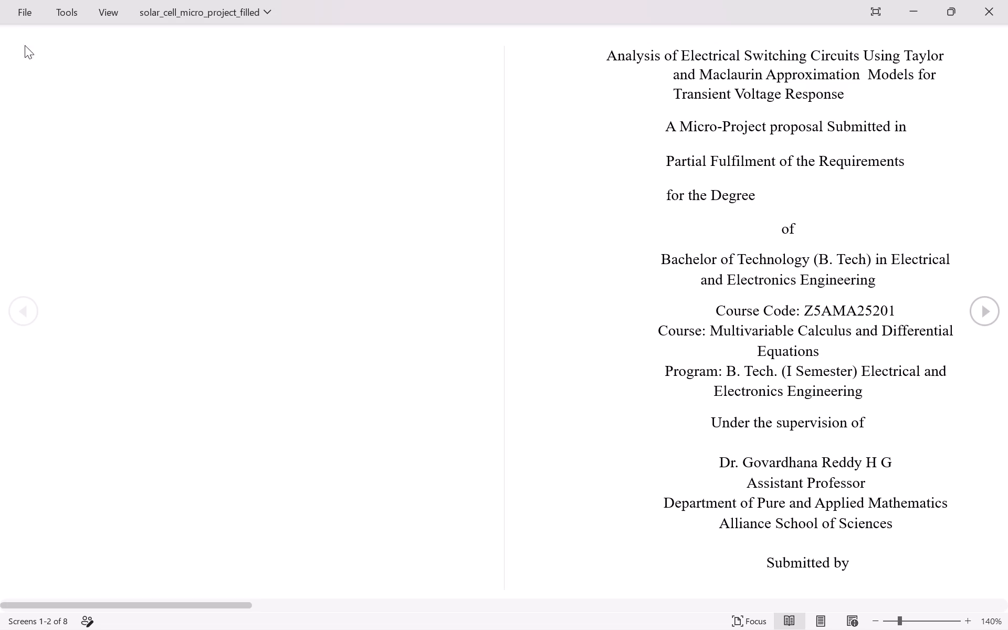
Leave Read Mode and return the report to editing in Print Layout.
click(65, 15)
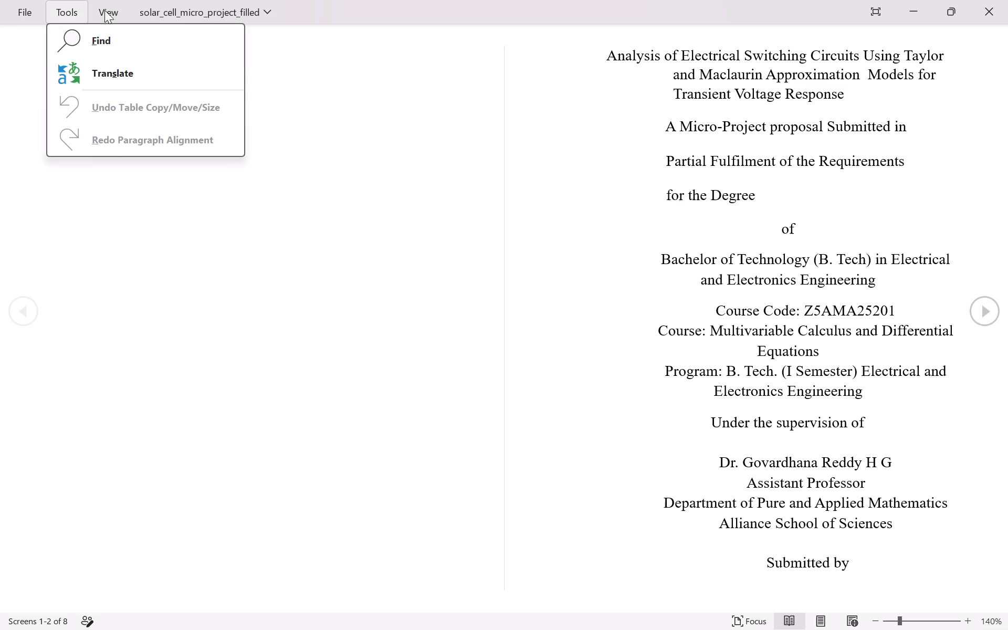
click(101, 5)
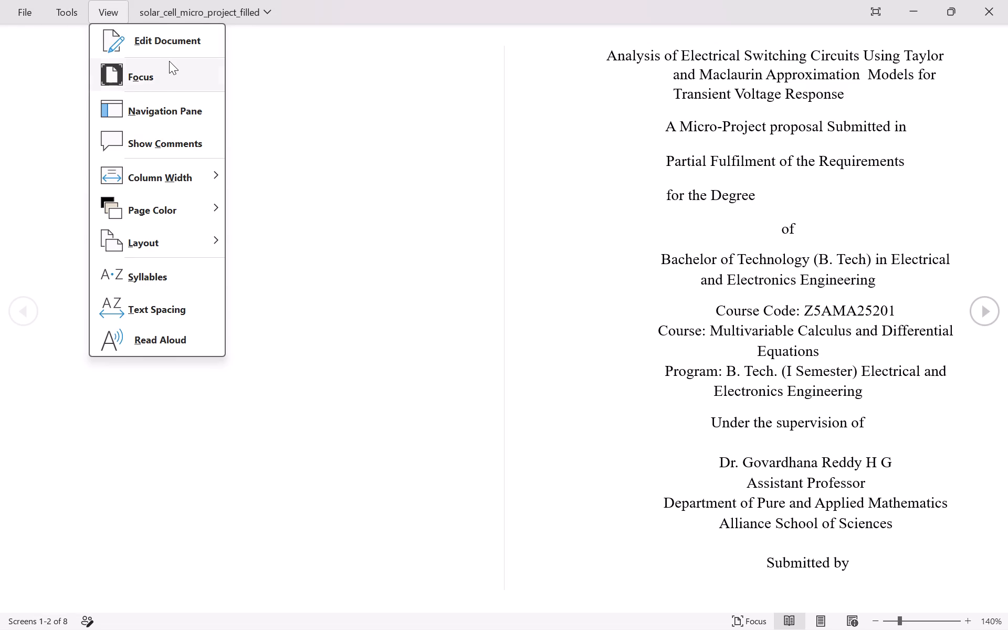
click(170, 47)
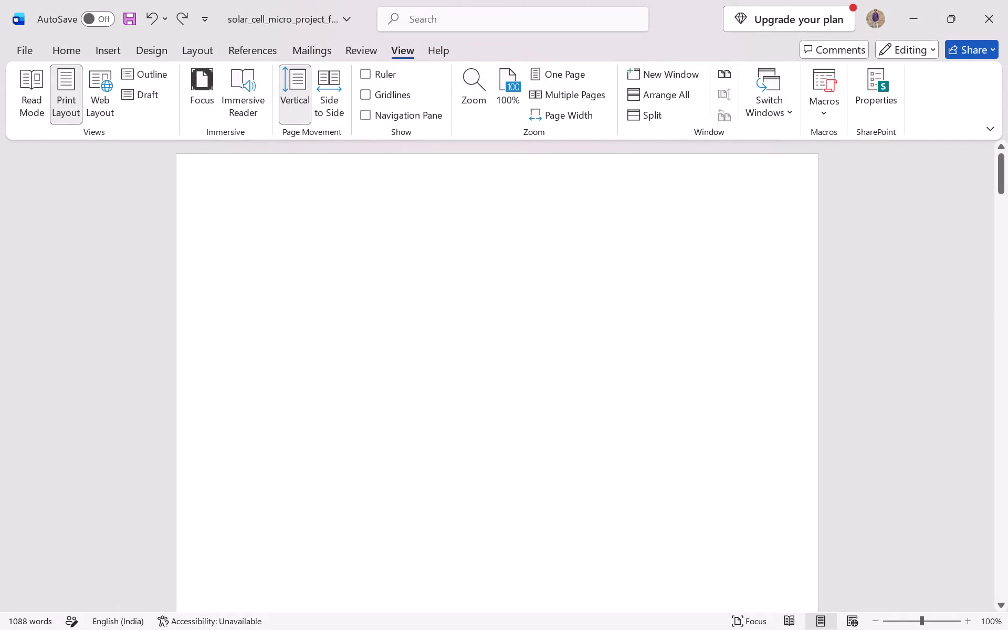
Examine the front page's layout in Print Layout, Web Layout and Read Mode, and return to editing the document.
scroll(372, 299, down, 7)
scroll(372, 299, up, 1)
scroll(372, 299, right, 1)
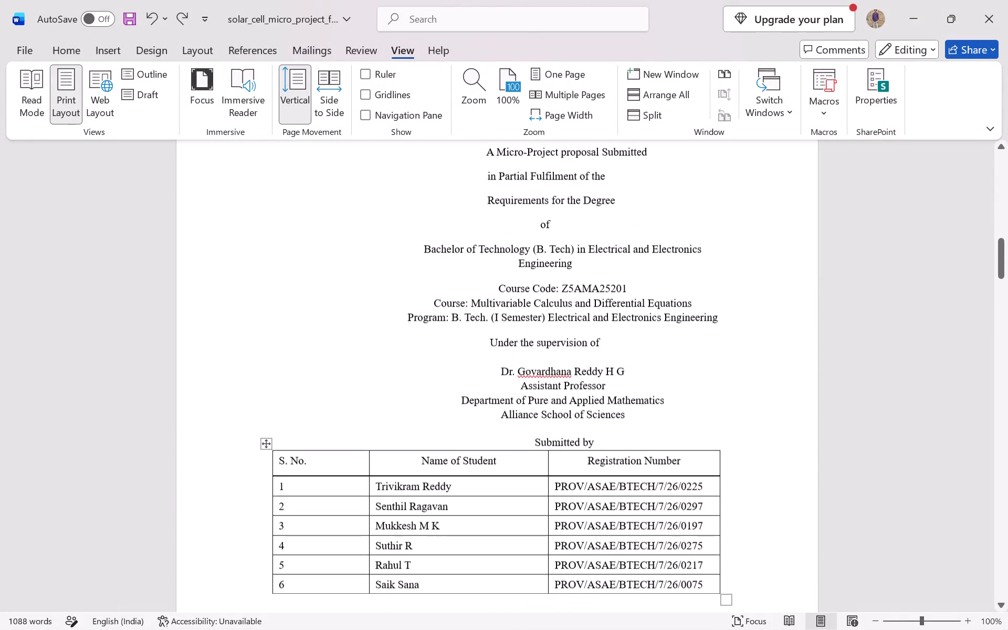
scroll(372, 299, right, 1)
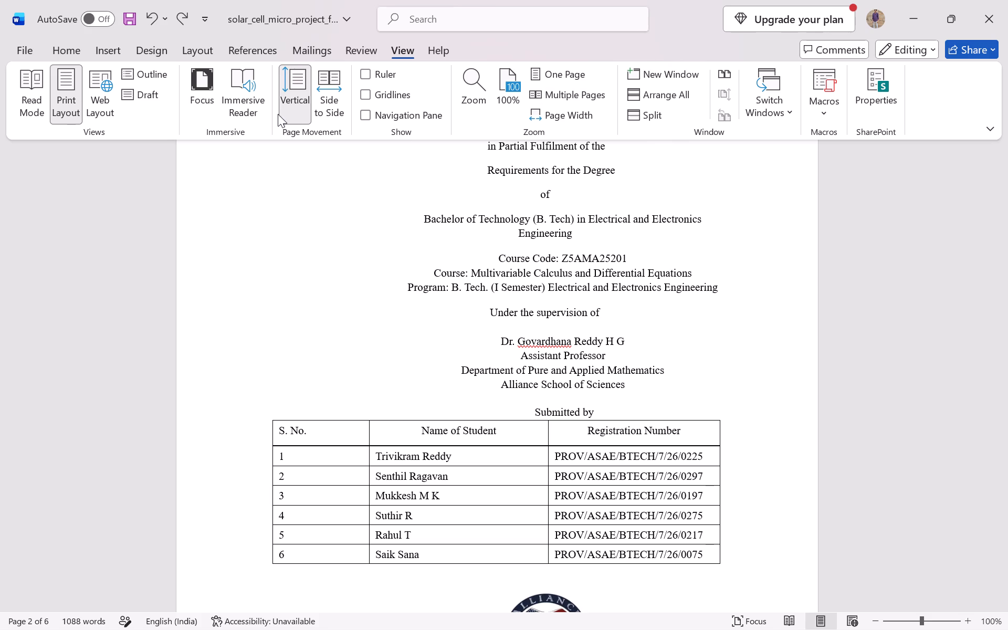
click(99, 109)
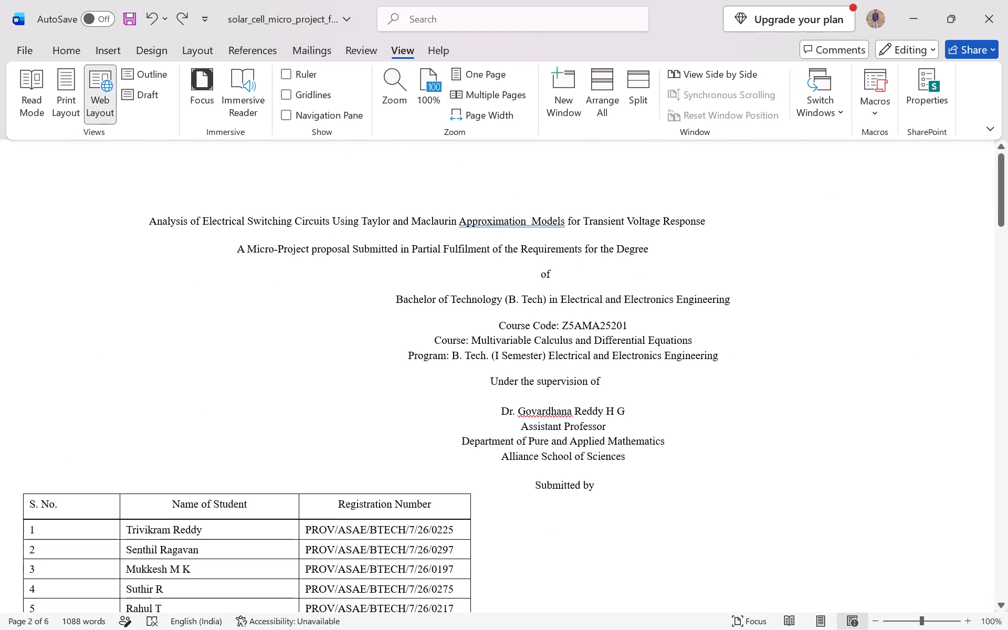
click(40, 107)
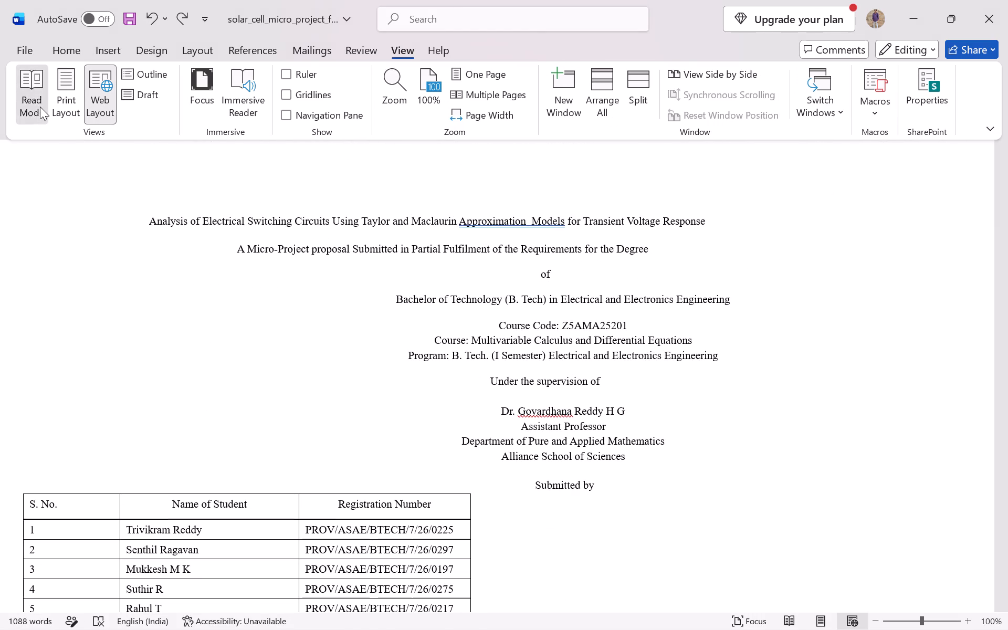
click(83, 4)
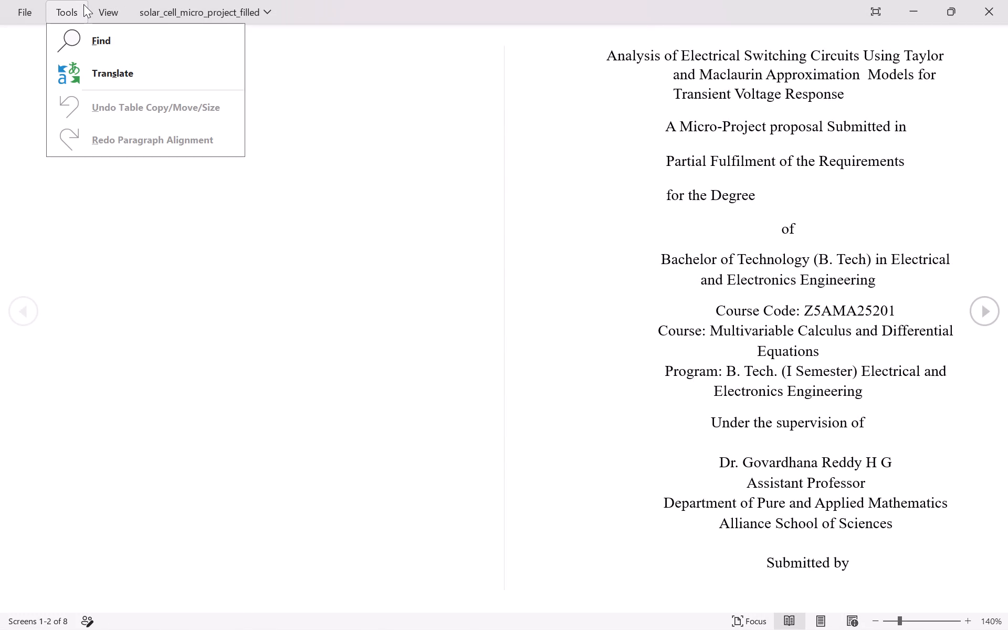
click(100, 3)
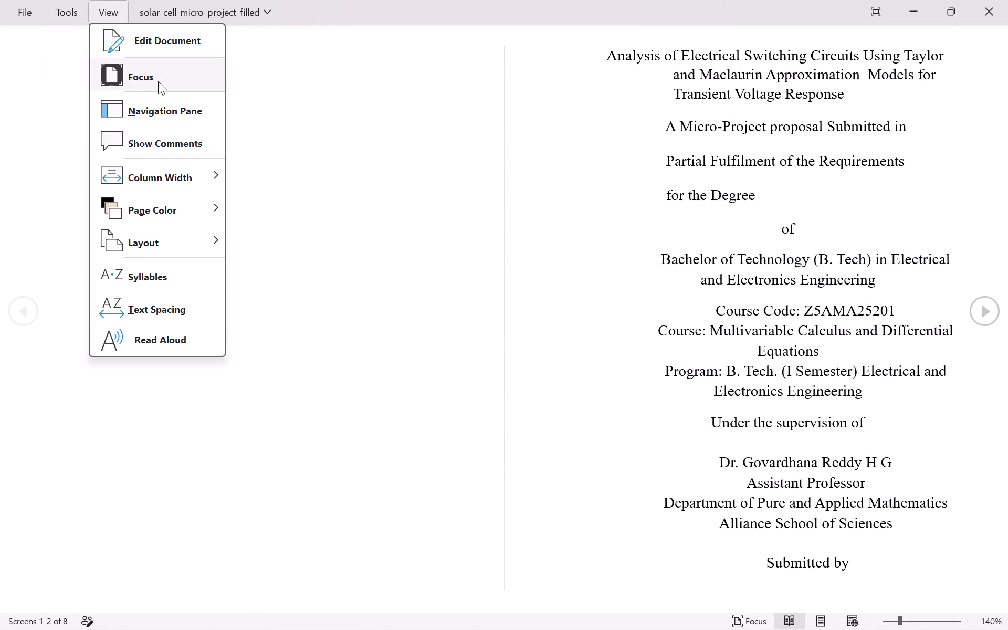
click(168, 48)
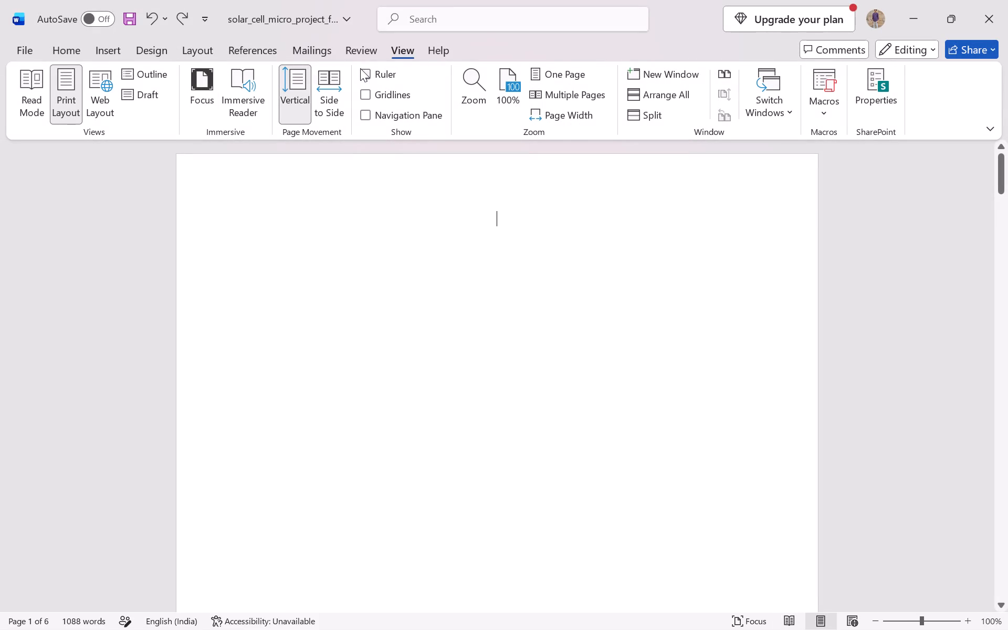
Show the Navigation pane with the report's page thumbnails.
click(360, 119)
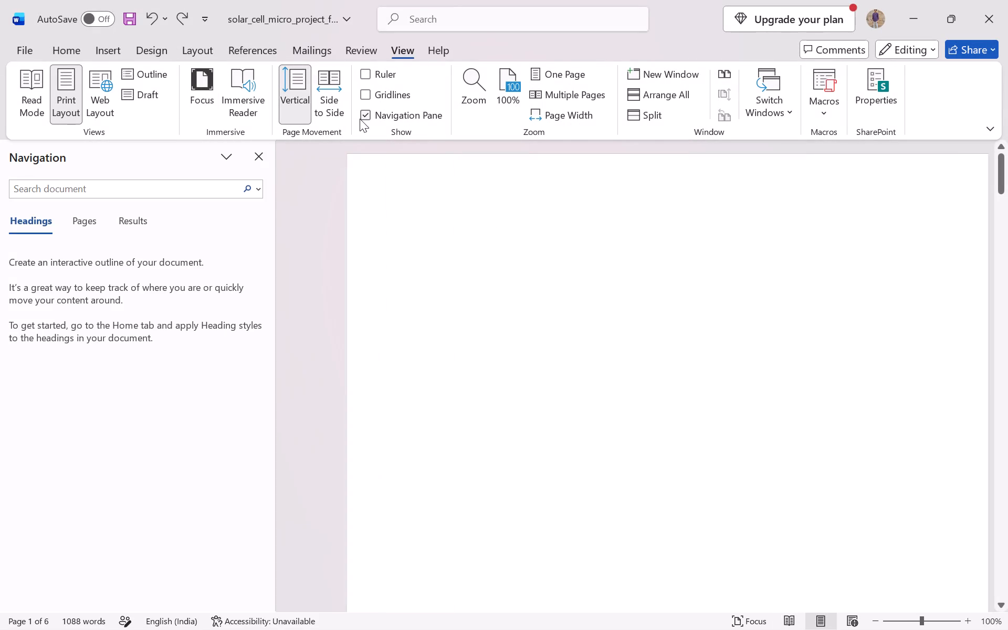
click(108, 215)
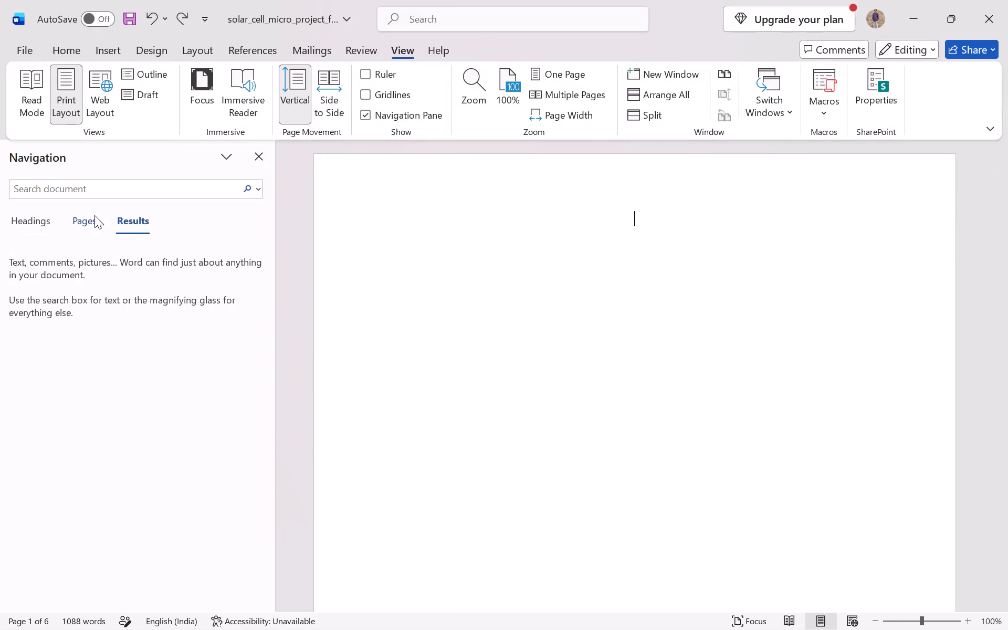
click(90, 215)
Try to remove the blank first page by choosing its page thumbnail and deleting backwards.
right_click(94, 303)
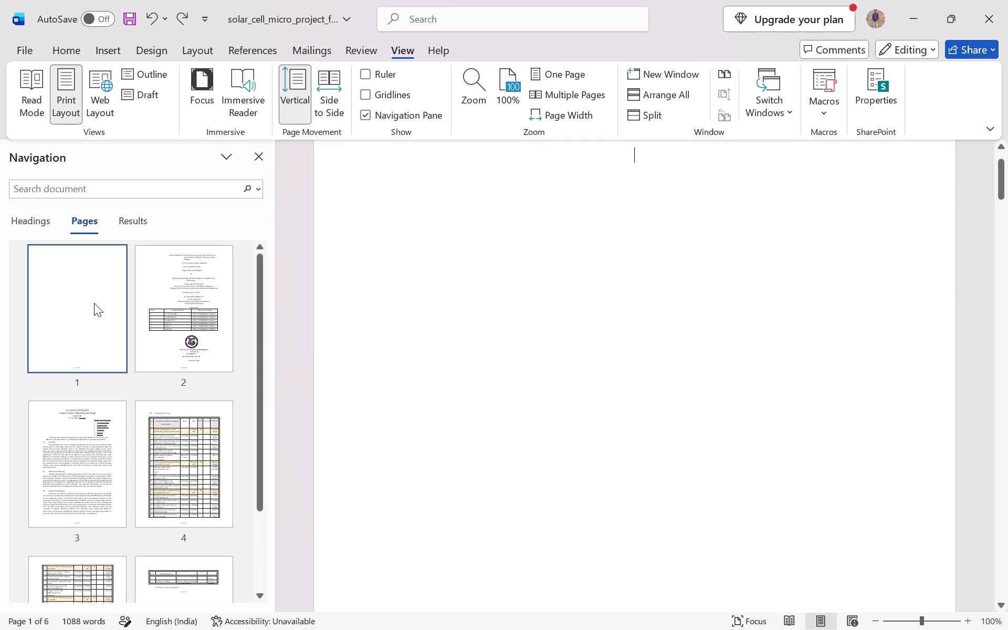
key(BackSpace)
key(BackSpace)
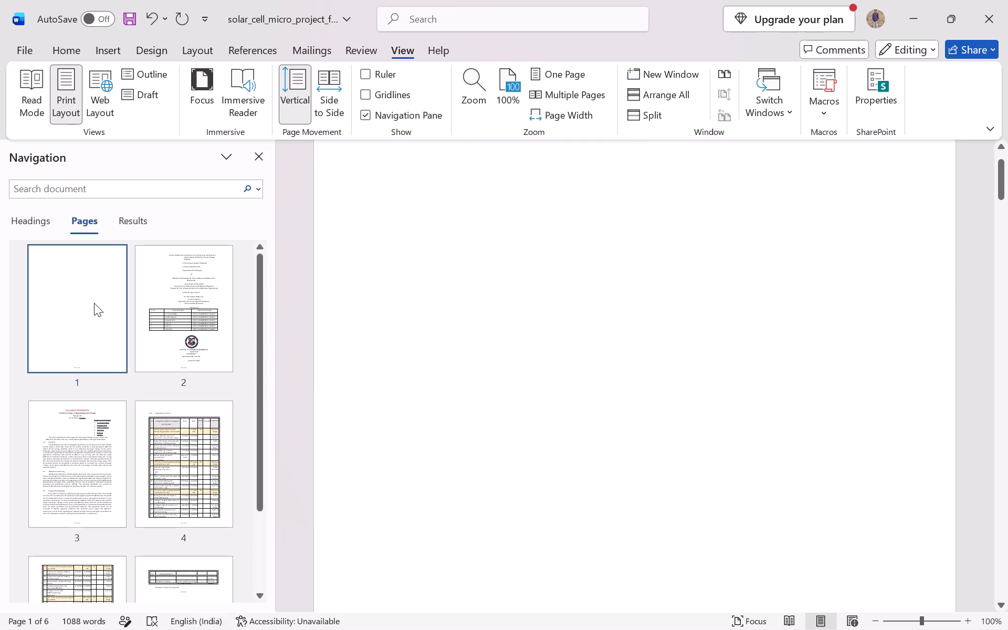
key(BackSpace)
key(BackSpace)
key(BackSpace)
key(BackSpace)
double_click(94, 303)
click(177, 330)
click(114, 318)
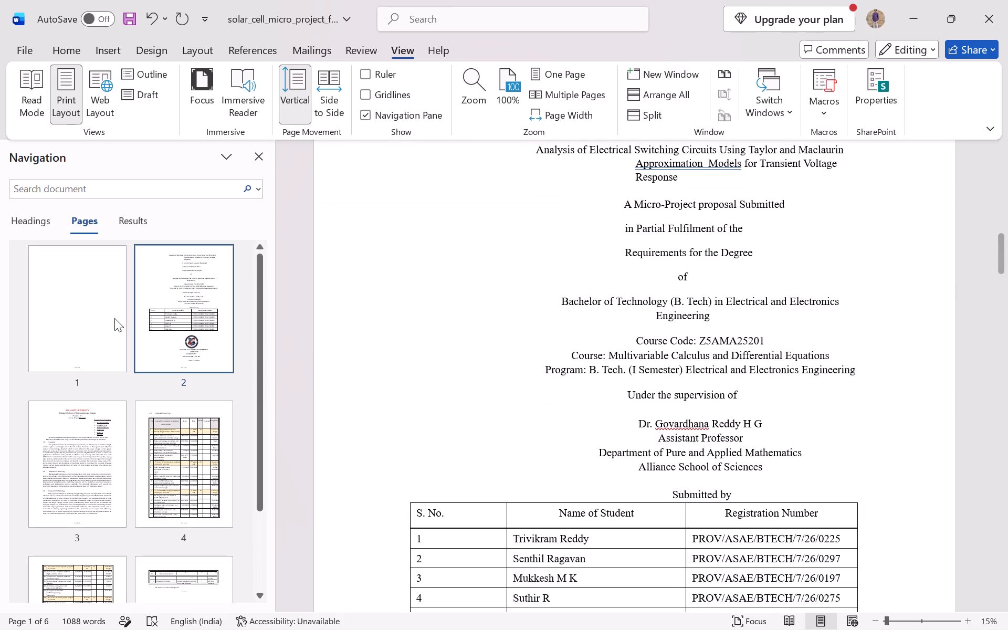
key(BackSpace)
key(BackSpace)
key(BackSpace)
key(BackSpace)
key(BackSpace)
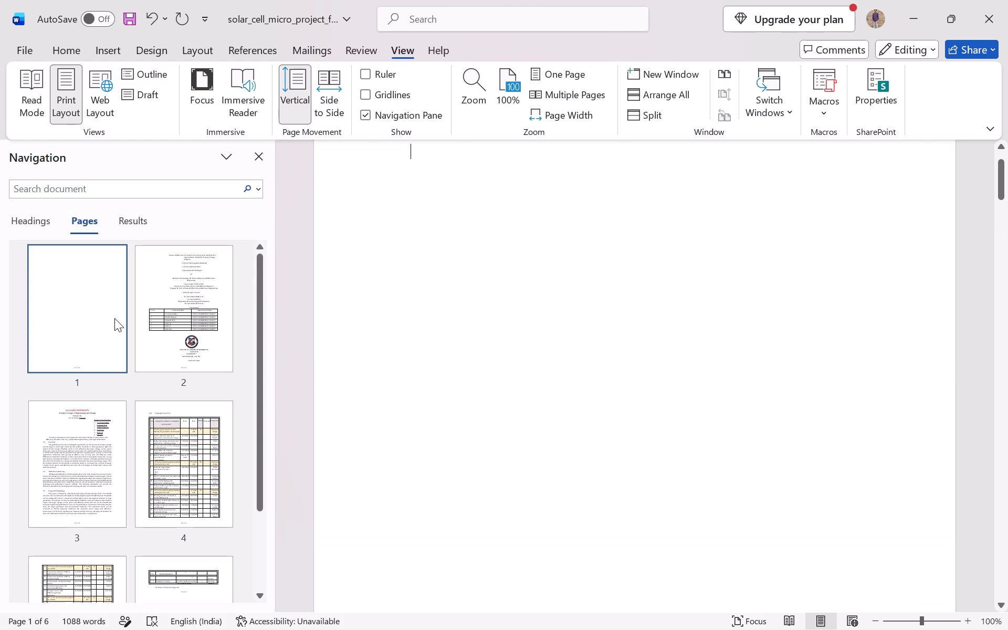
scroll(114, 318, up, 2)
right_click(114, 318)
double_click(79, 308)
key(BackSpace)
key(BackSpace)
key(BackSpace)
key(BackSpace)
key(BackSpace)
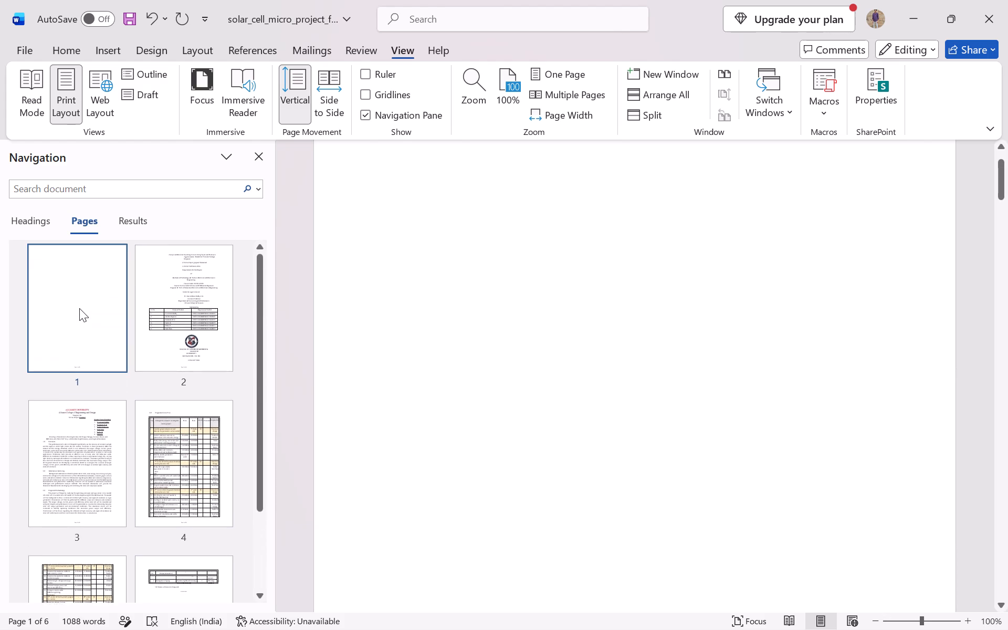
Delete the blank first page so that the pasted front page becomes page 1.
triple_click(79, 308)
key(BackSpace)
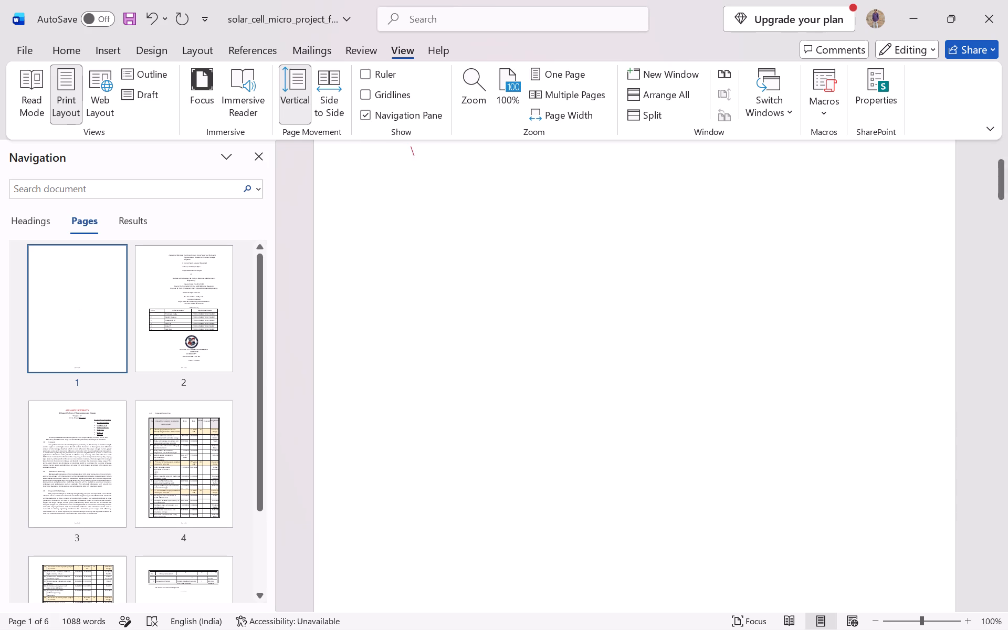
key(backslash)
key(BackSpace)
key(BackSpace)
key(Delete)
key(Delete)
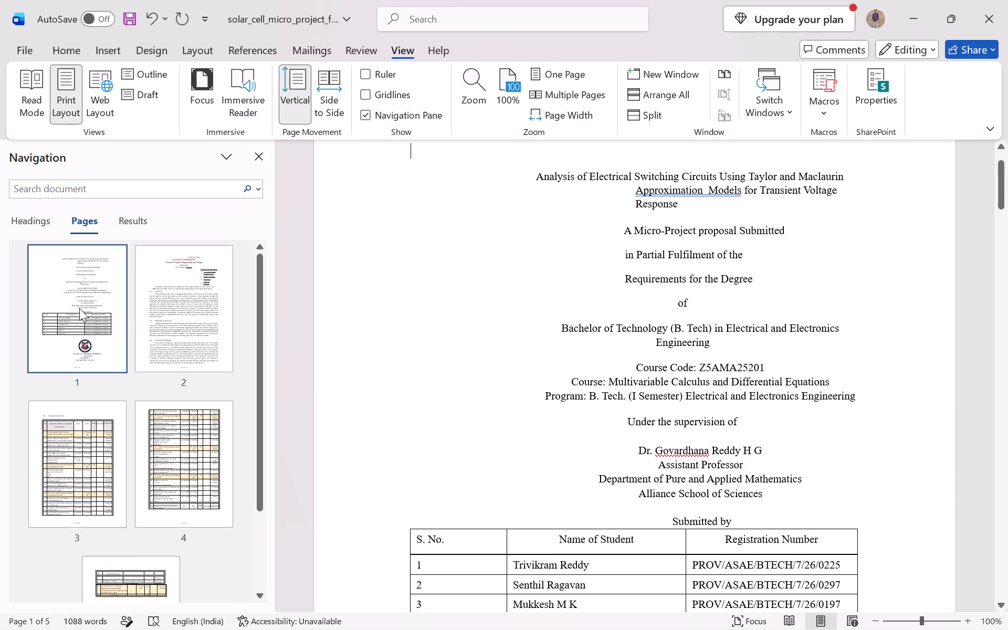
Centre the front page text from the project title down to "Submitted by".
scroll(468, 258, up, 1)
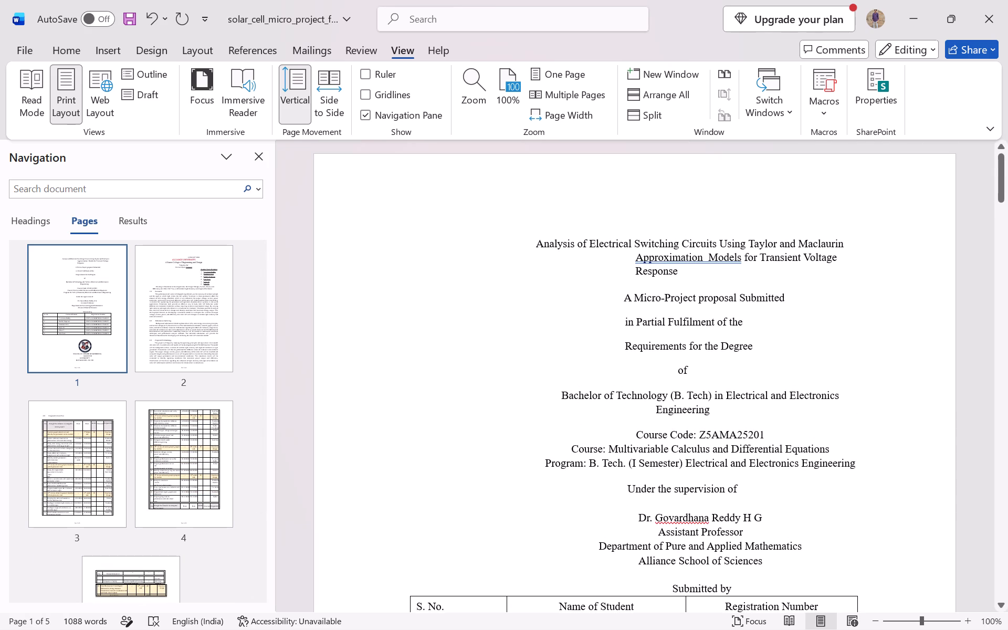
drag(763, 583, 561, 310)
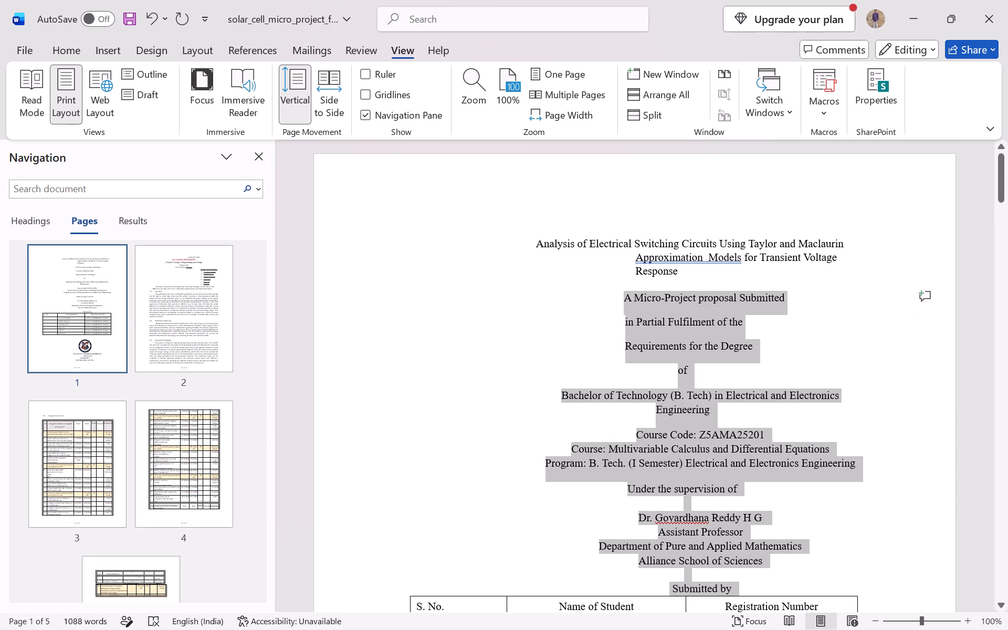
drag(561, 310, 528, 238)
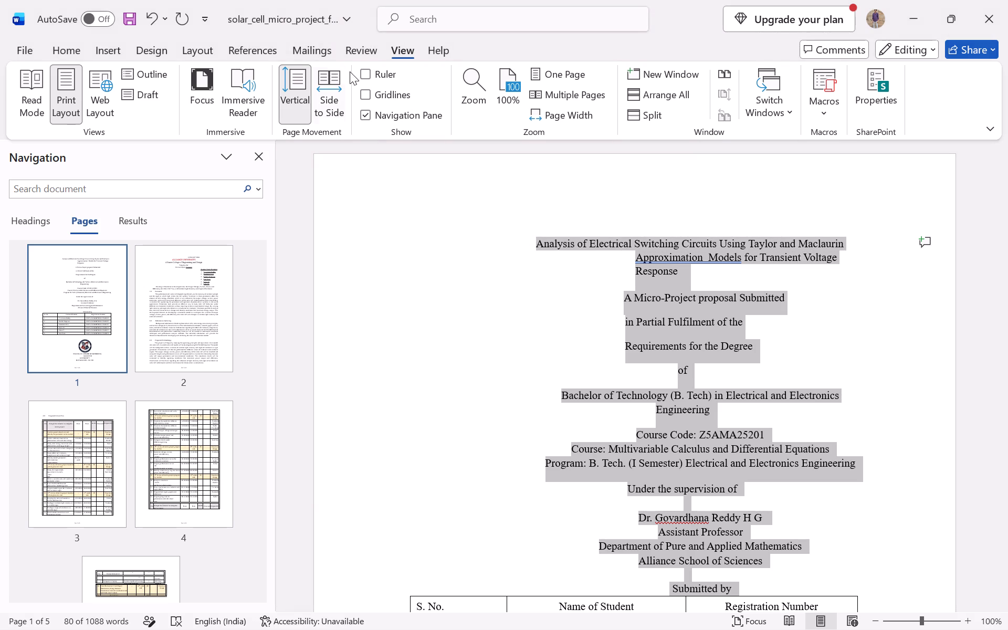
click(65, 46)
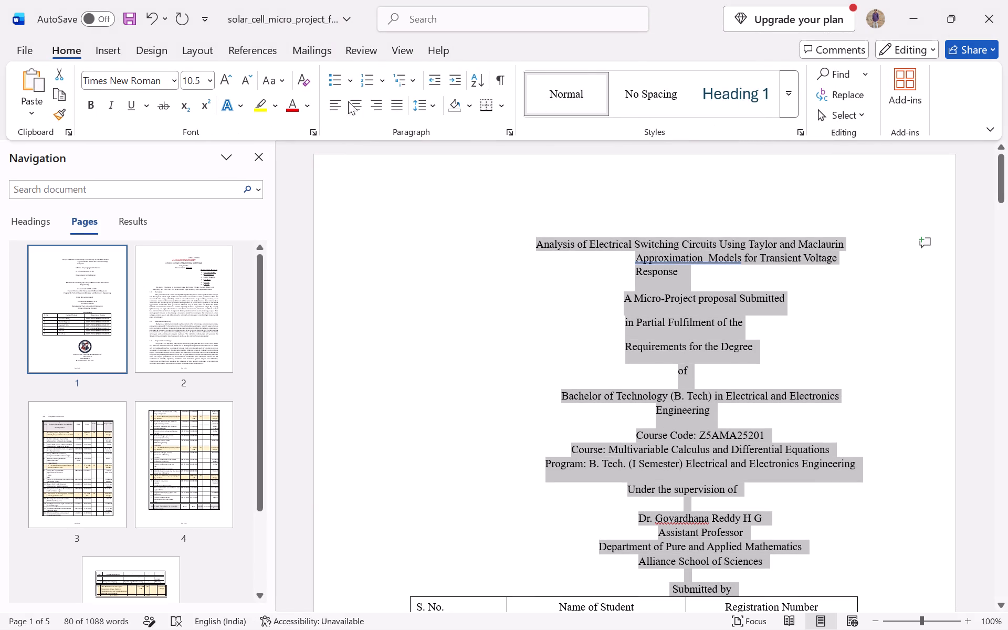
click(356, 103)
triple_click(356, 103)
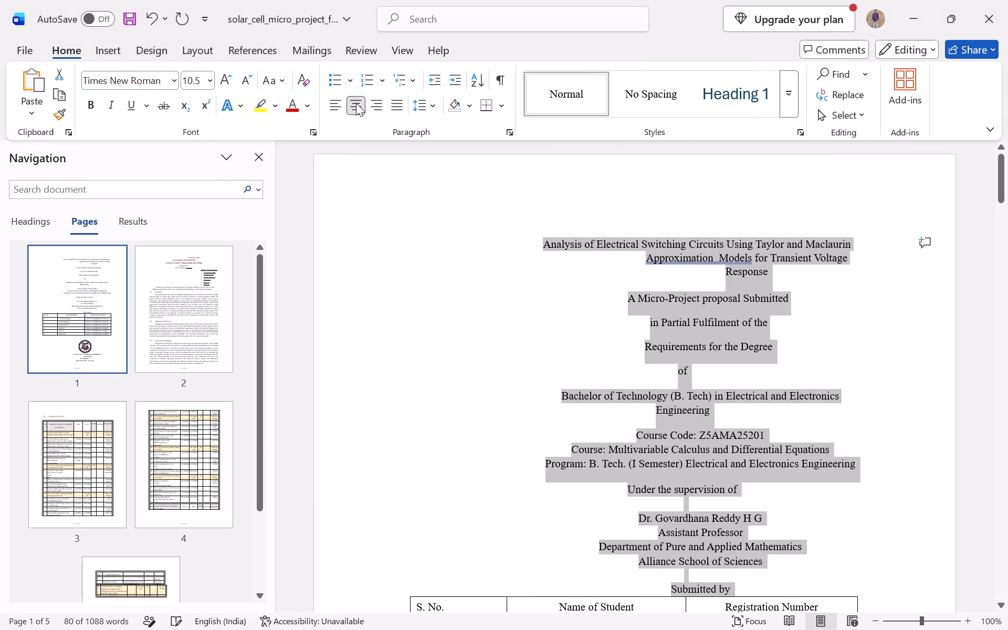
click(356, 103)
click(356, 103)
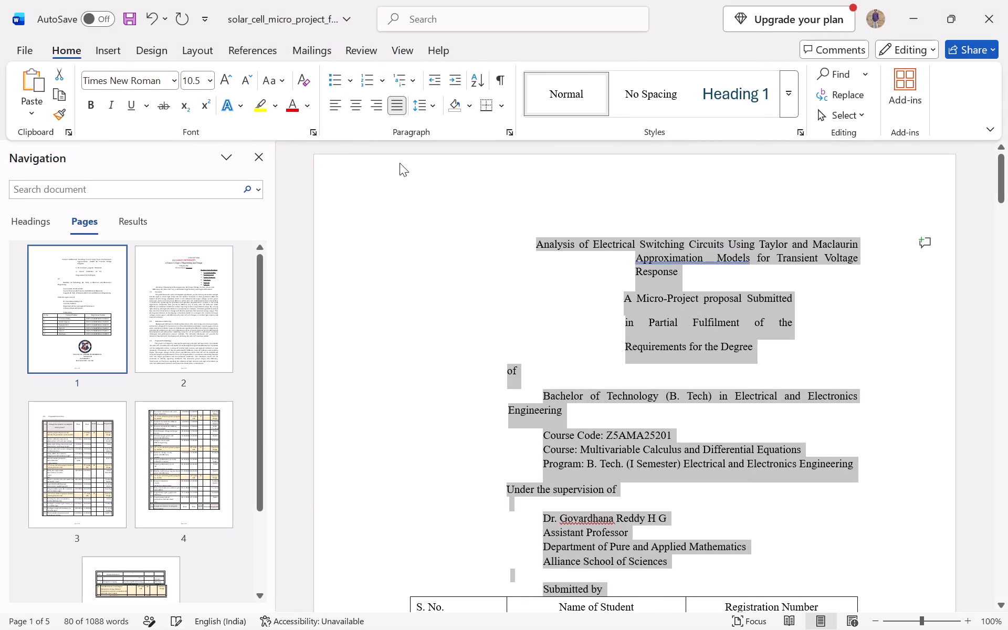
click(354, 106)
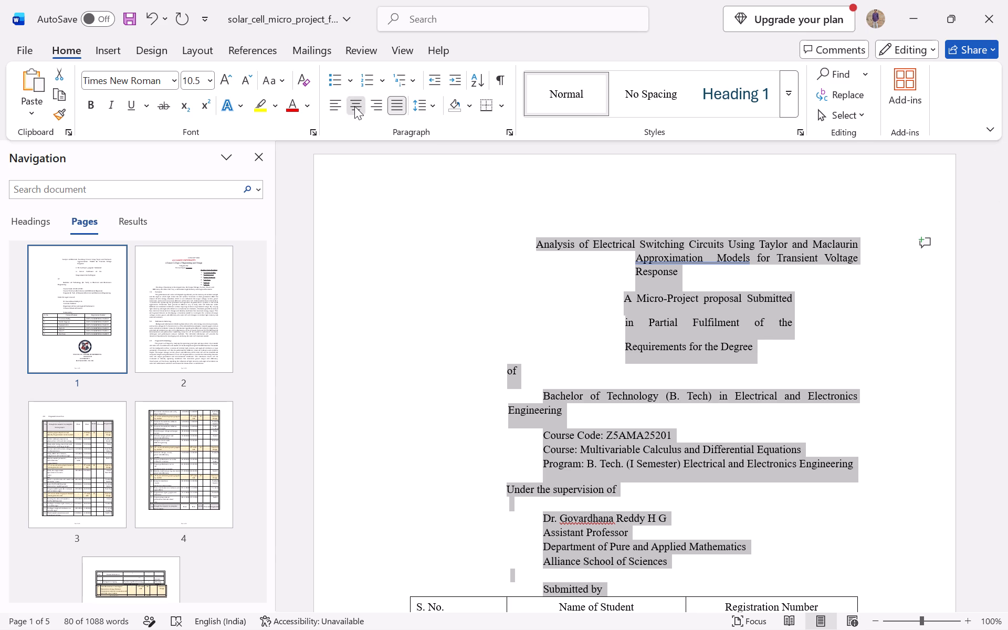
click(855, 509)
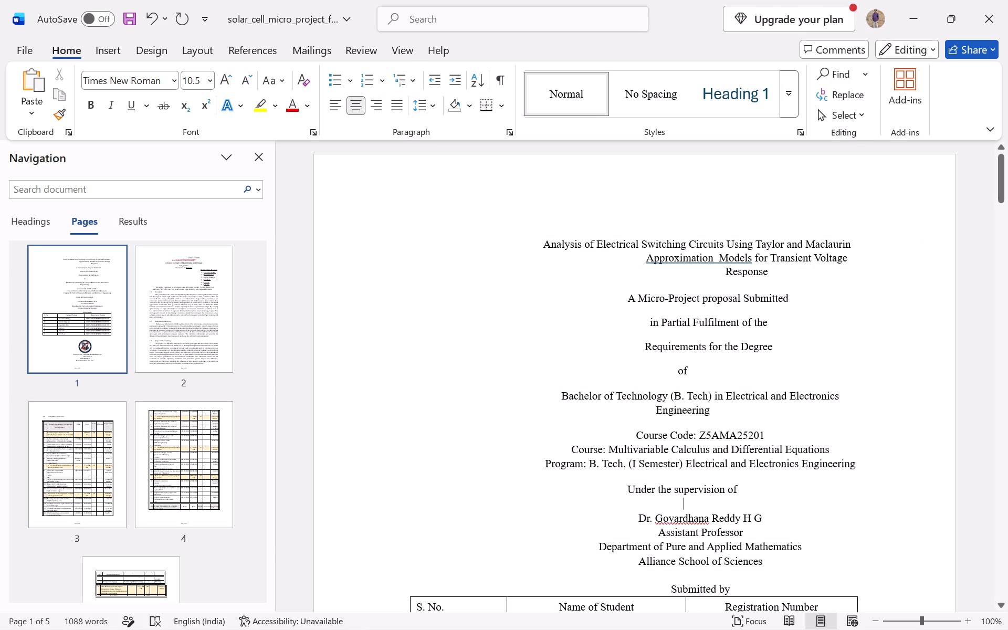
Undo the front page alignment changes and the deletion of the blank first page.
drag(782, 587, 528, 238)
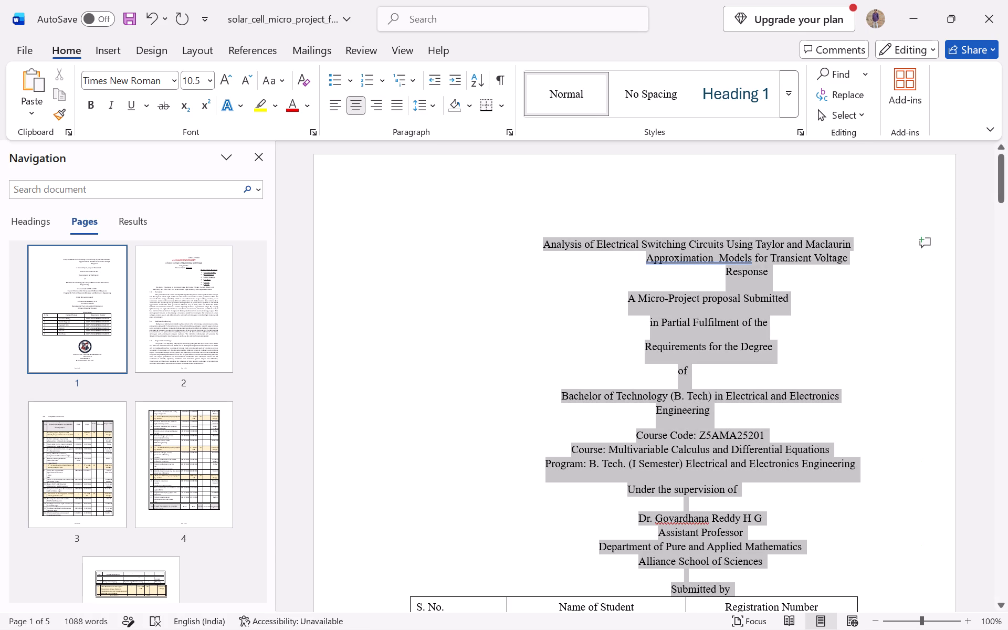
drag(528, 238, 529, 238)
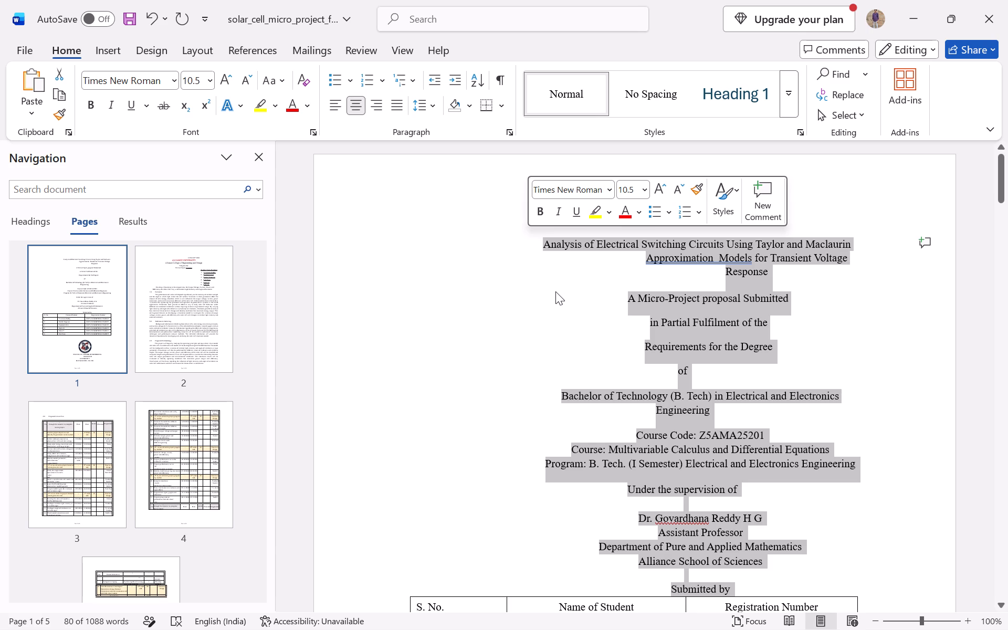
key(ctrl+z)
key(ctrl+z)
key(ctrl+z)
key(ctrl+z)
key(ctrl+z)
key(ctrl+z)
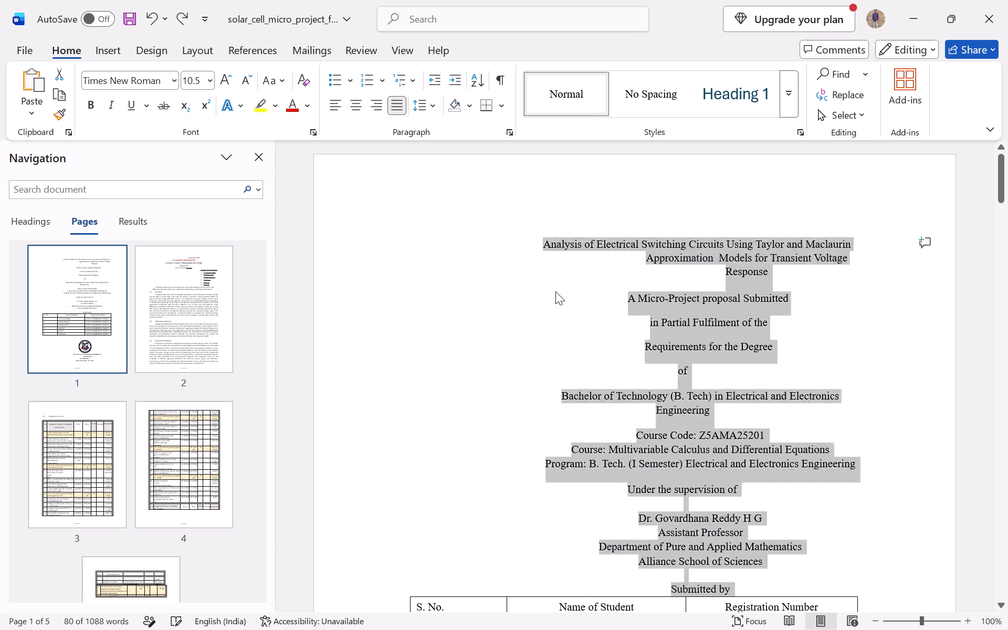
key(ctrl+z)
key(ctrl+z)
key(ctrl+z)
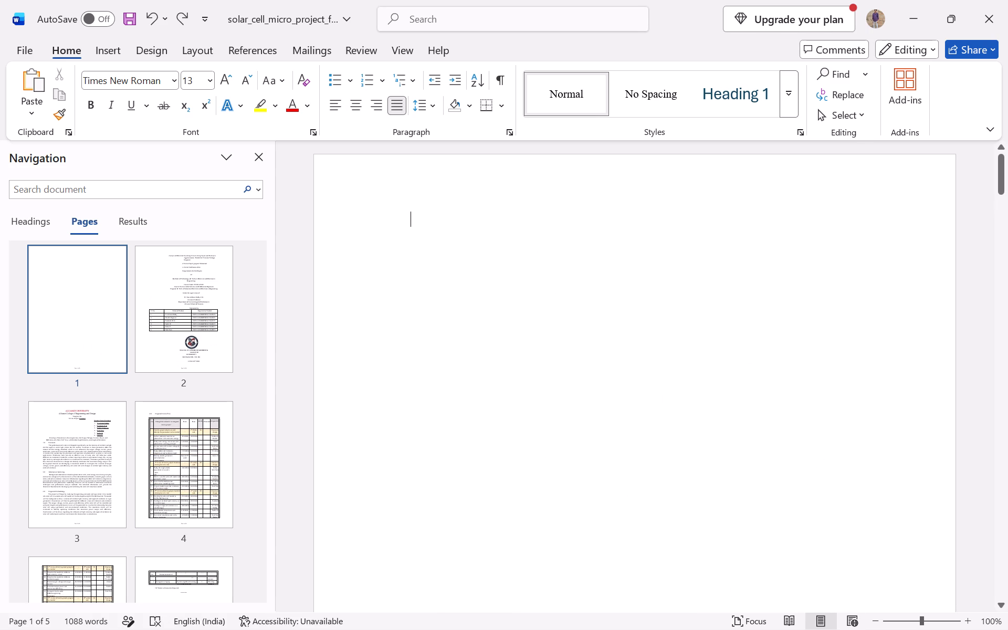
Delete the blank first page so that the pasted front page becomes page 1.
key(BackSpace)
key(BackSpace)
key(Delete)
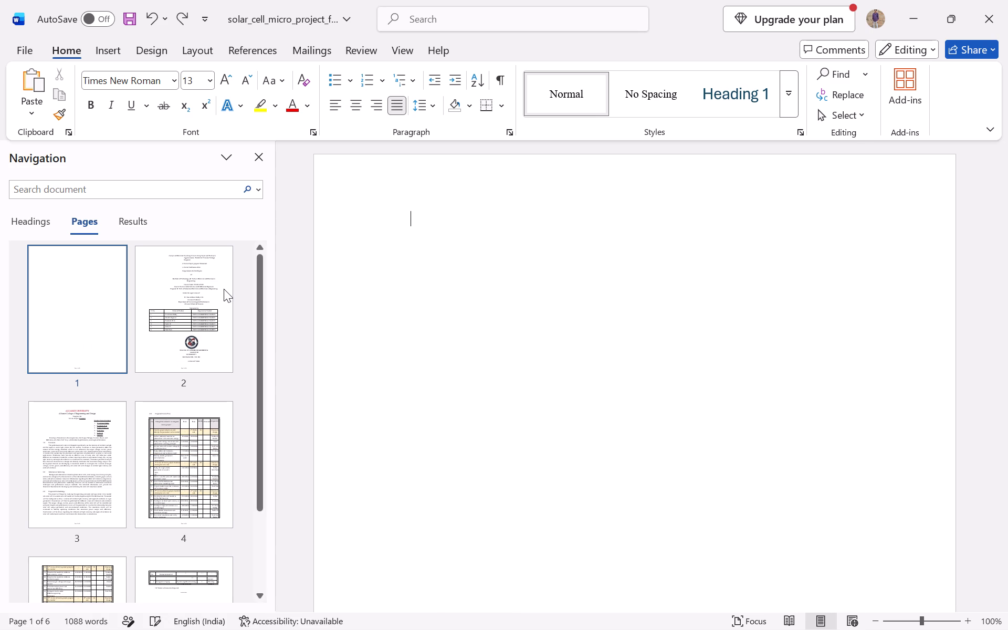
key(Delete)
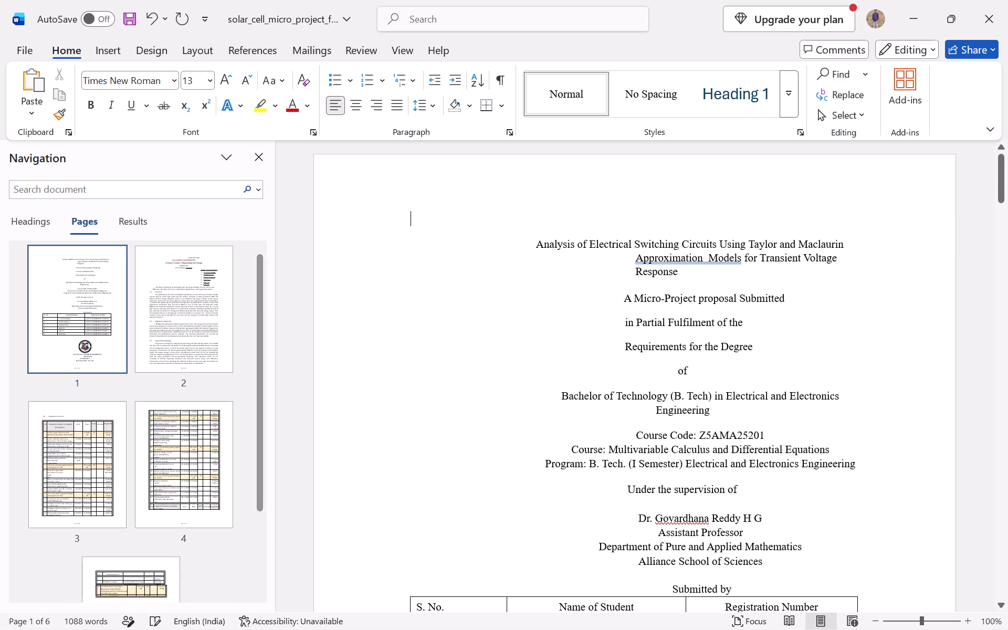
Delete the pasted front page content from the title through the student table, university logo and Bangalore address line.
scroll(451, 362, down, 1)
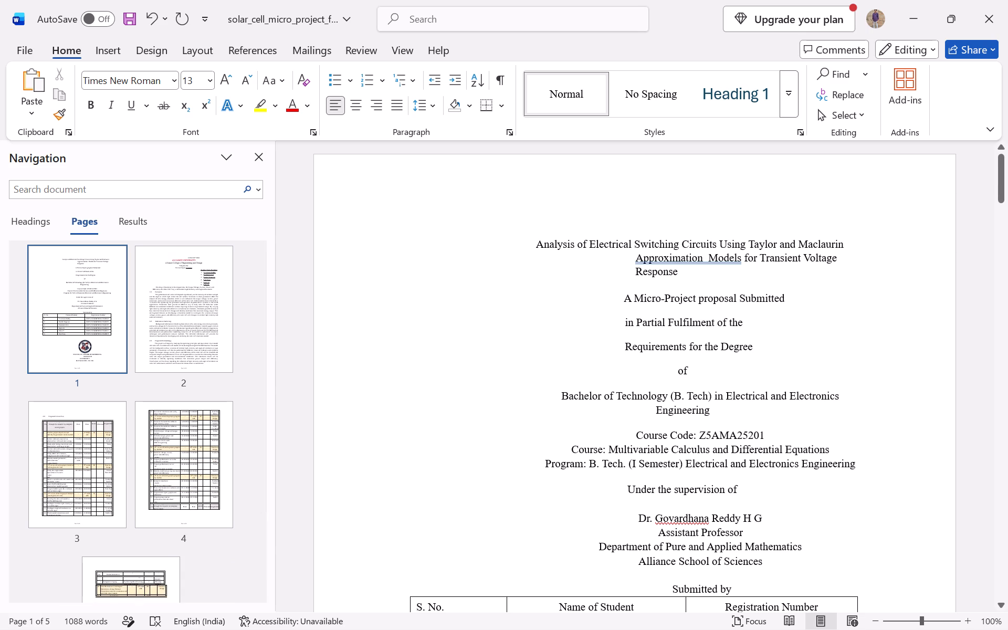
scroll(613, 513, down, 2)
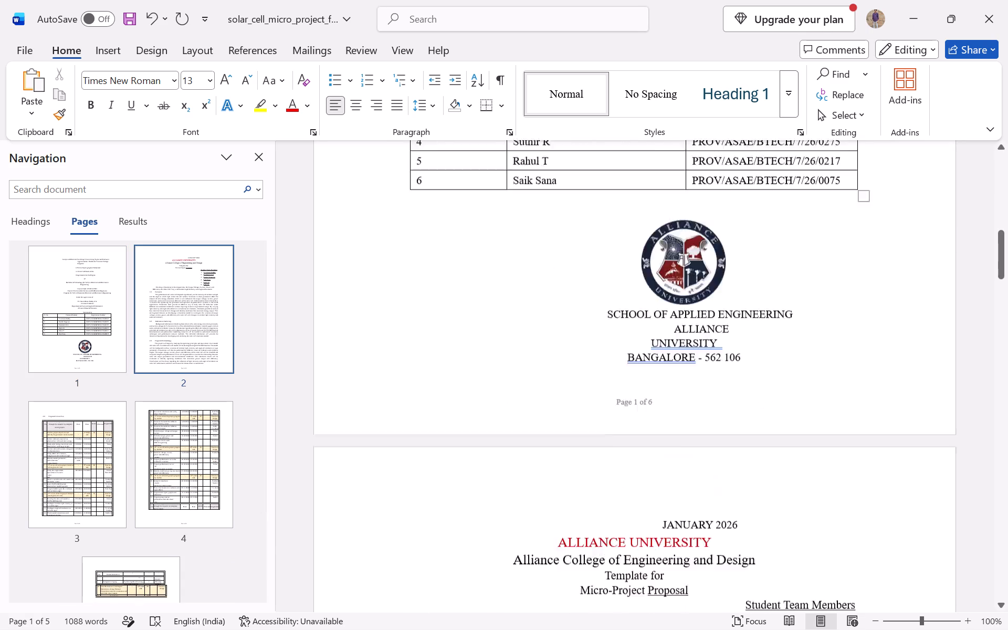
scroll(613, 513, down, 1)
drag(804, 209, 524, 12)
key(BackSpace)
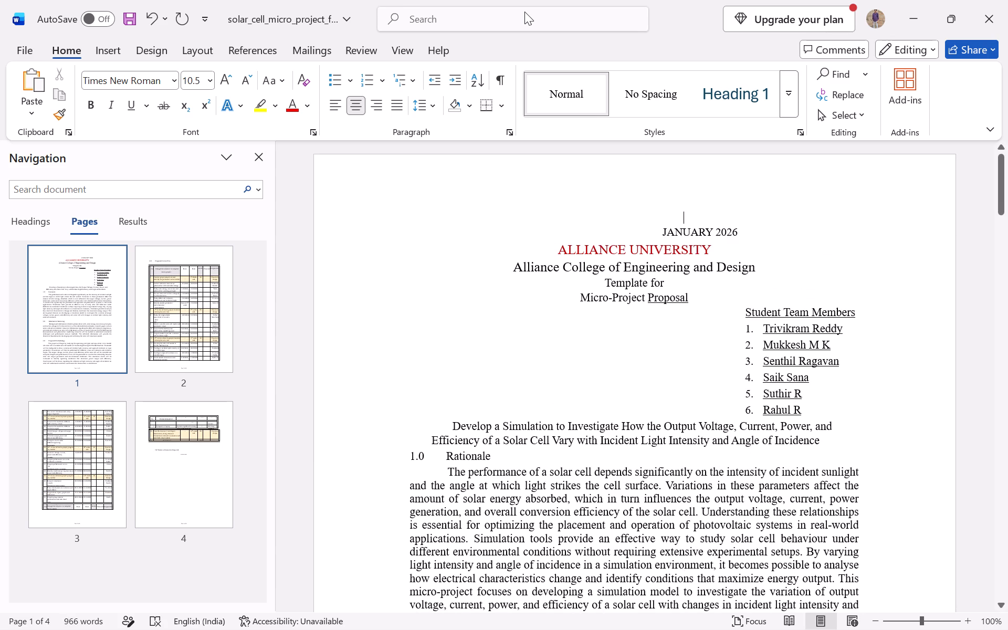
Delete the leftover "JANUARY 2026" line and the surplus empty line above the ALLIANCE UNIVERSITY heading.
drag(518, 177, 498, 197)
drag(498, 197, 486, 207)
click(742, 230)
key(BackSpace)
key(BackSpace)
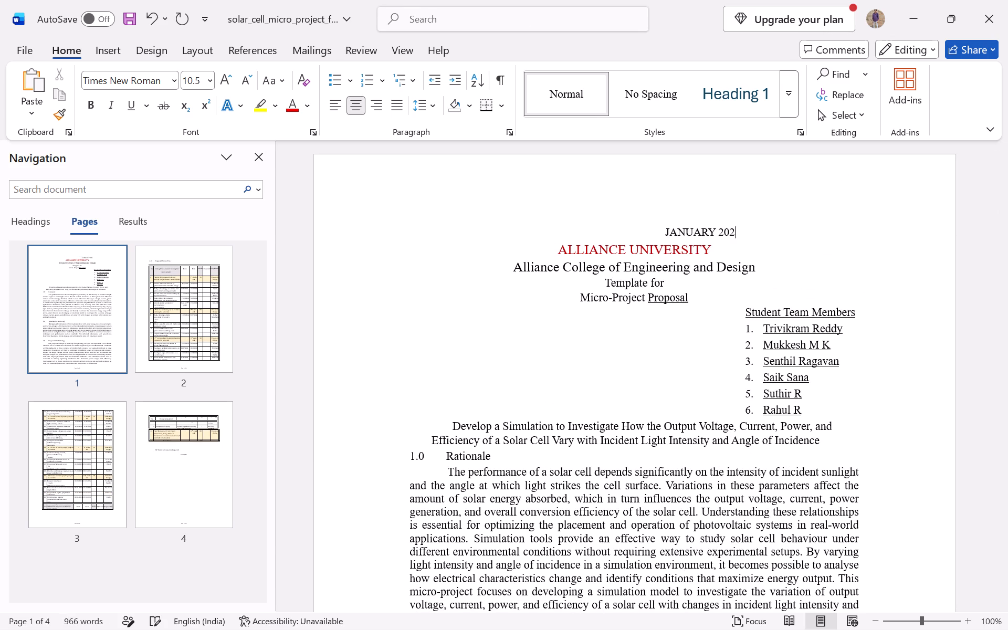
key(BackSpace)
key(BackSpace)
key(BackSpace)
key(BackSpace)
key(BackSpace)
key(BackSpace)
key(BackSpace)
key(BackSpace)
key(BackSpace)
key(BackSpace)
key(BackSpace)
key(BackSpace)
key(BackSpace)
key(BackSpace)
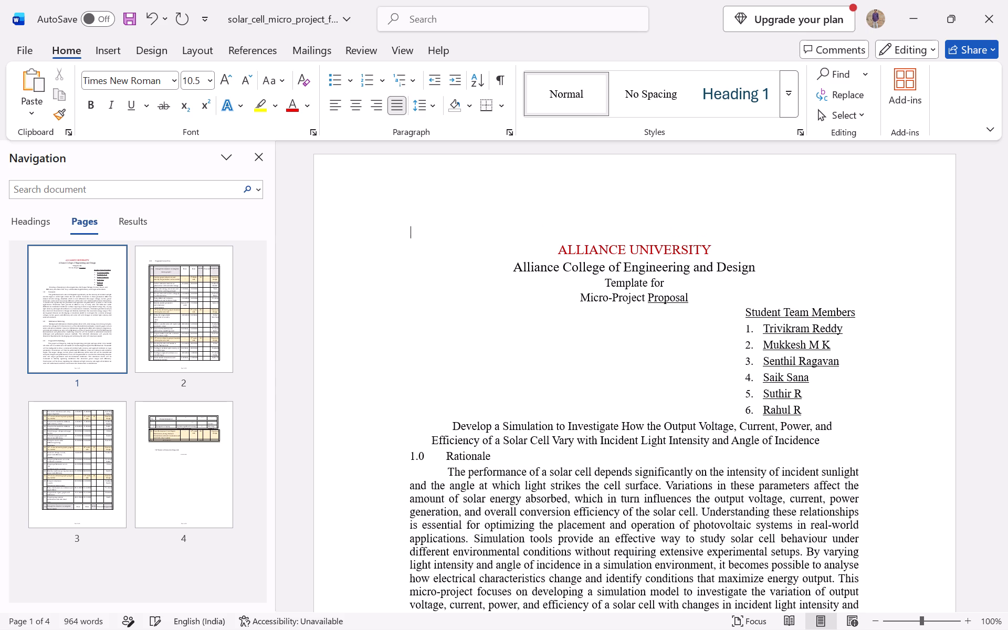
key(BackSpace)
key(BackSpace)
key(BackSpace)
key(BackSpace)
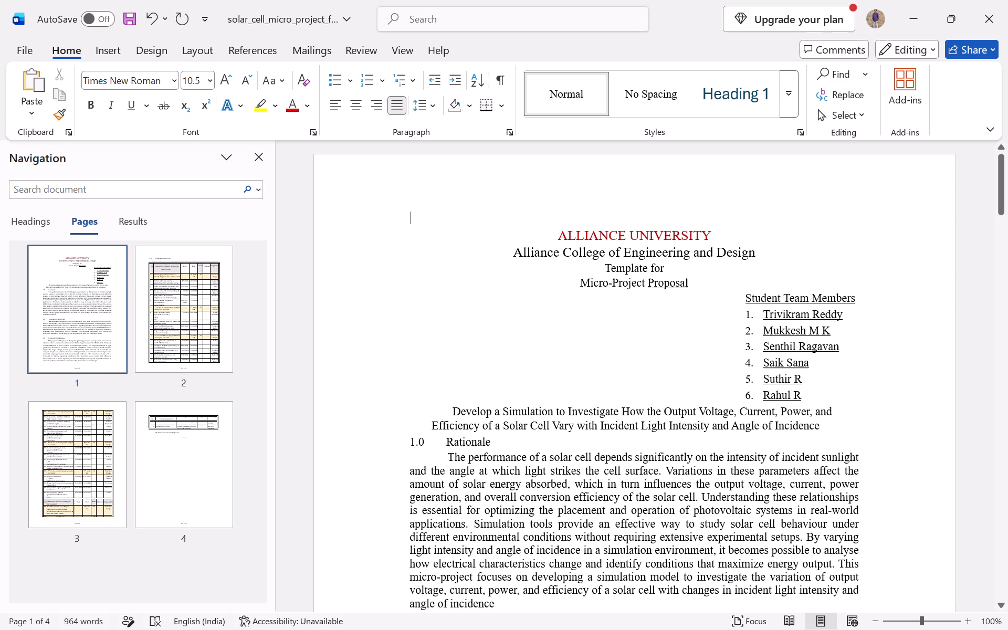
Insert a blank page before the report's ALLIANCE UNIVERSITY page and go to the top of it.
click(113, 58)
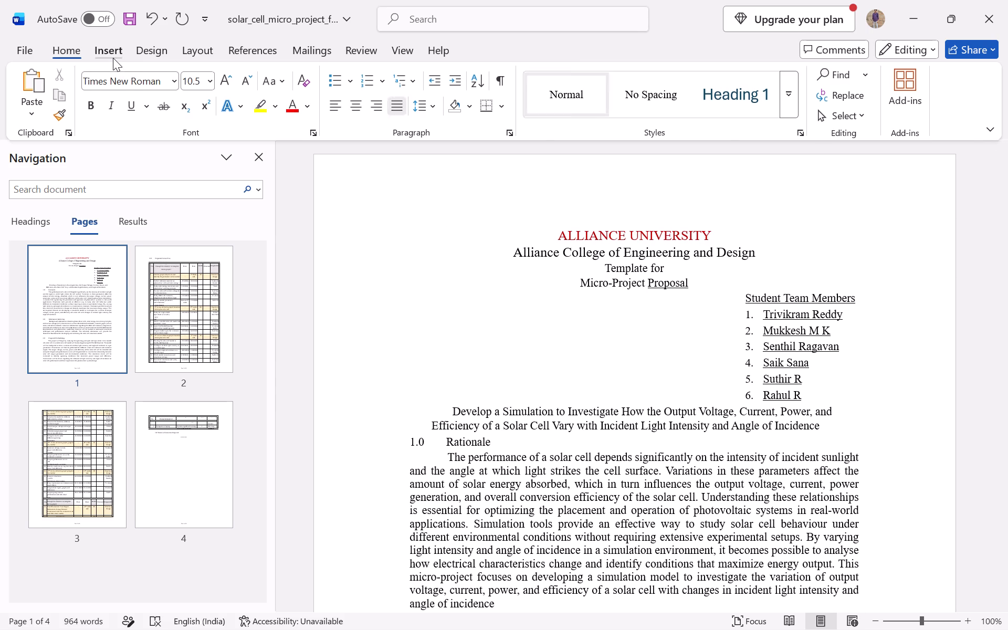
click(60, 99)
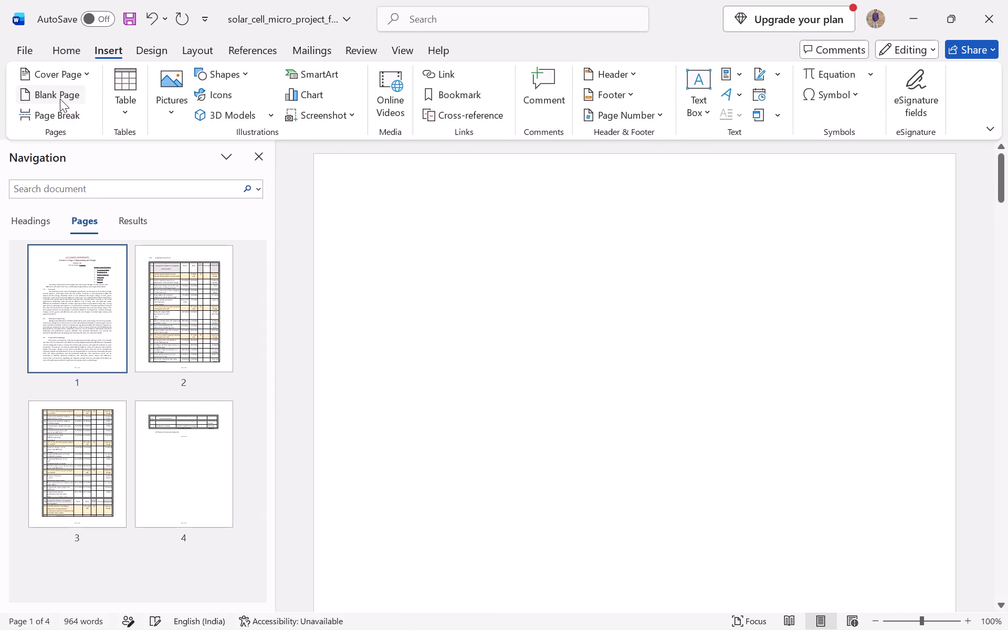
click(92, 335)
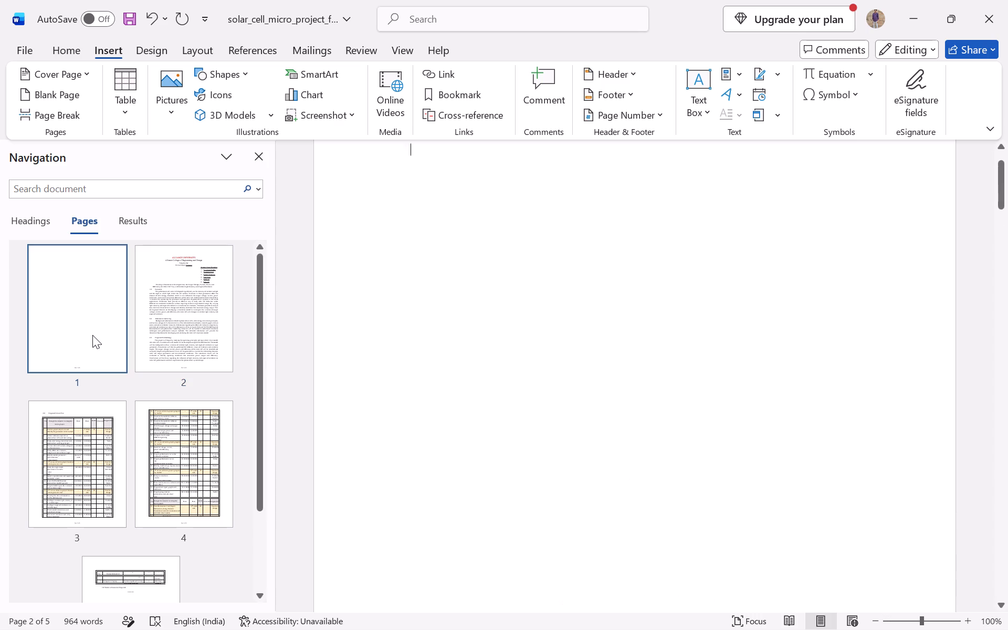
scroll(395, 262, up, 3)
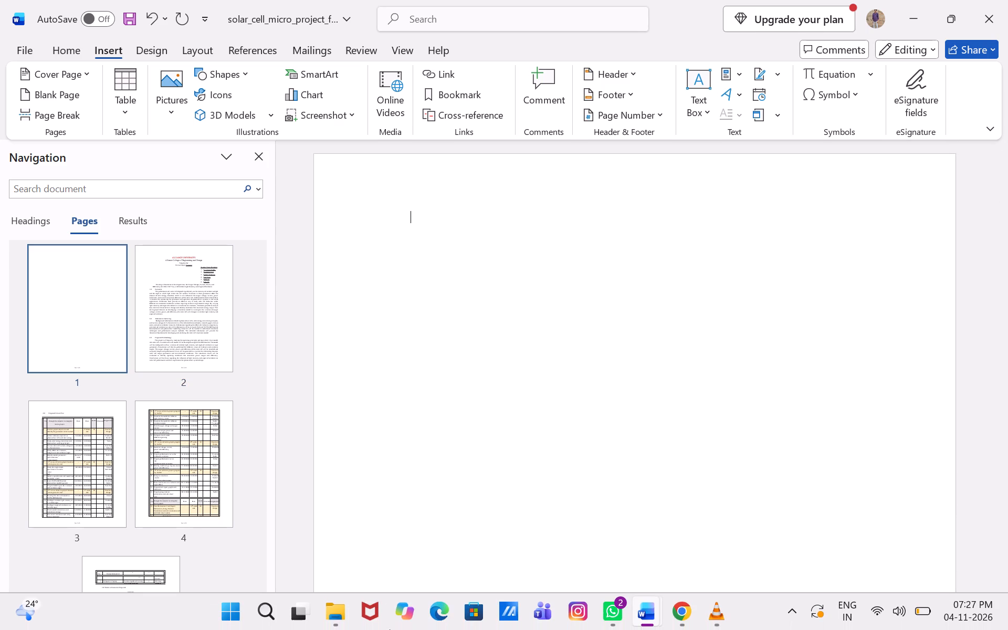
Switch to the maths proposal document and copy its selected front page content.
click(699, 538)
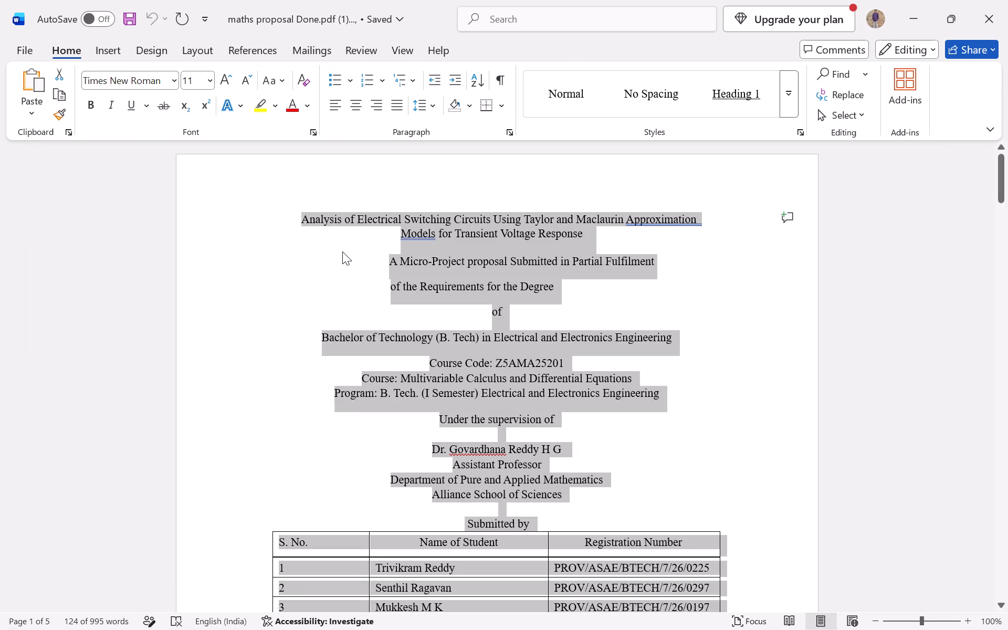
key(ctrl+c)
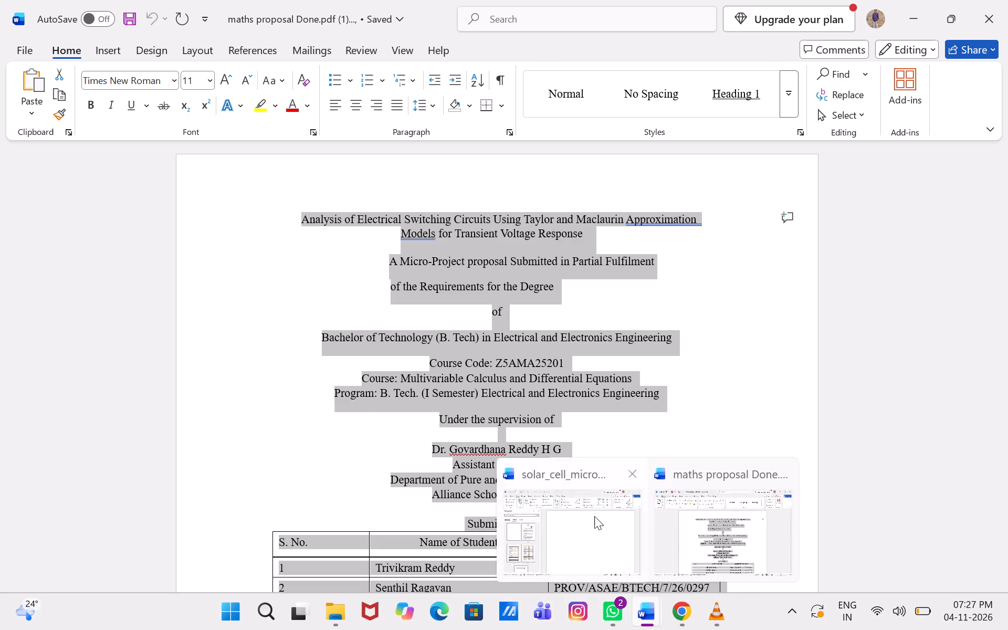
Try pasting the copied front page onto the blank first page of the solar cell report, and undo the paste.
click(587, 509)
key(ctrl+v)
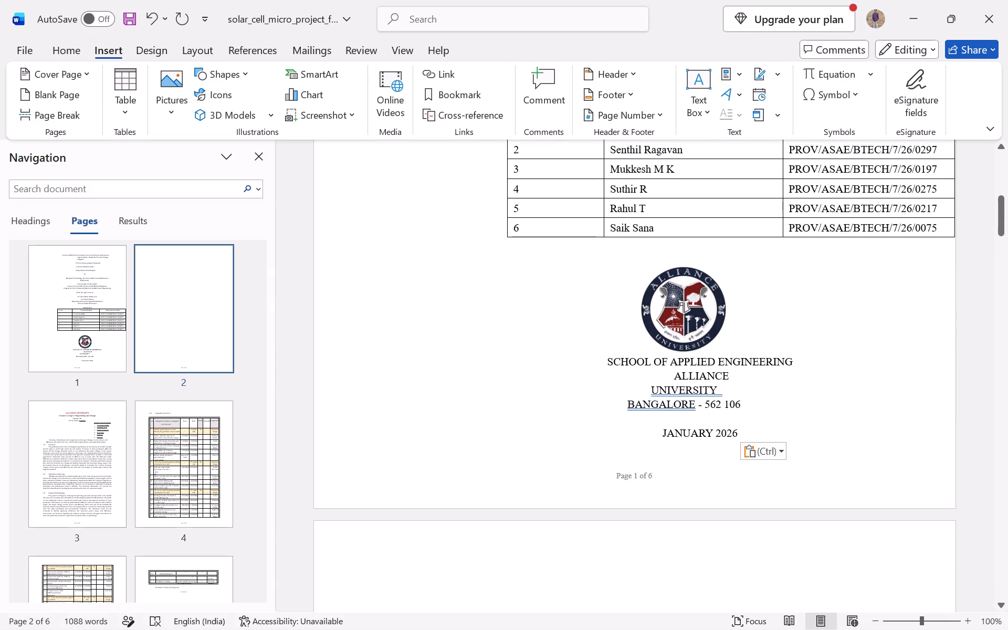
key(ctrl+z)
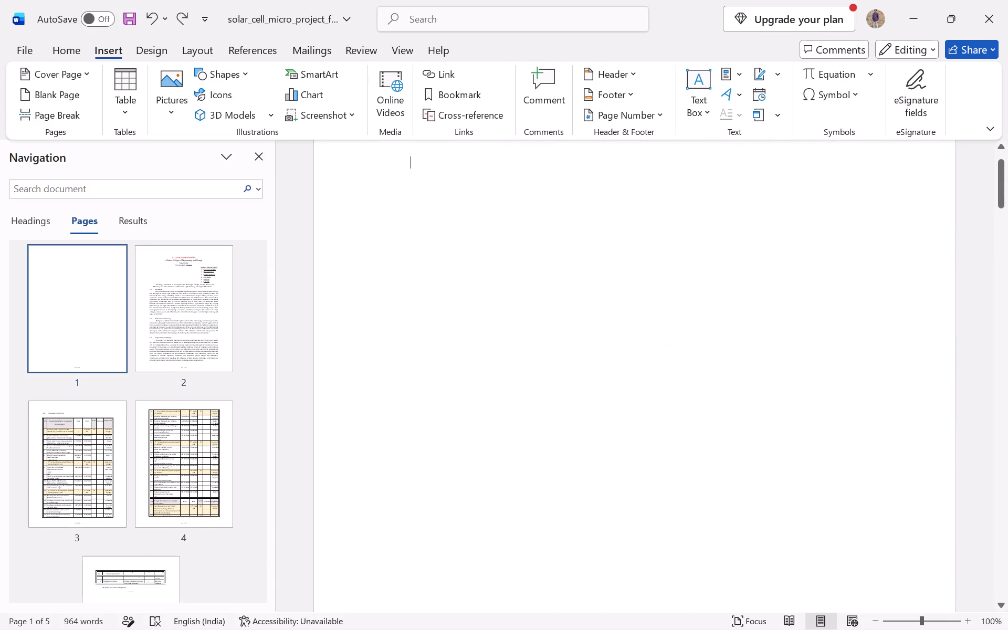
Close the Navigation pane in the solar cell report.
scroll(511, 463, up, 1)
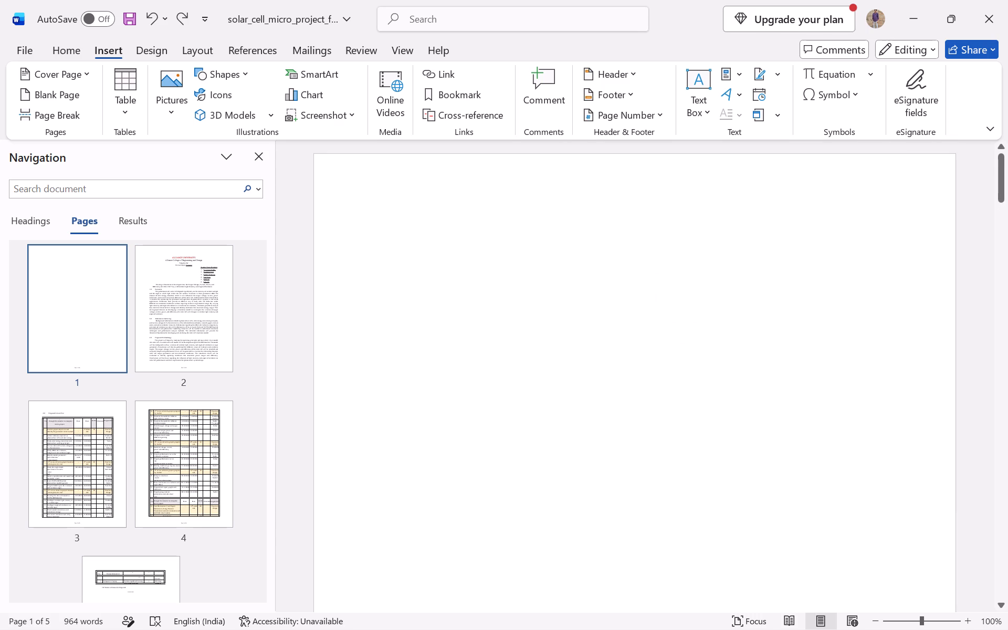
click(62, 47)
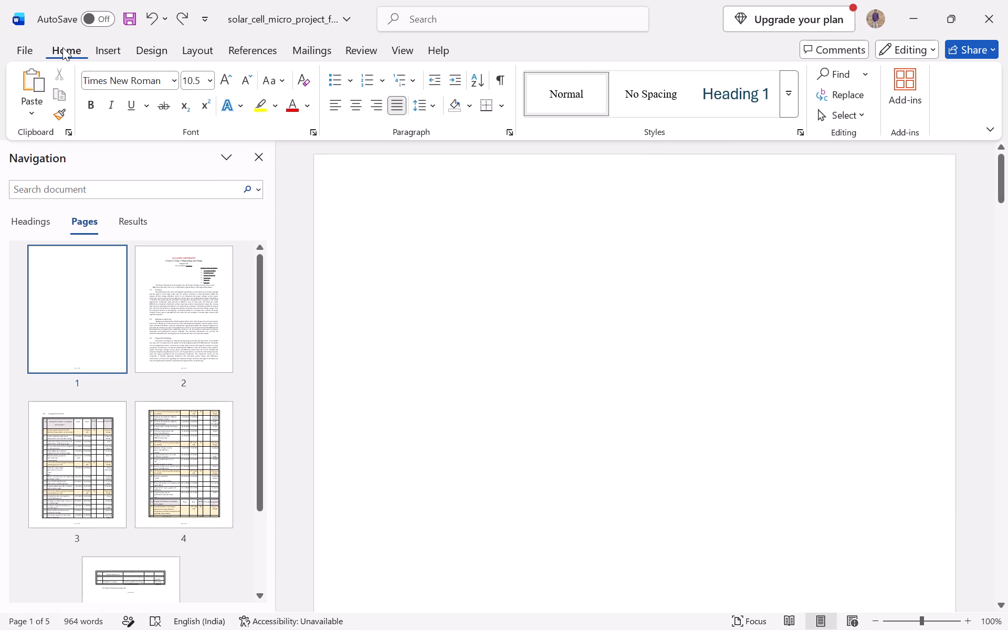
click(251, 158)
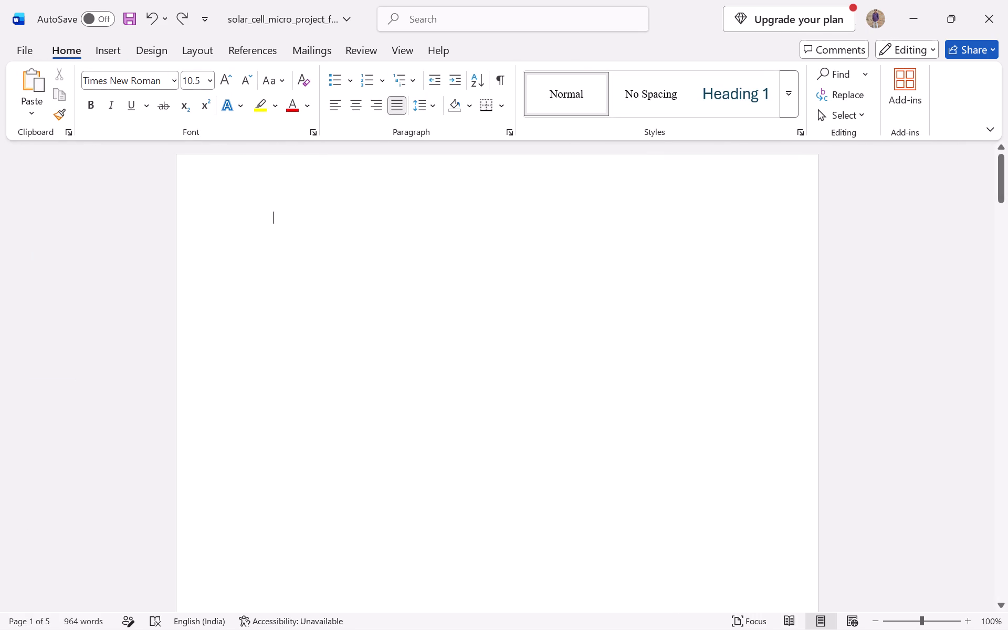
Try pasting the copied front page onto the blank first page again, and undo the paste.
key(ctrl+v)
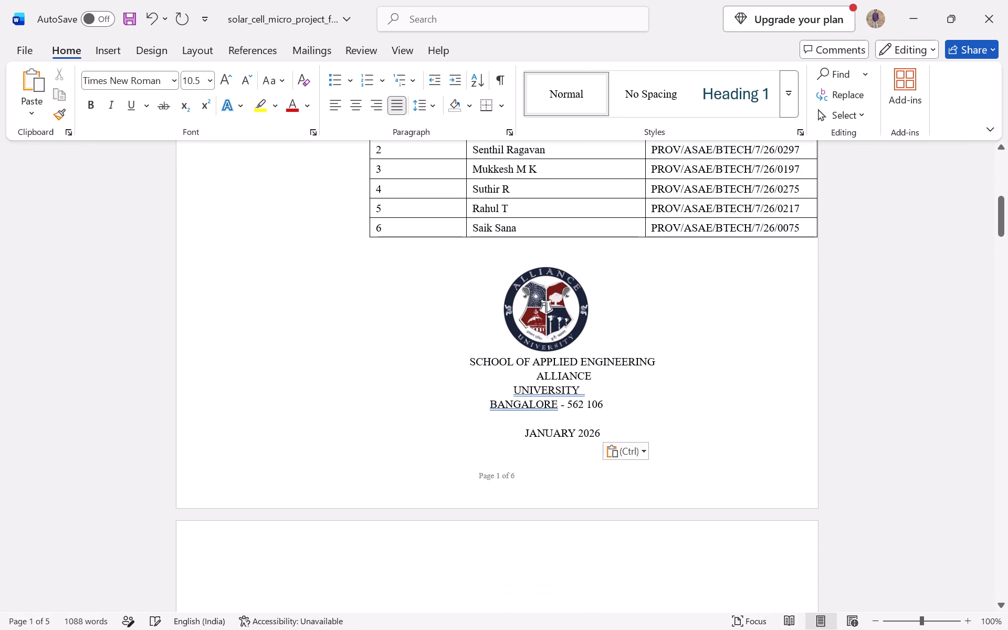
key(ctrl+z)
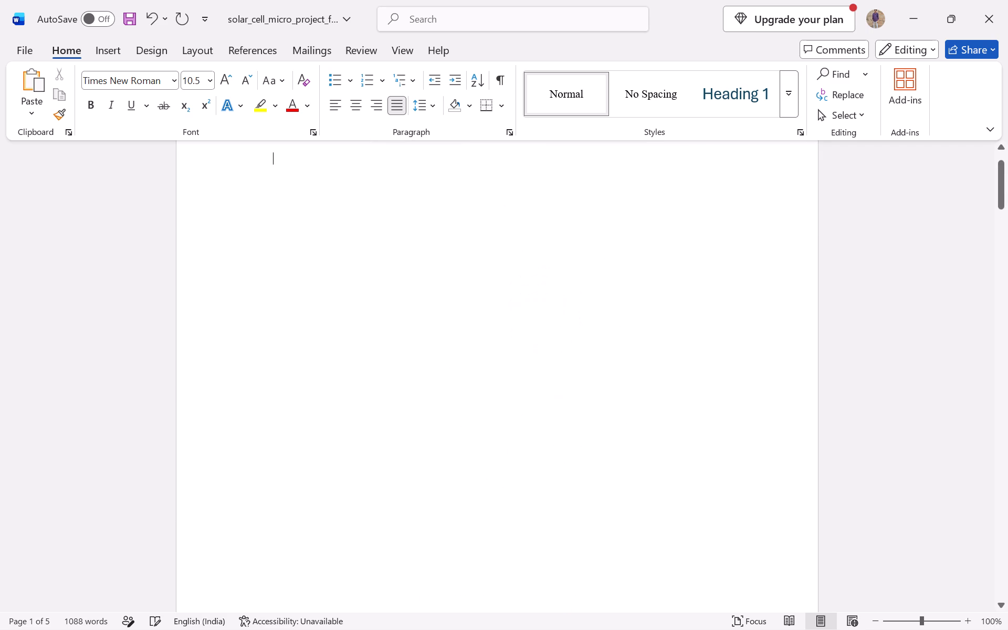
Review the front page of the maths proposal from the title to the date, and return to the solar cell report.
scroll(362, 232, up, 5)
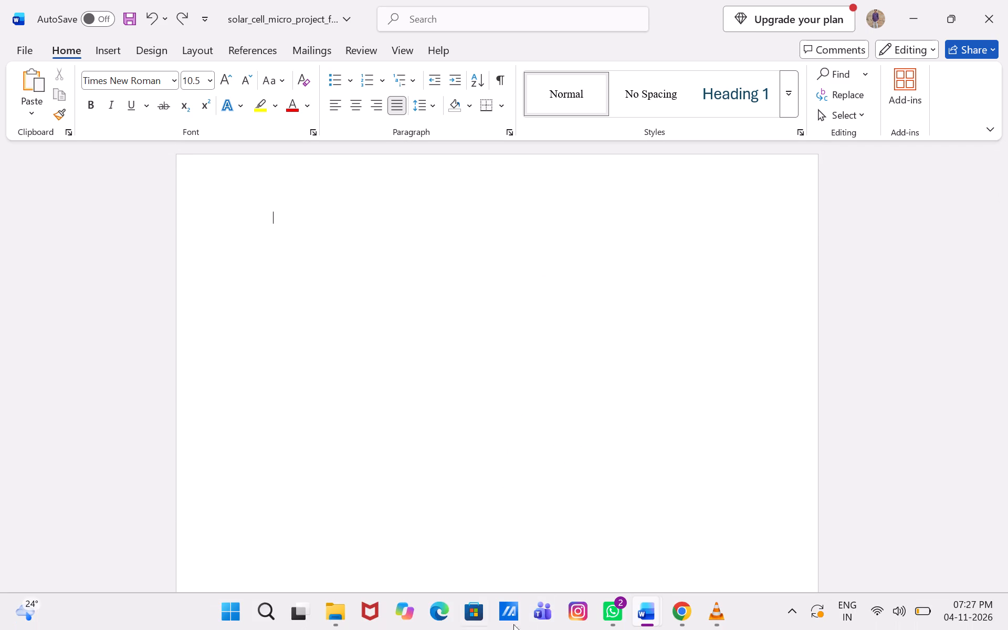
click(687, 526)
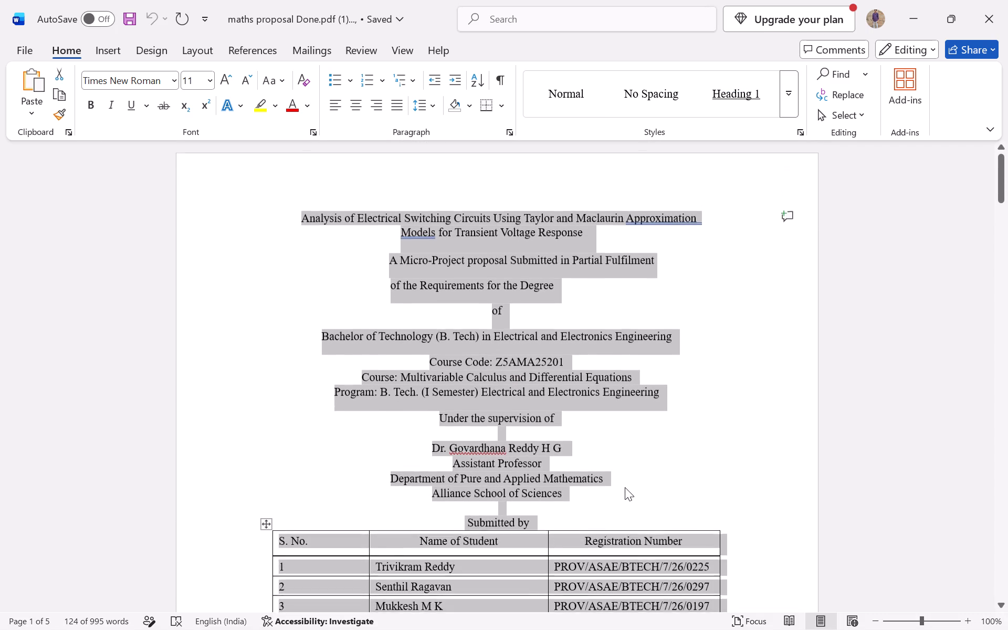
scroll(625, 487, down, 2)
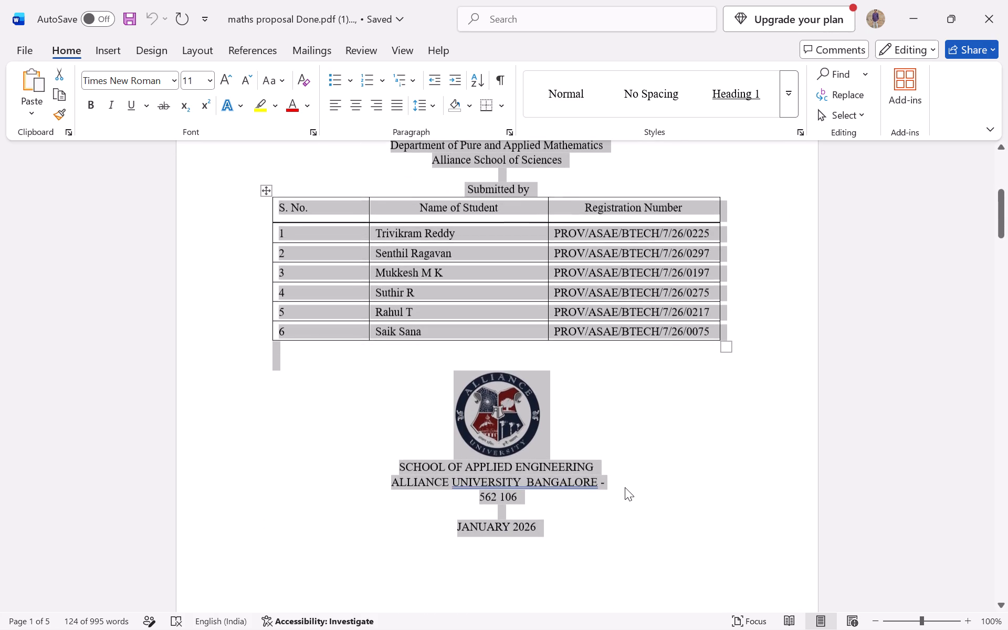
scroll(625, 487, down, 1)
scroll(625, 487, up, 2)
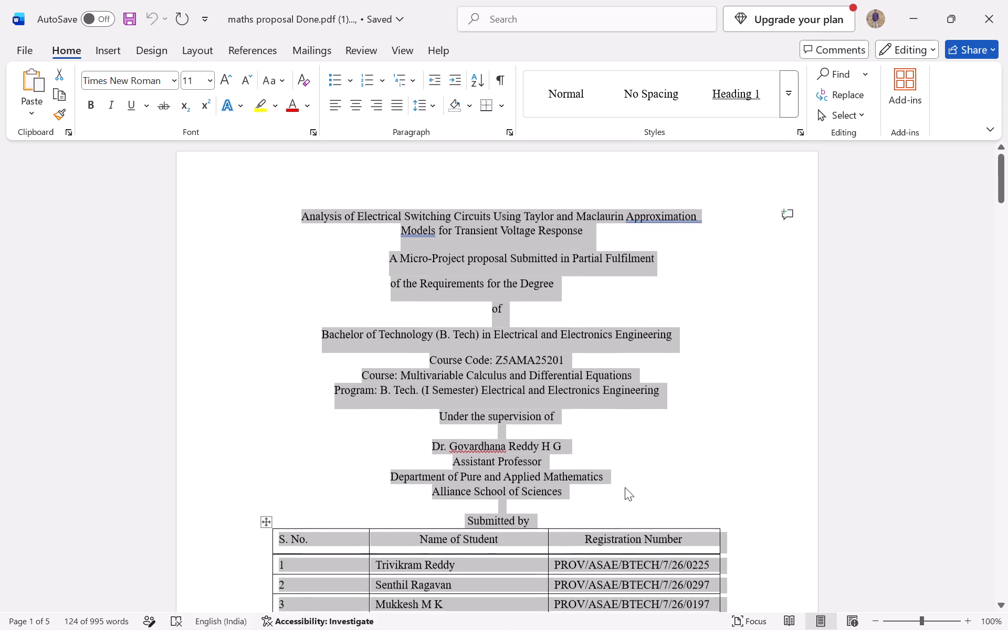
scroll(625, 487, up, 1)
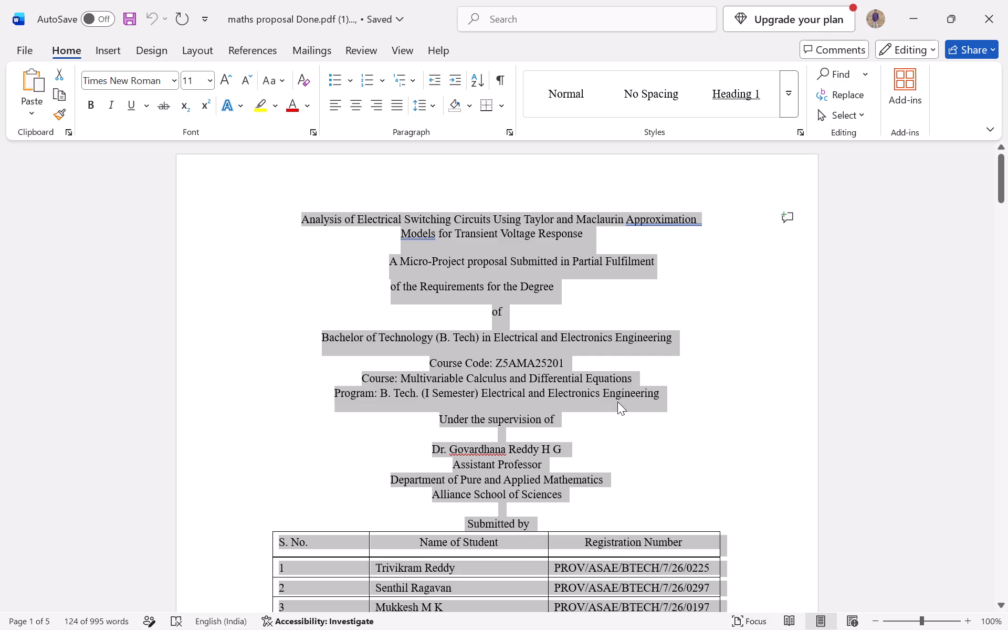
click(929, 8)
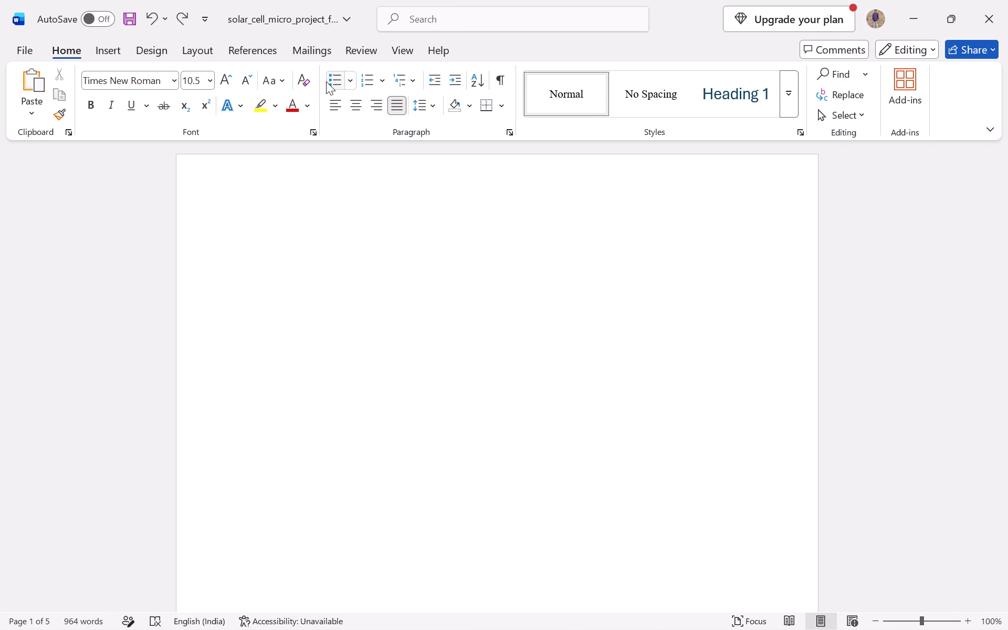
Show the Navigation pane and delete the blank first page of the solar cell report.
click(400, 50)
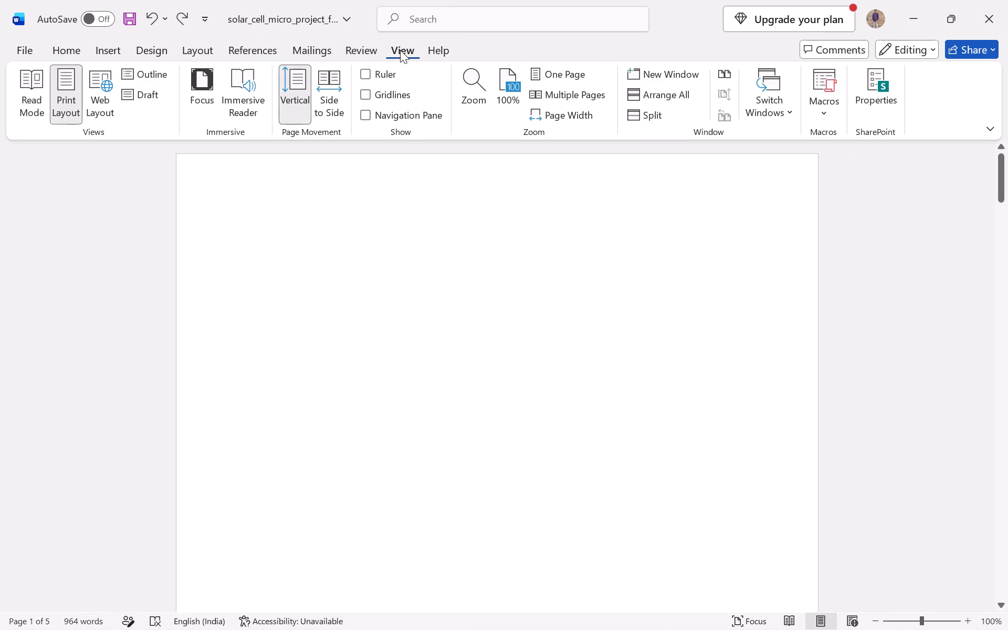
click(385, 114)
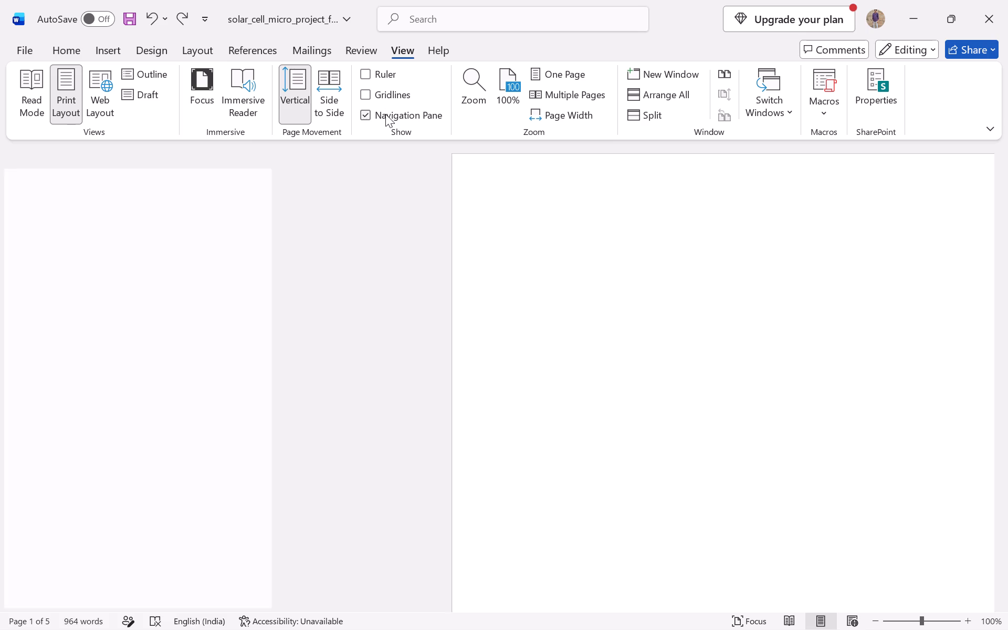
key(Delete)
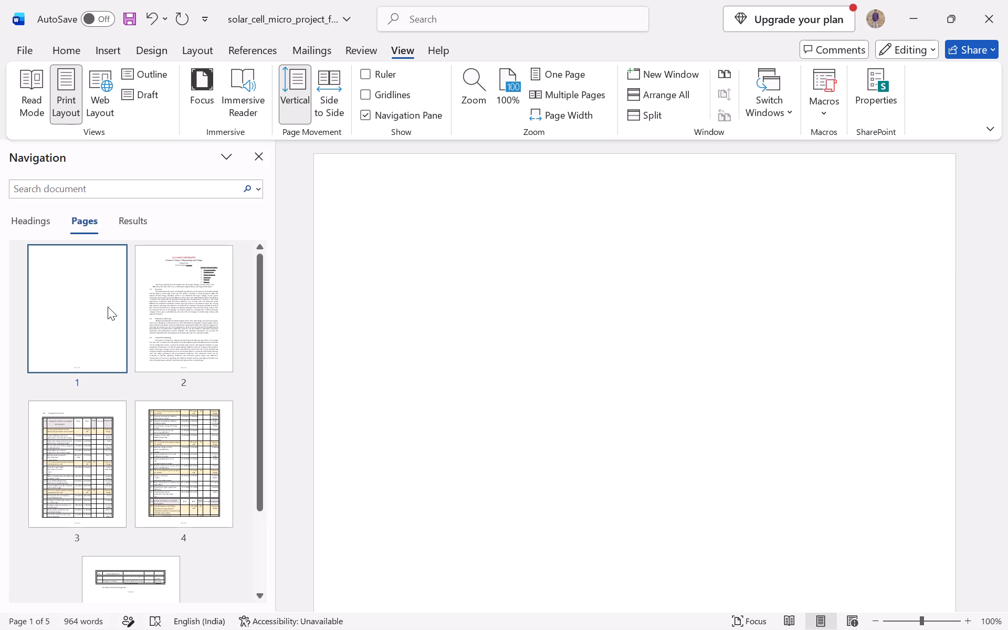
key(Delete)
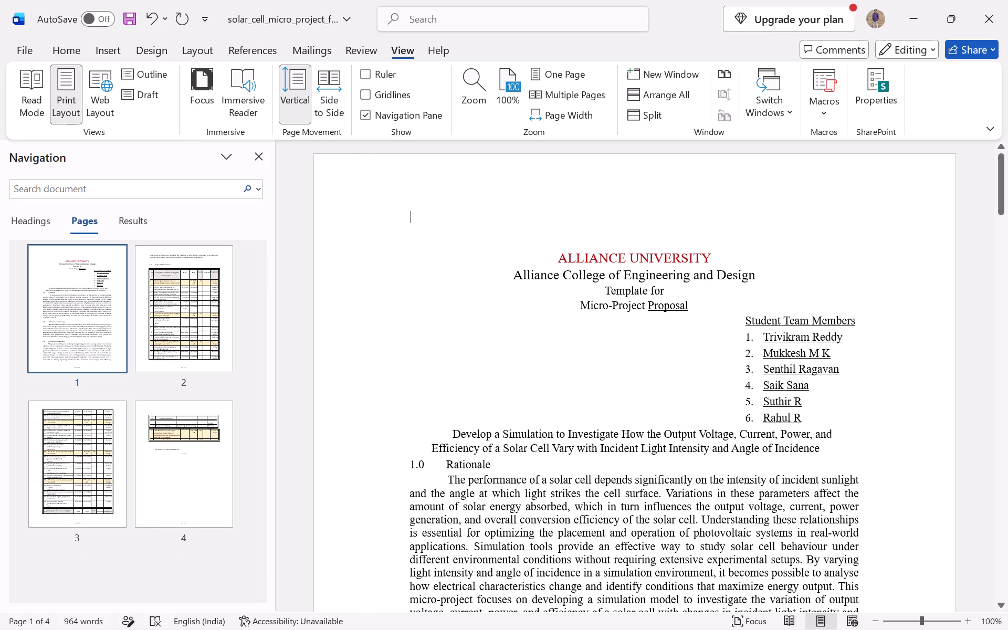
Remove the empty lines above the ALLIANCE UNIVERSITY heading on the first page.
key(BackSpace)
key(BackSpace)
click(551, 242)
key(BackSpace)
key(BackSpace)
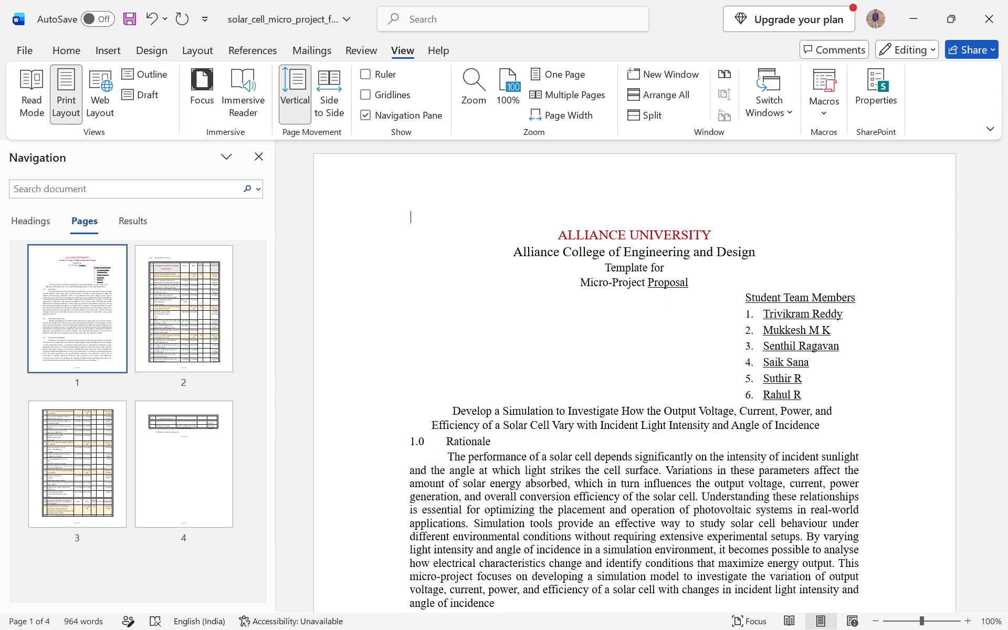
key(Down)
key(BackSpace)
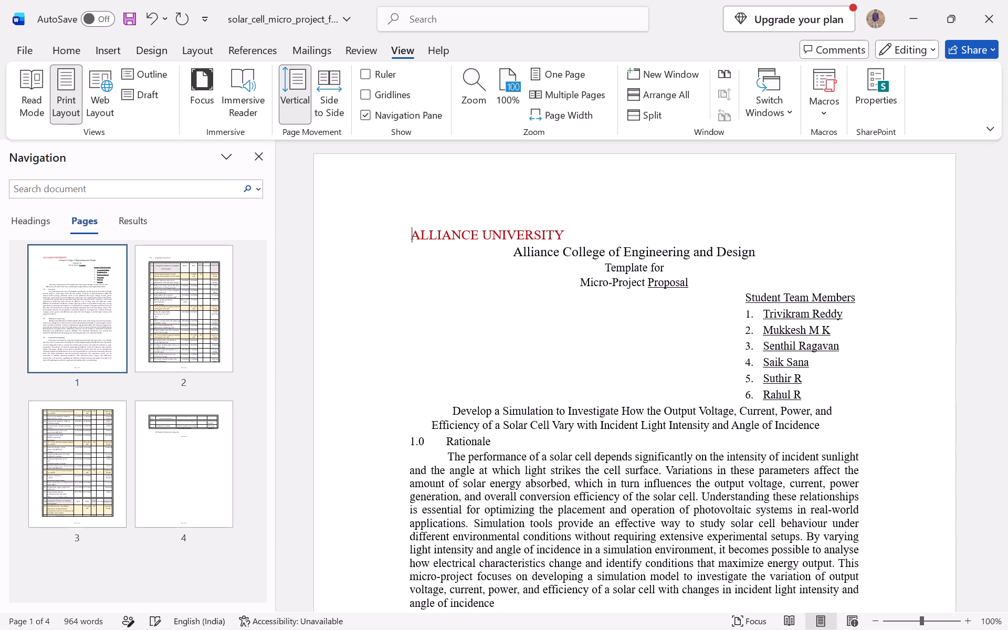
key(BackSpace)
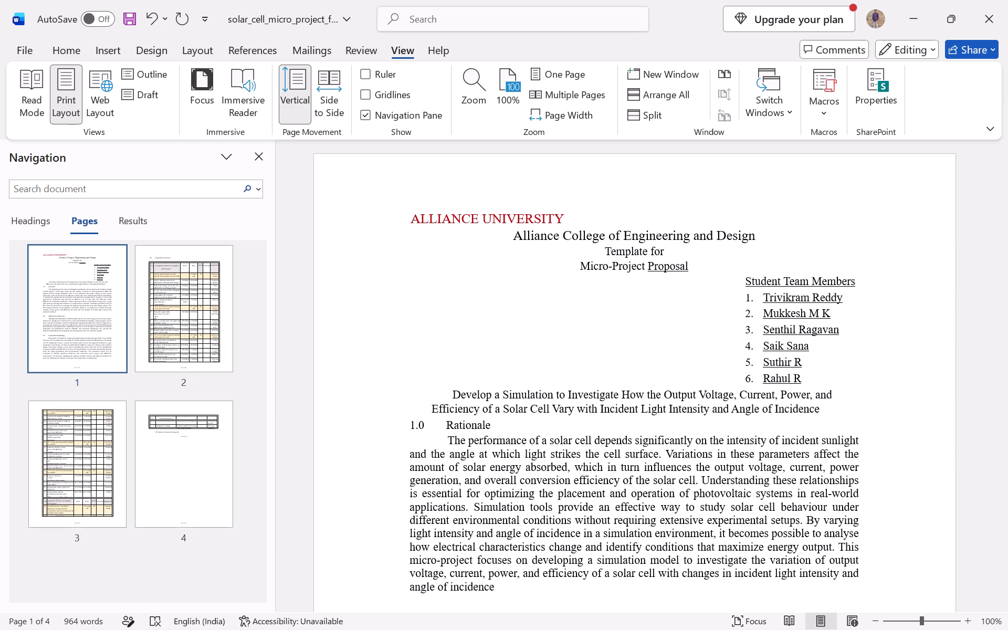
key(BackSpace)
Center the ALLIANCE UNIVERSITY heading at the start of the report.
key(space)
key(space)
key(space)
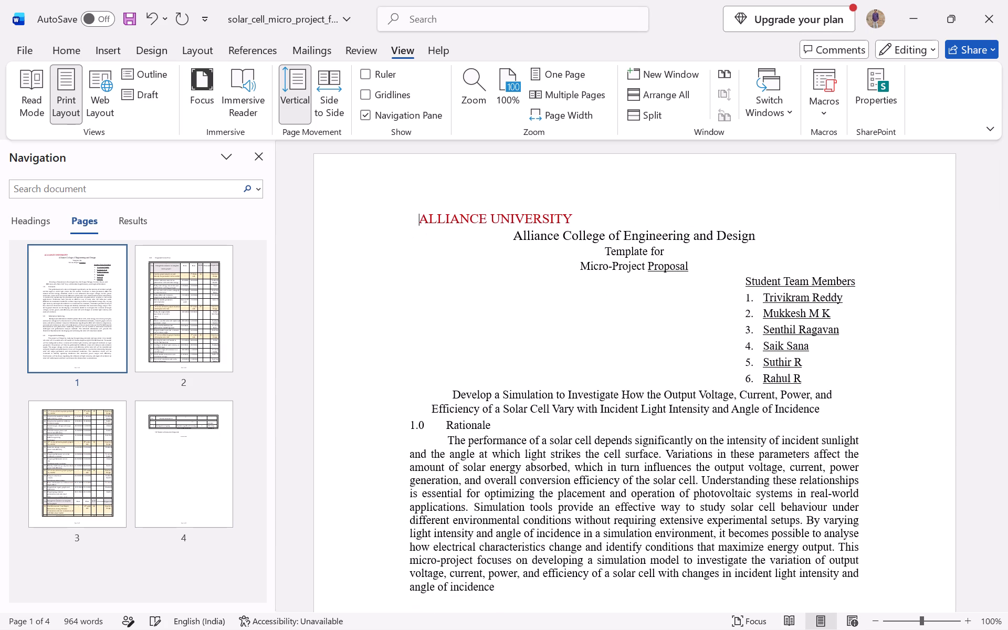
key(space)
key(space)
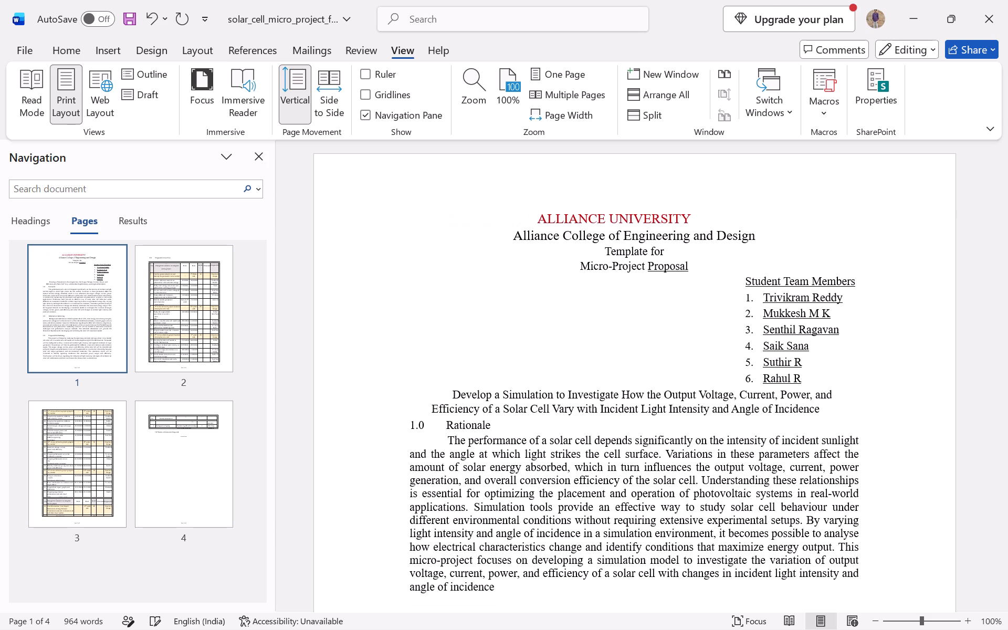
key(space)
key(space)
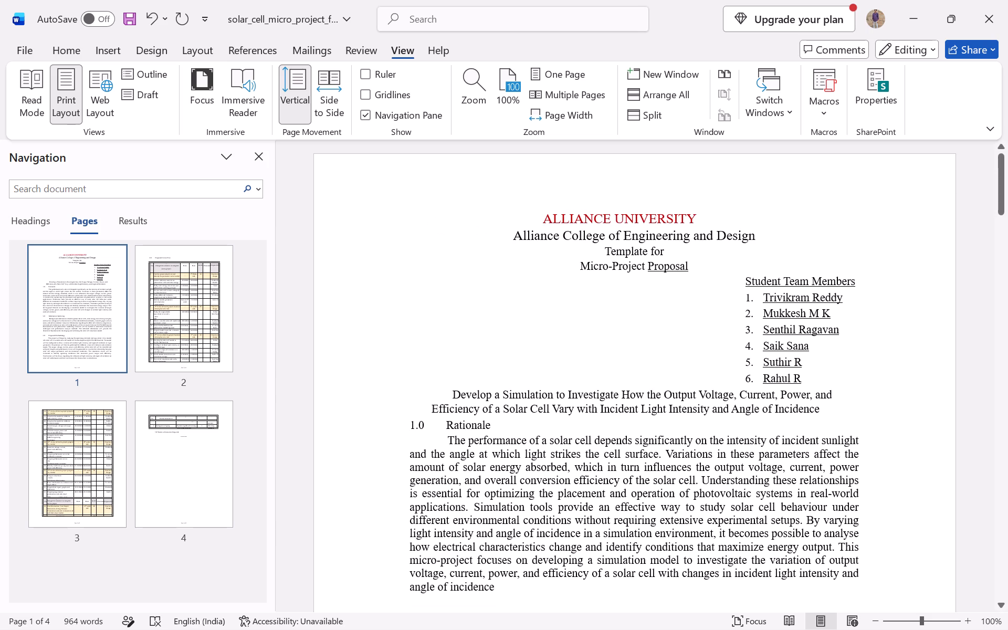
drag(717, 213, 532, 219)
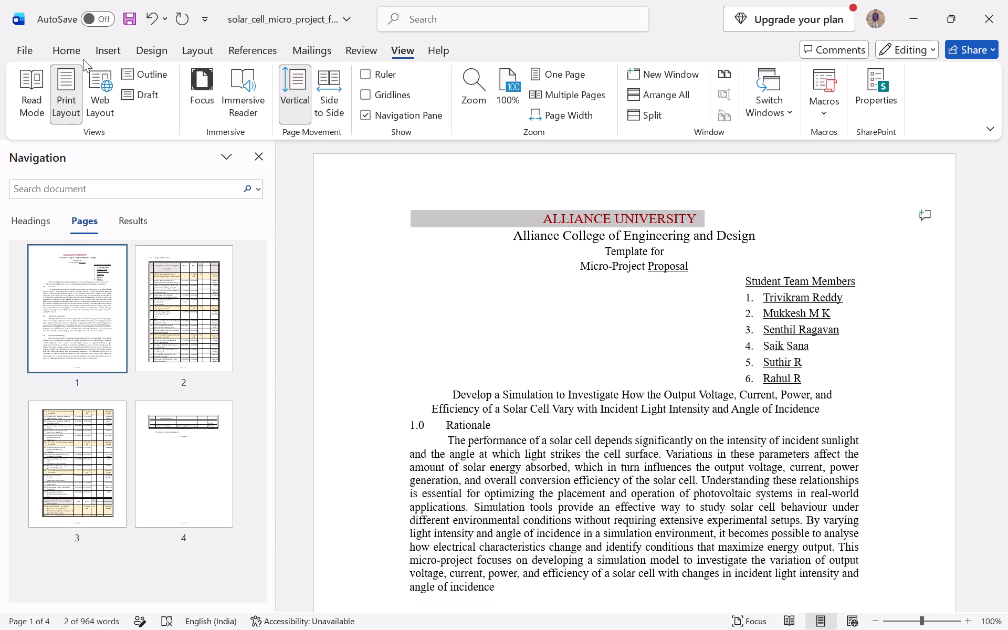
click(78, 55)
click(361, 109)
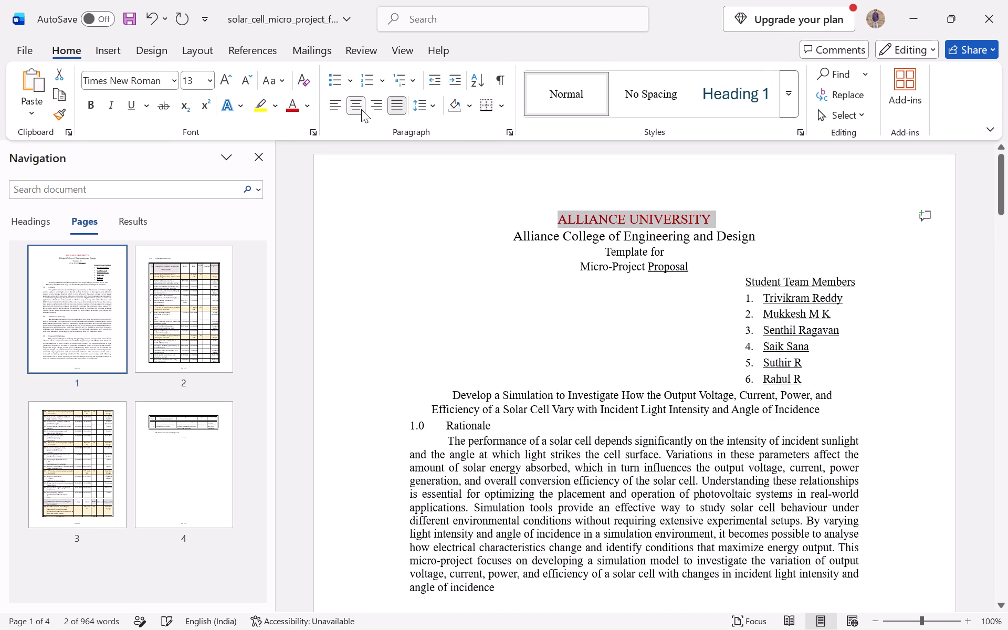
click(496, 373)
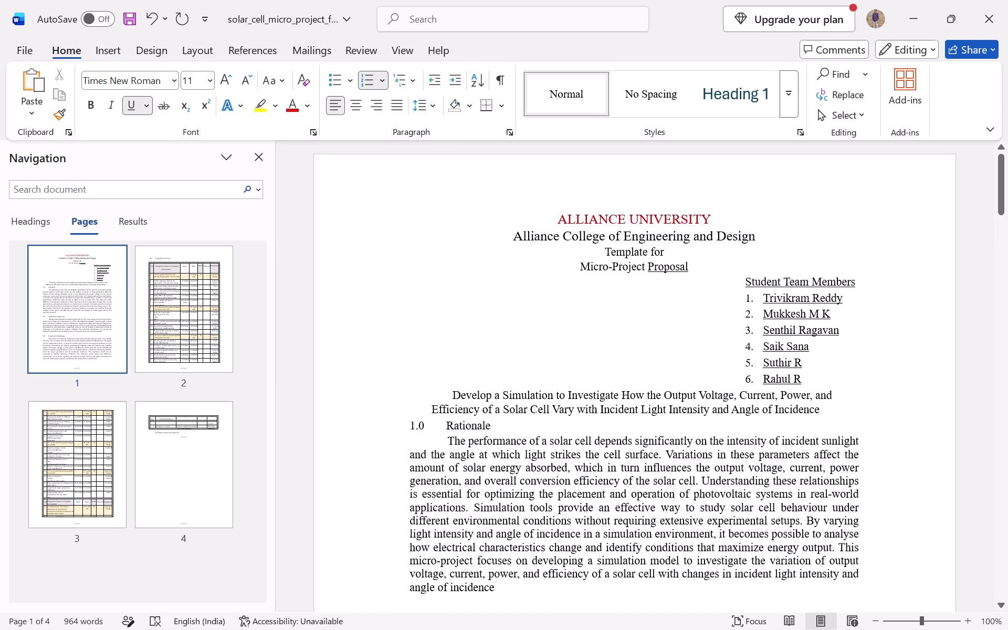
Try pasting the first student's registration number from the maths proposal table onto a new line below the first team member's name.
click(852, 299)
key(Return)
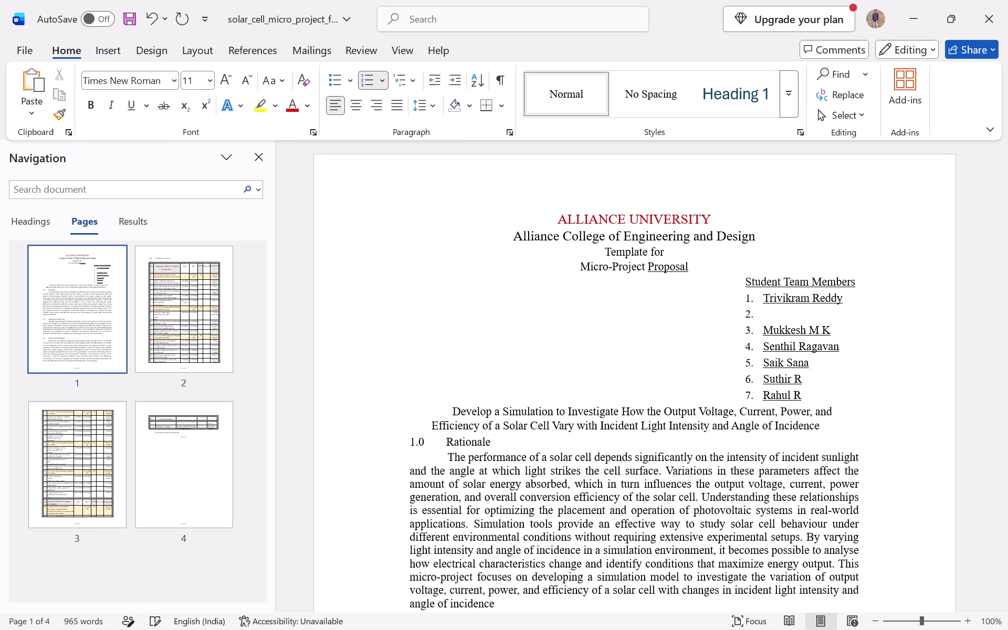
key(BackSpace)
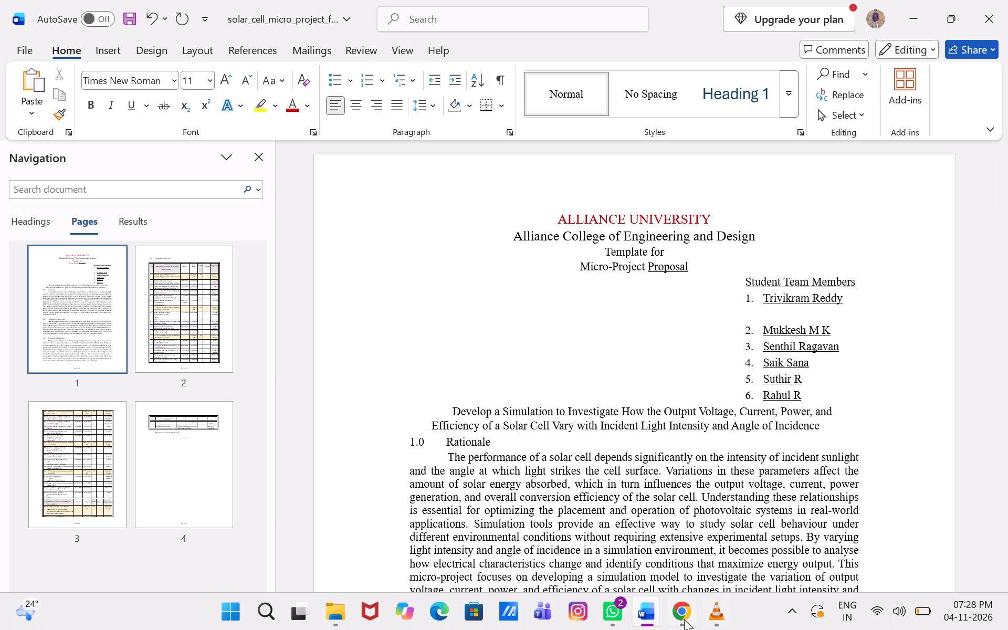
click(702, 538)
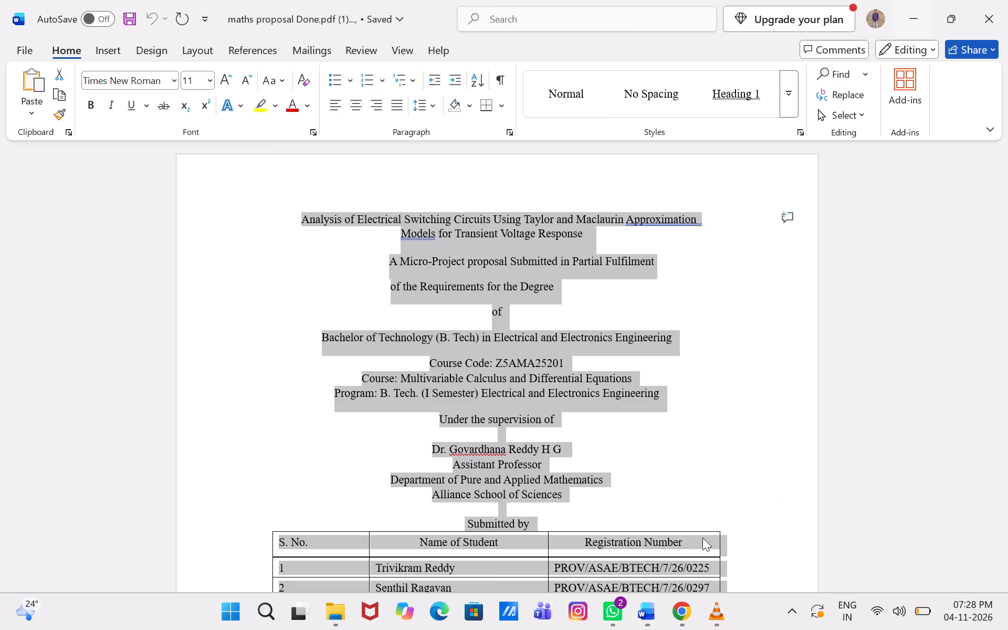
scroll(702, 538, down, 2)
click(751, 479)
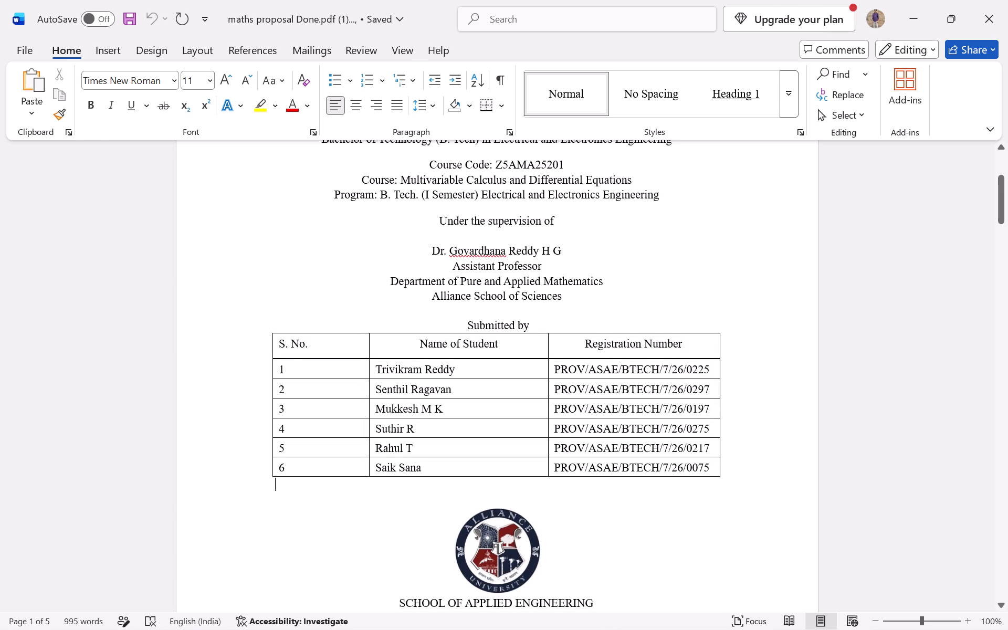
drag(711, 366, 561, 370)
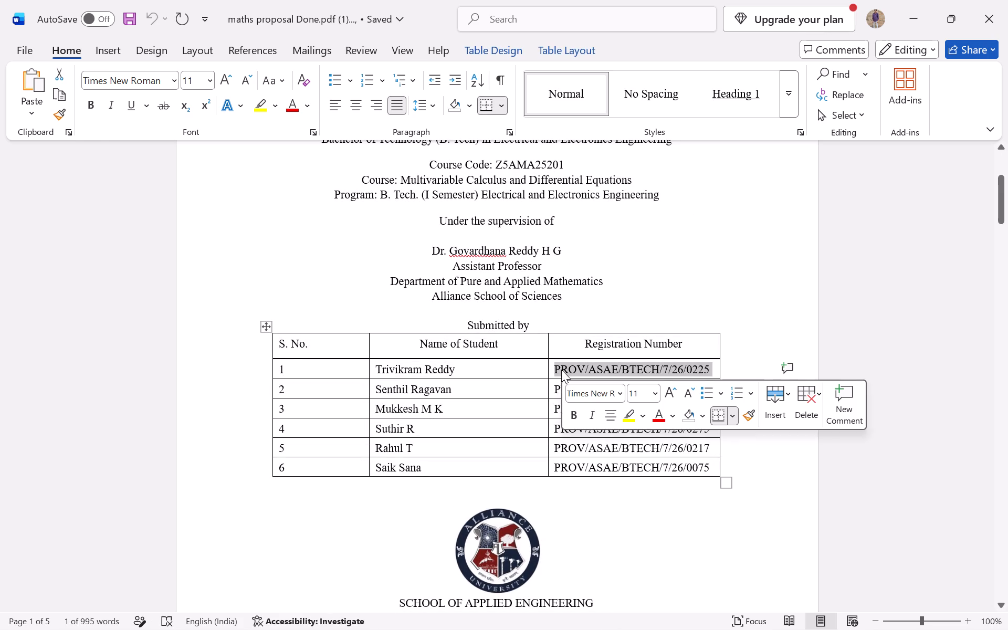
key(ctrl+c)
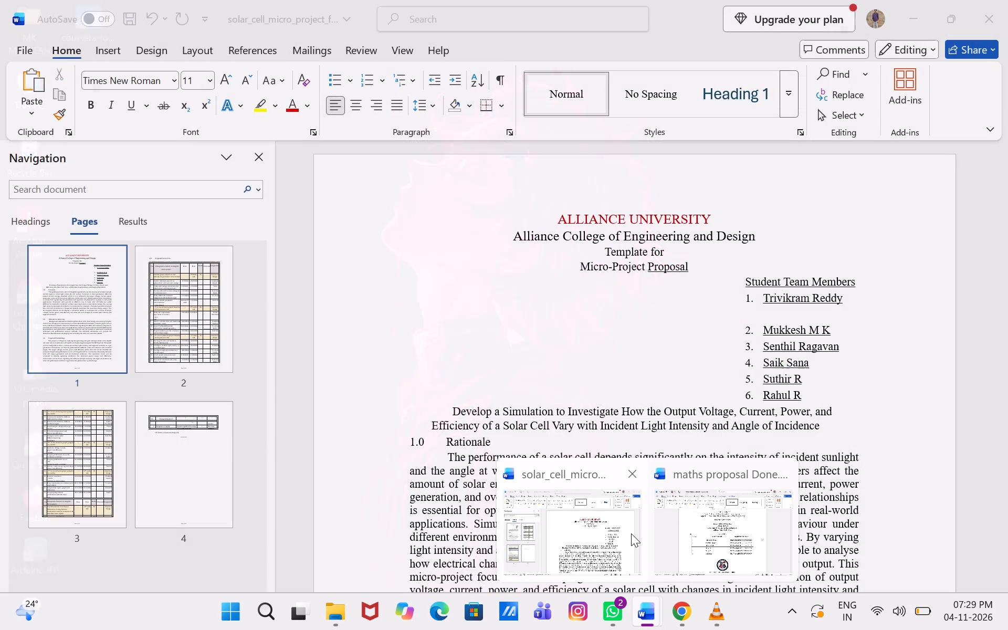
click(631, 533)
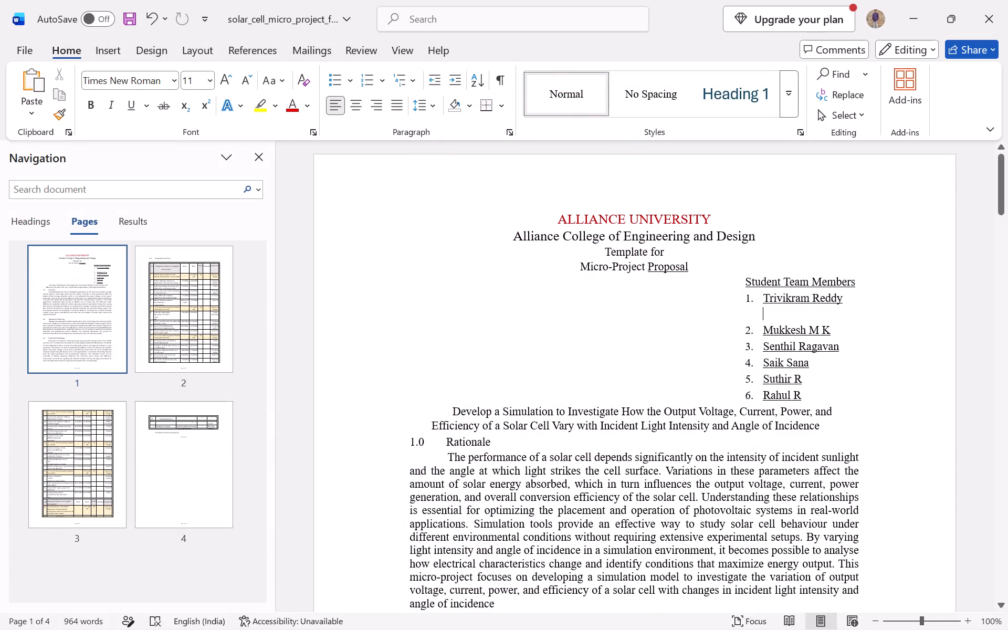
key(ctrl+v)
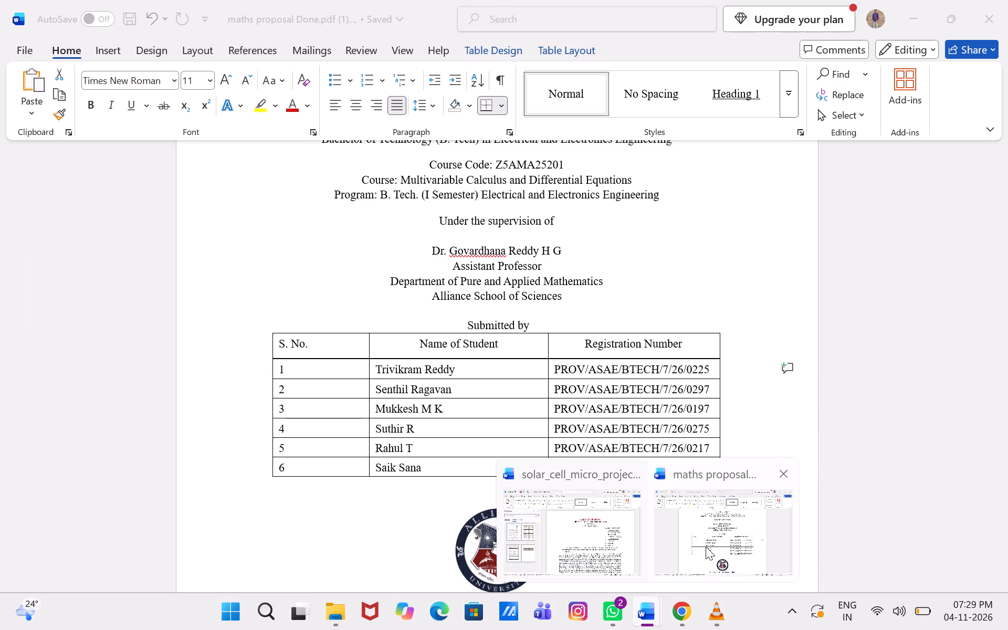
Close the maths proposal document.
click(781, 474)
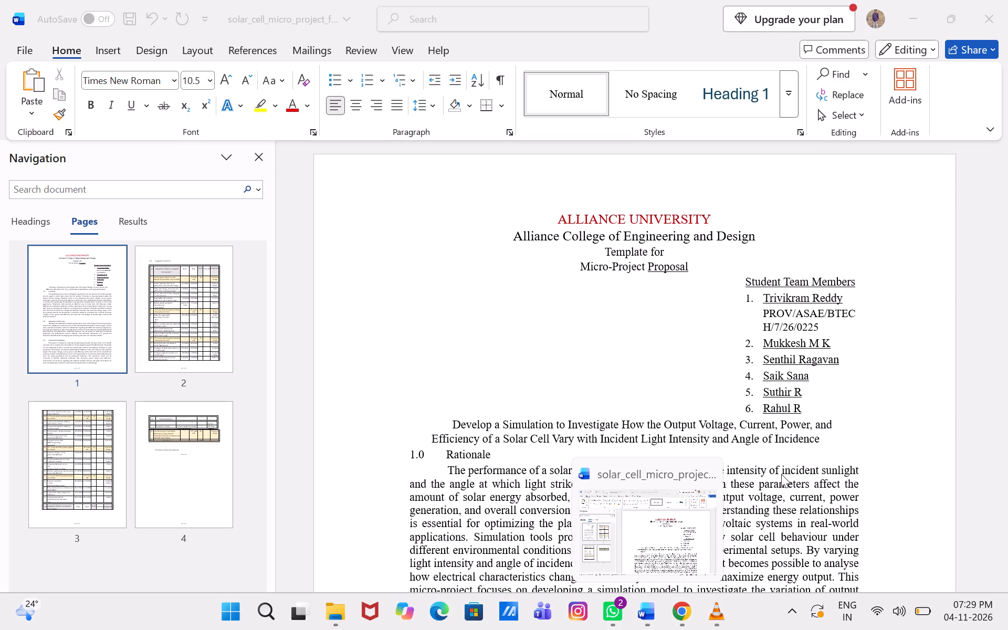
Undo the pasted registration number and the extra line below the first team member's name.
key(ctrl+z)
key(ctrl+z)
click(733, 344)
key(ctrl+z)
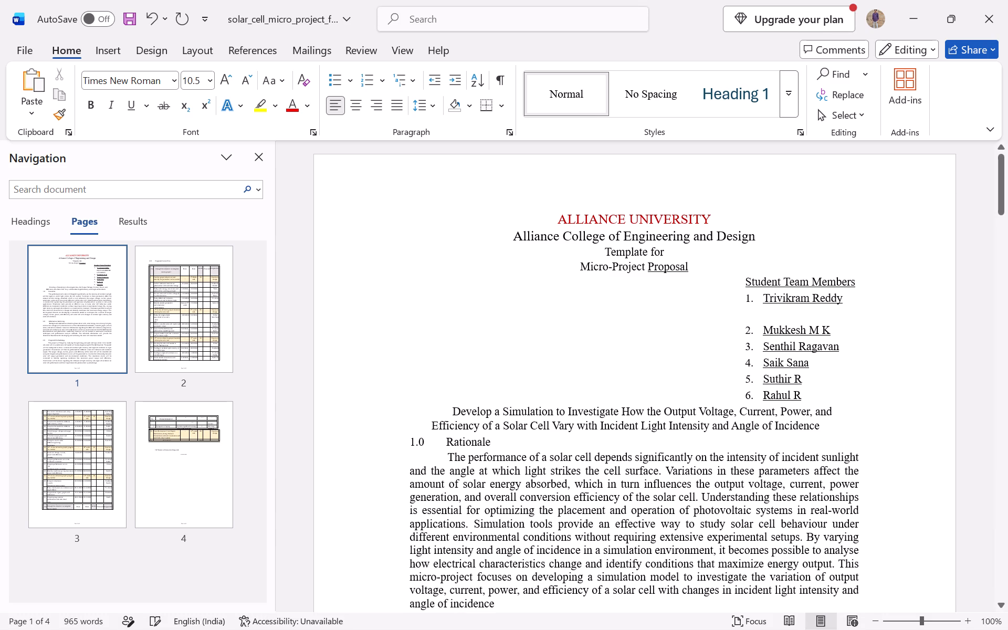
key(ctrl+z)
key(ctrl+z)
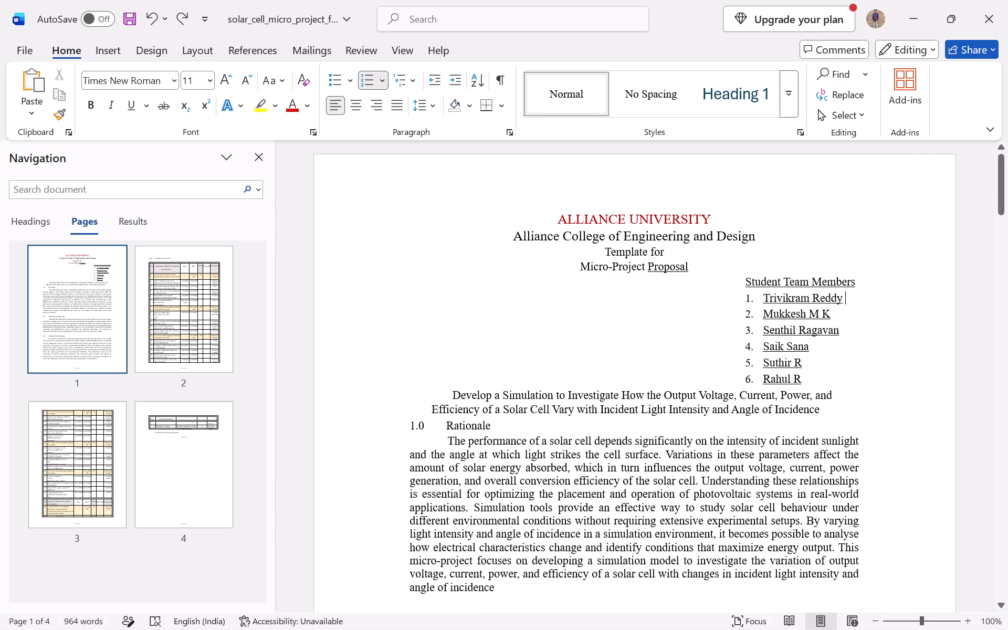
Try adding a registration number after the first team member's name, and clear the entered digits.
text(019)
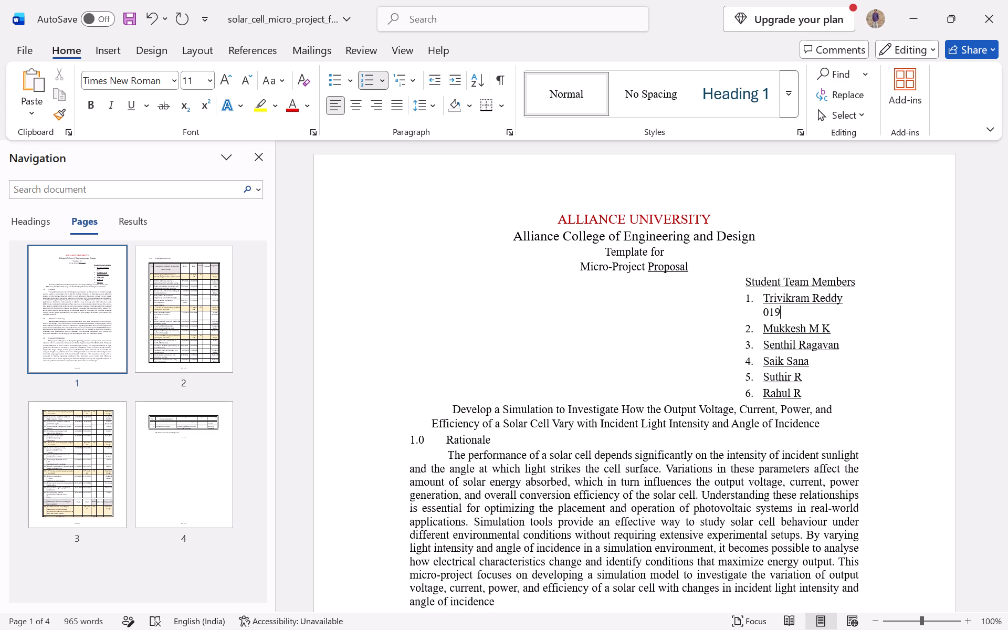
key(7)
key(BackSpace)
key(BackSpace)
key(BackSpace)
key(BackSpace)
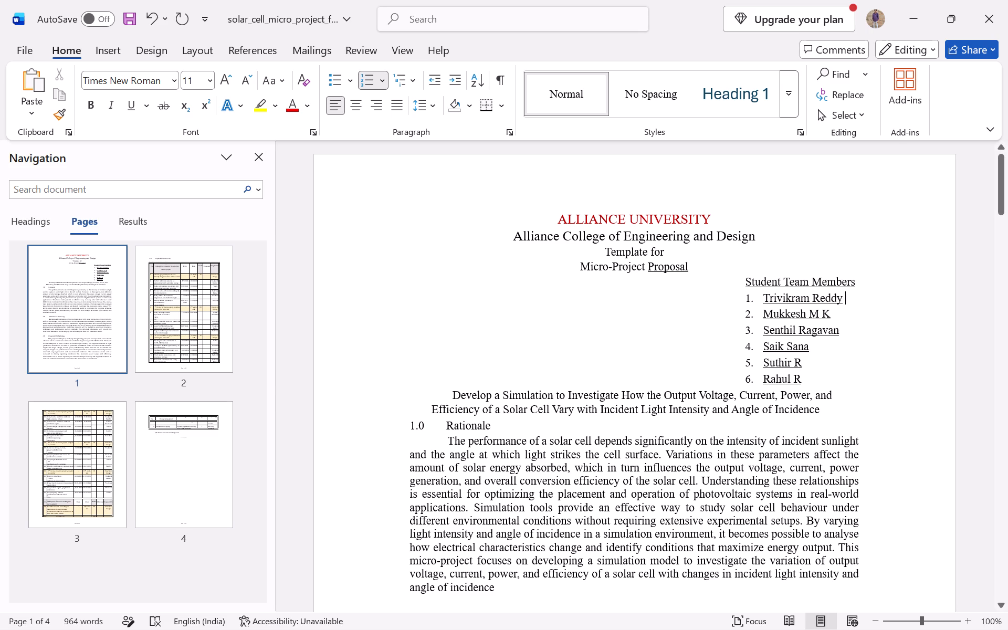
Move the "5.0 Tentative Resources Required" heading from below the resources table to above it on the last page.
scroll(822, 309, up, 3)
scroll(822, 309, down, 4)
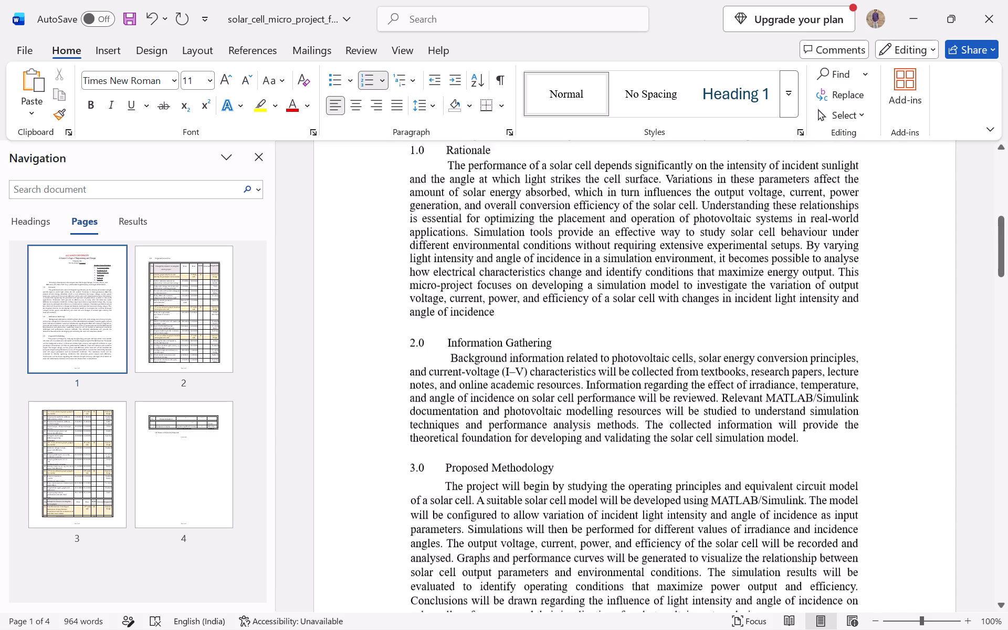
scroll(822, 309, down, 10)
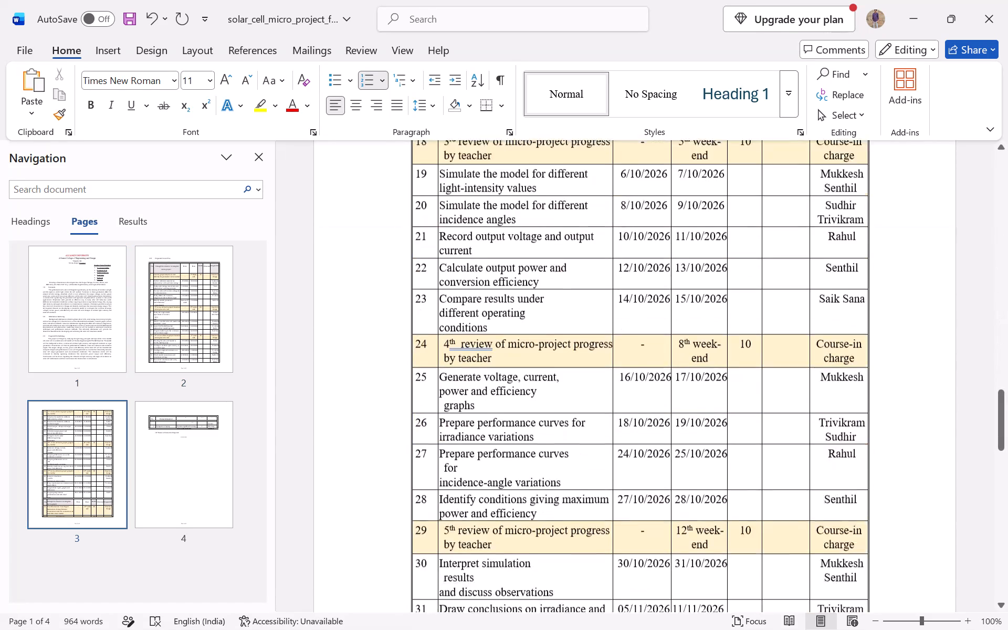
scroll(822, 309, down, 3)
scroll(822, 309, up, 1)
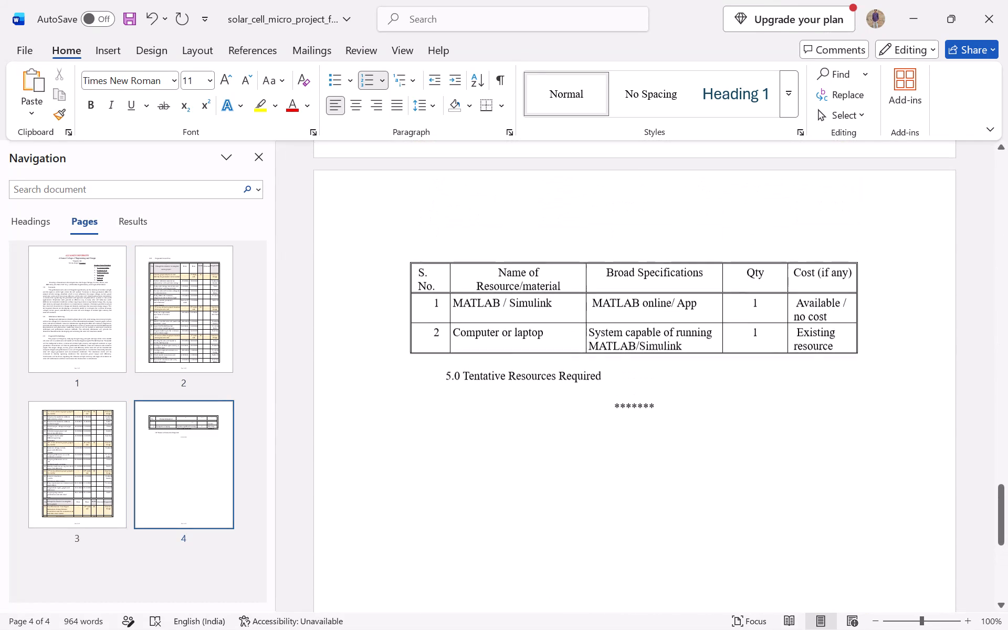
scroll(728, 436, up, 1)
scroll(728, 436, right, 1)
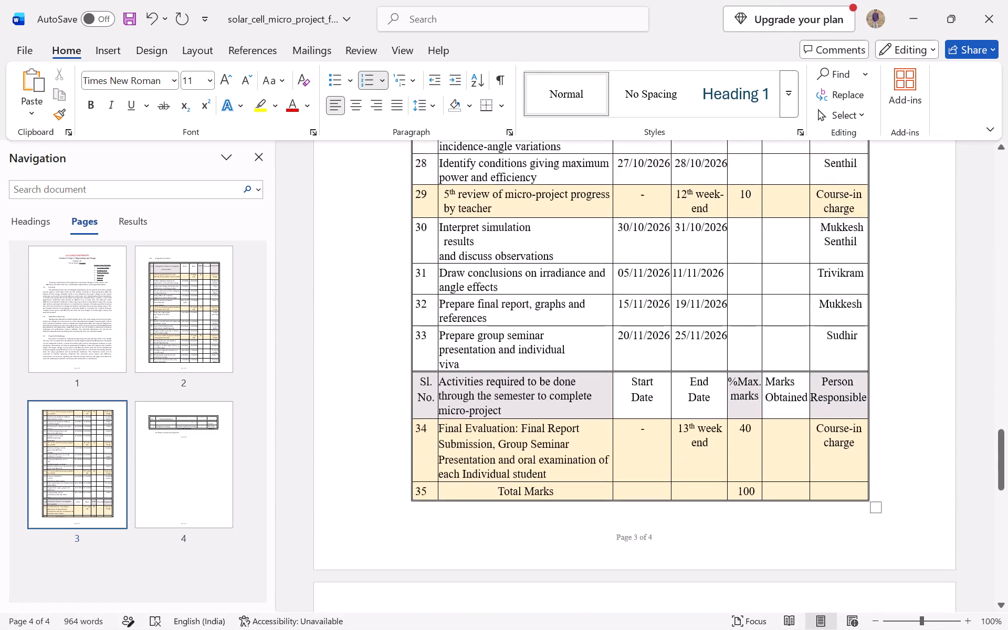
scroll(728, 436, right, 1)
drag(648, 392, 411, 380)
key(ctrl+x)
click(422, 240)
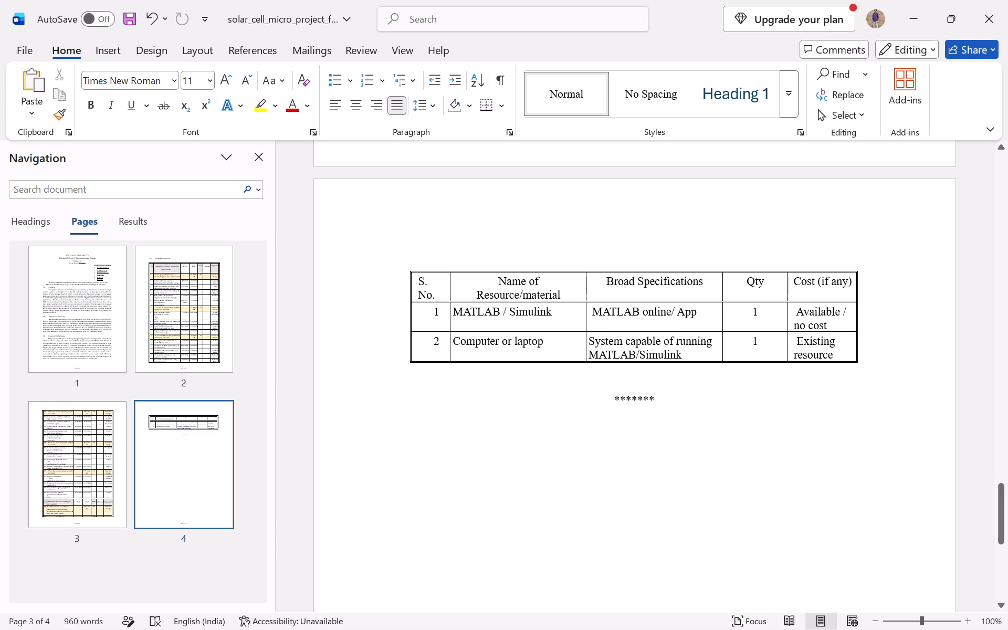
key(ctrl+v)
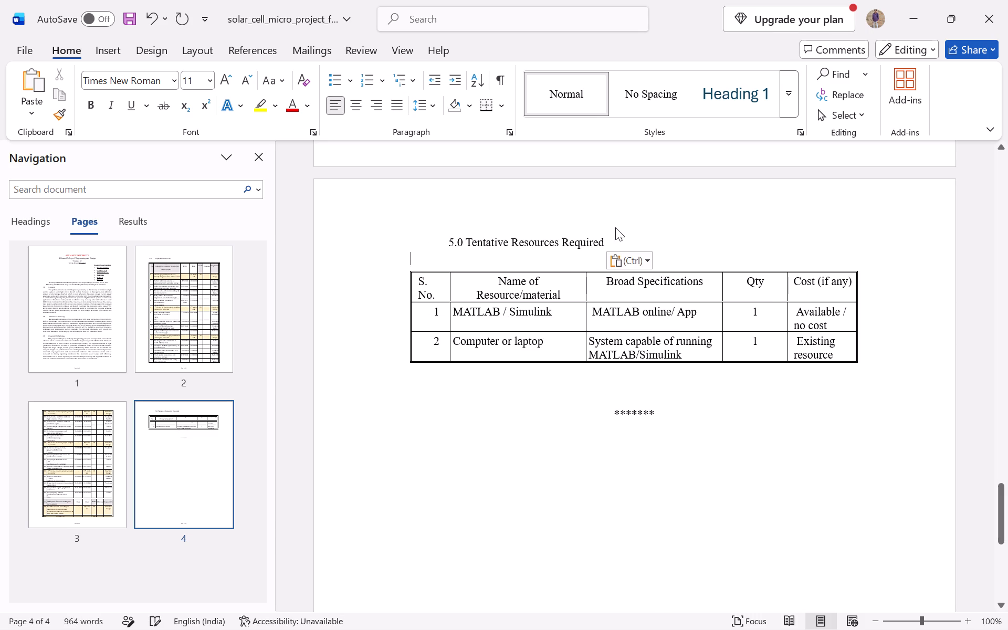
Save the report in Downloads as a Word document named "solar_cell_micro_project_filled ,,.,.,pHysics I".
scroll(615, 227, up, 12)
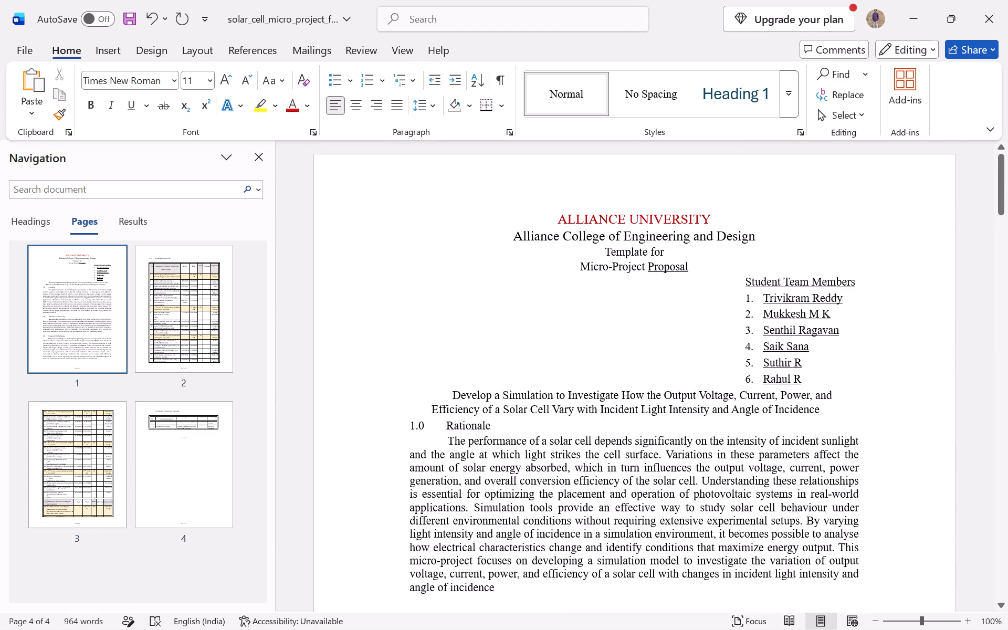
click(128, 20)
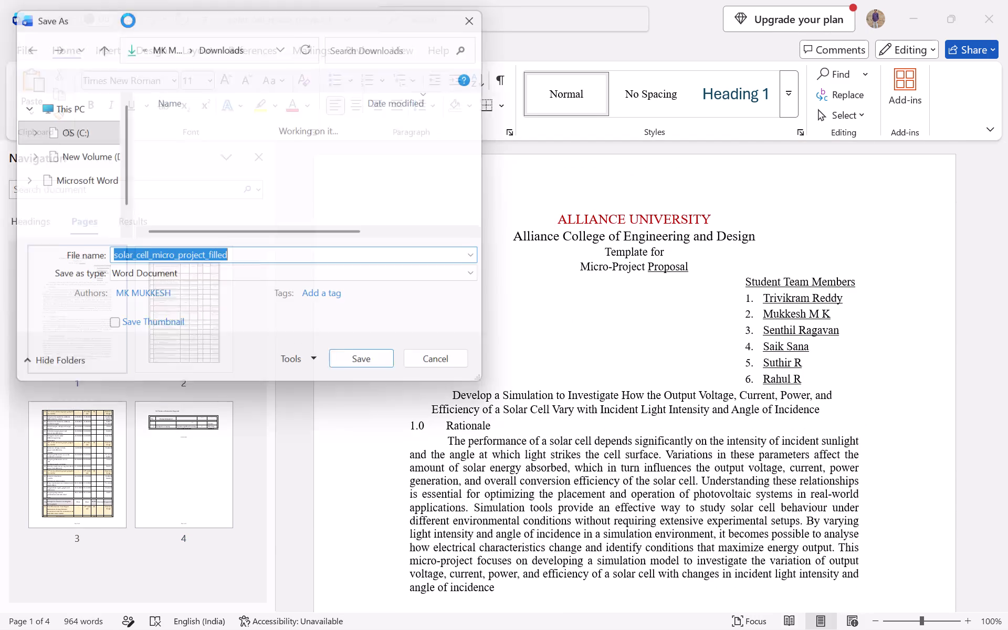
click(280, 260)
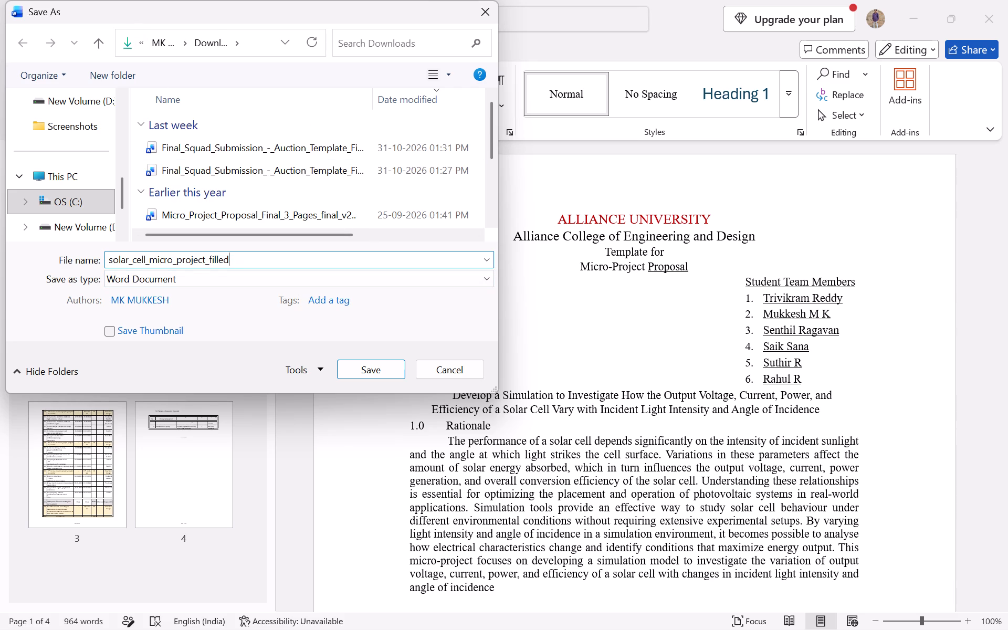
key(space)
text(,,.,.,)
key(p)
key(y)
text(sics)
key(space)
key(i)
key(Return)
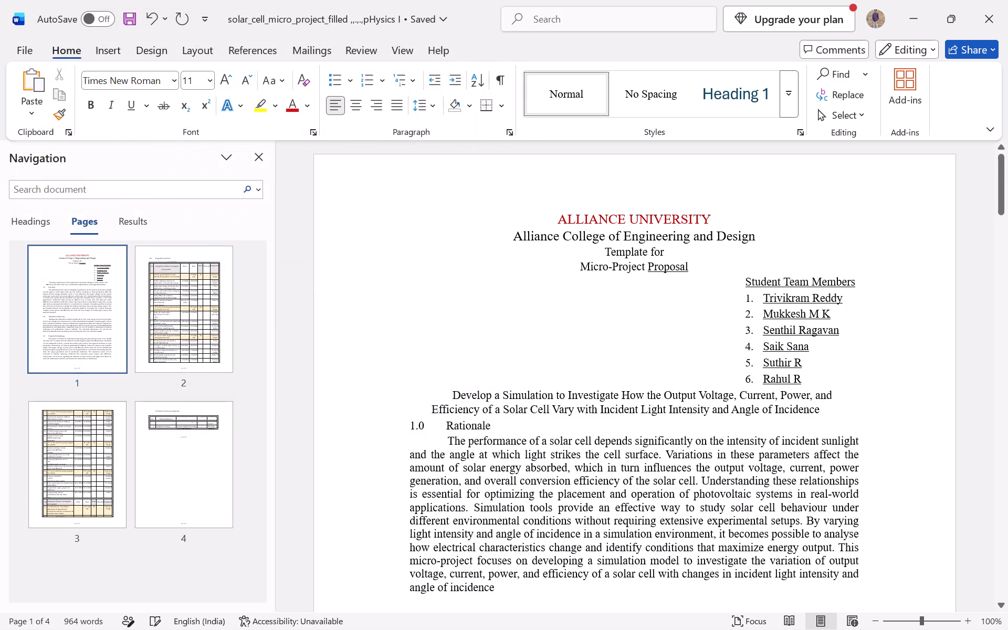
Close the solar cell report and the VLC media player window.
click(1007, 0)
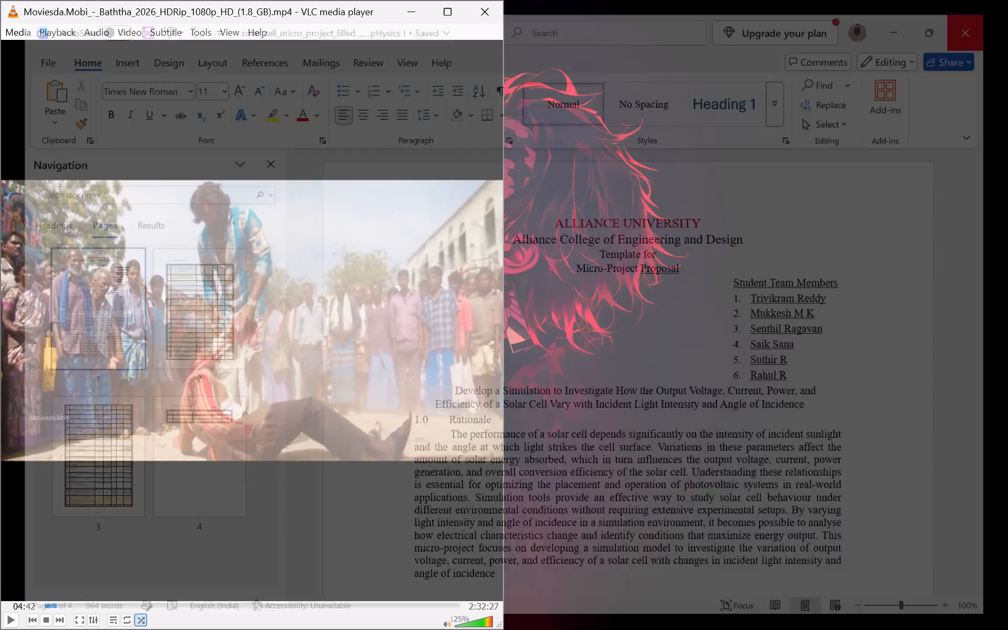
click(469, 8)
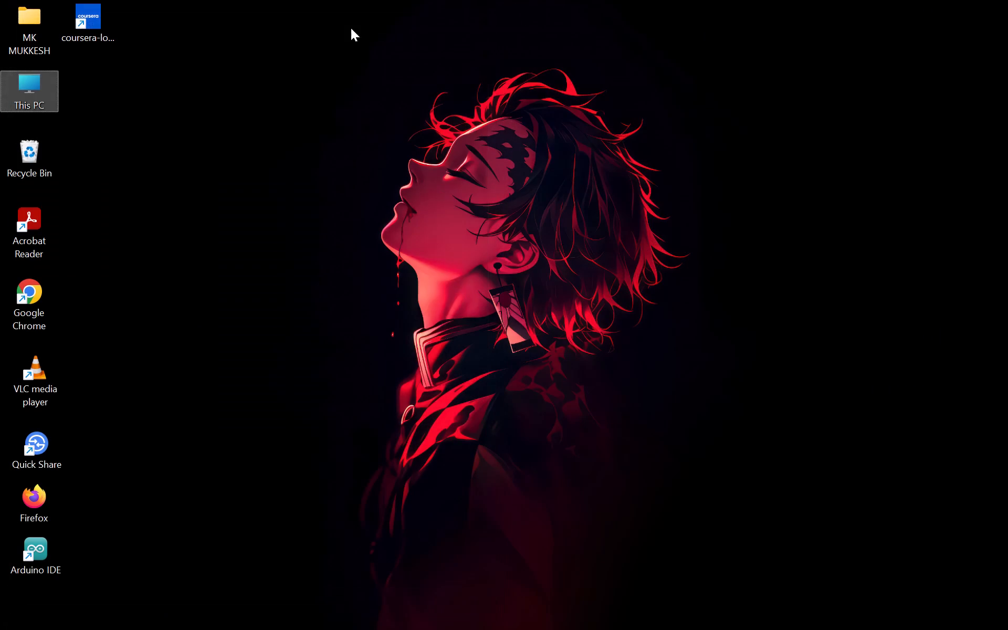
Look through the proposal folder and the Coursera folder on New Volume (D:) for the saved report.
double_click(48, 91)
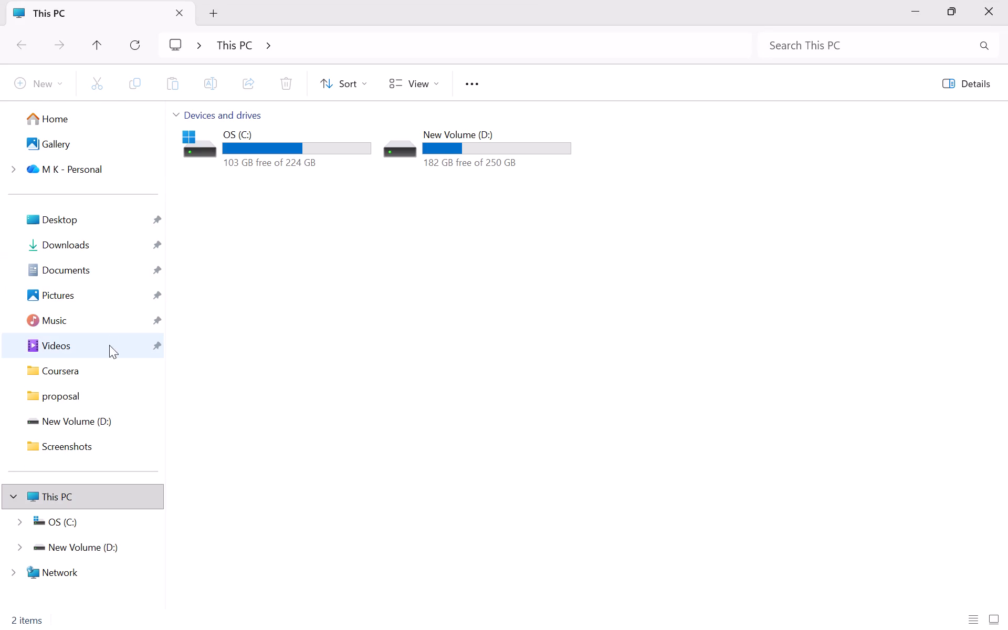
double_click(108, 395)
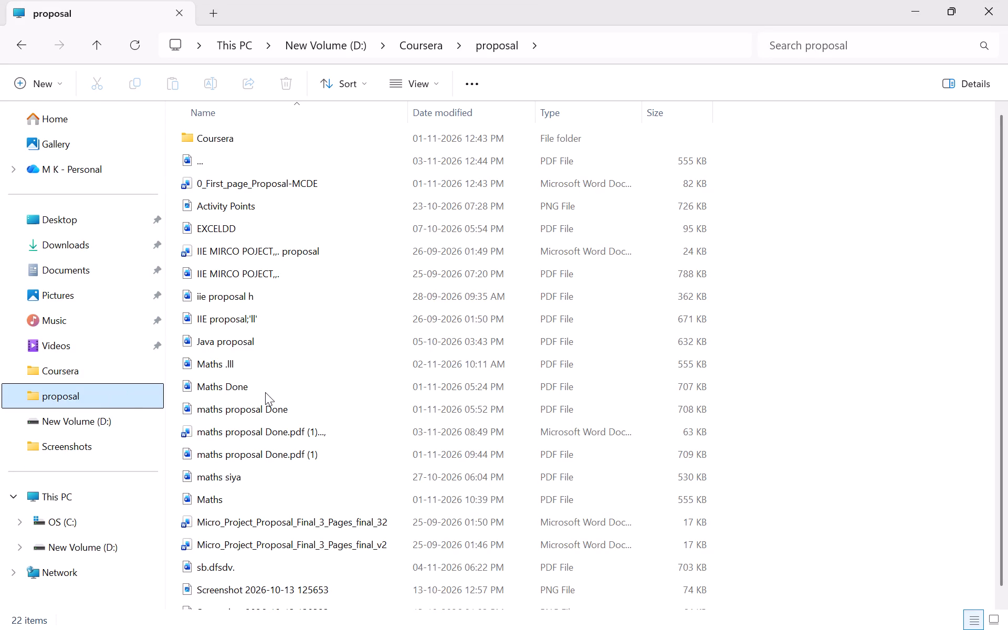
scroll(265, 392, down, 3)
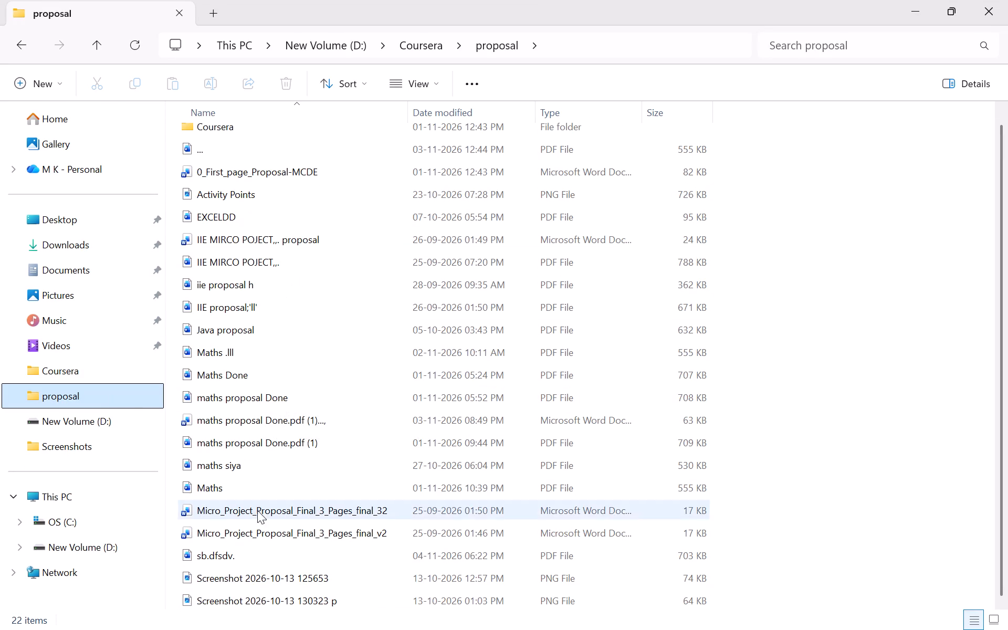
scroll(313, 300, down, 3)
scroll(313, 300, up, 2)
scroll(318, 304, down, 3)
double_click(87, 541)
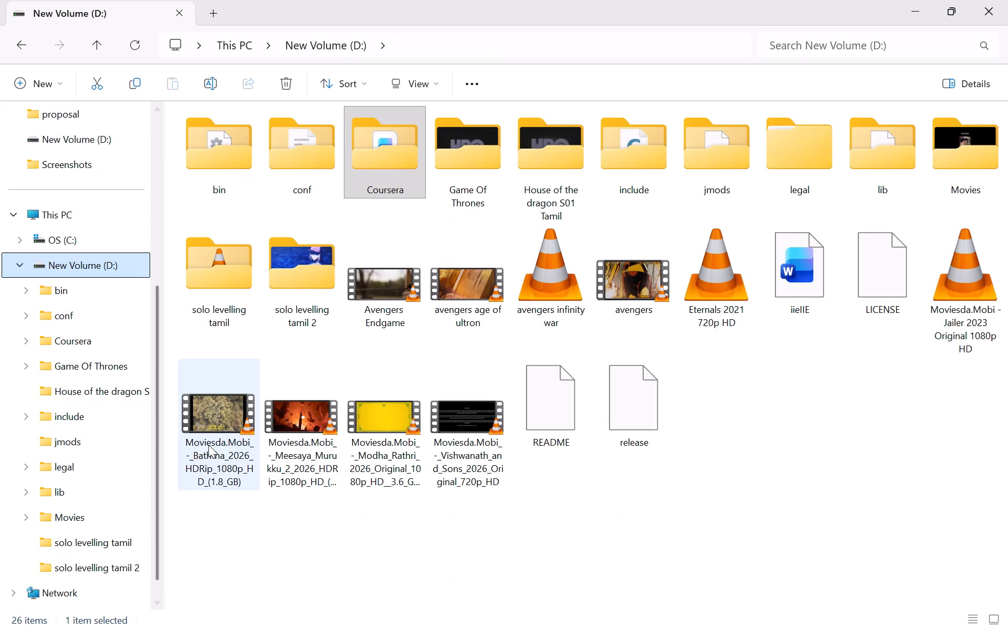
double_click(393, 134)
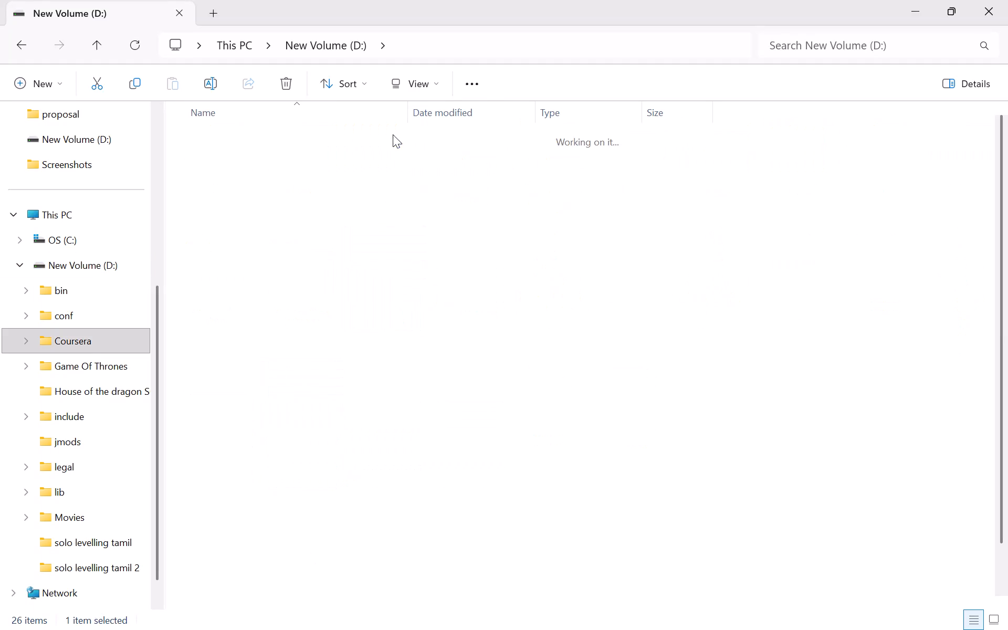
scroll(330, 332, down, 3)
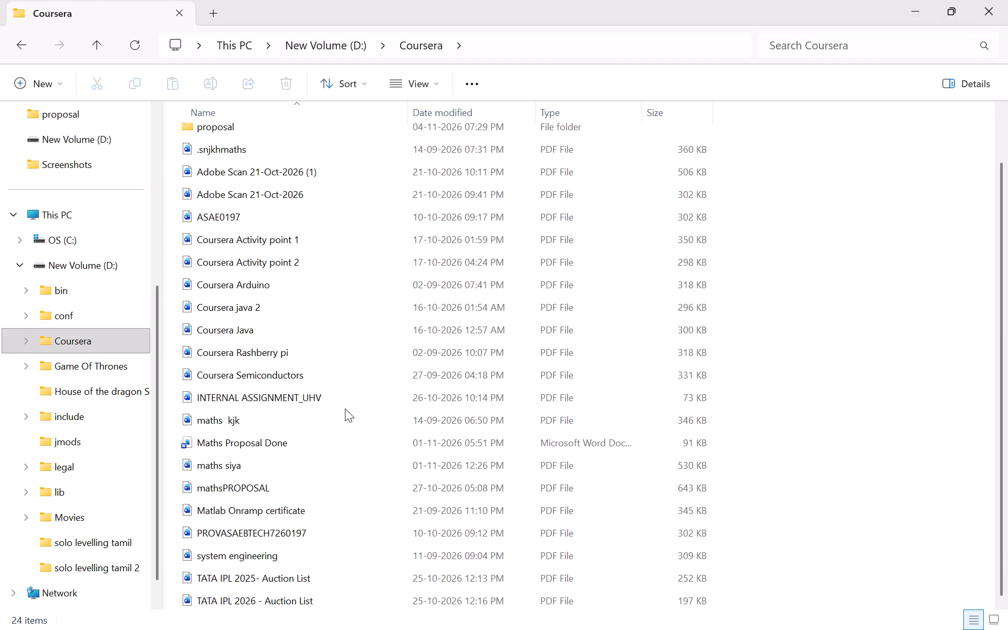
scroll(345, 408, up, 3)
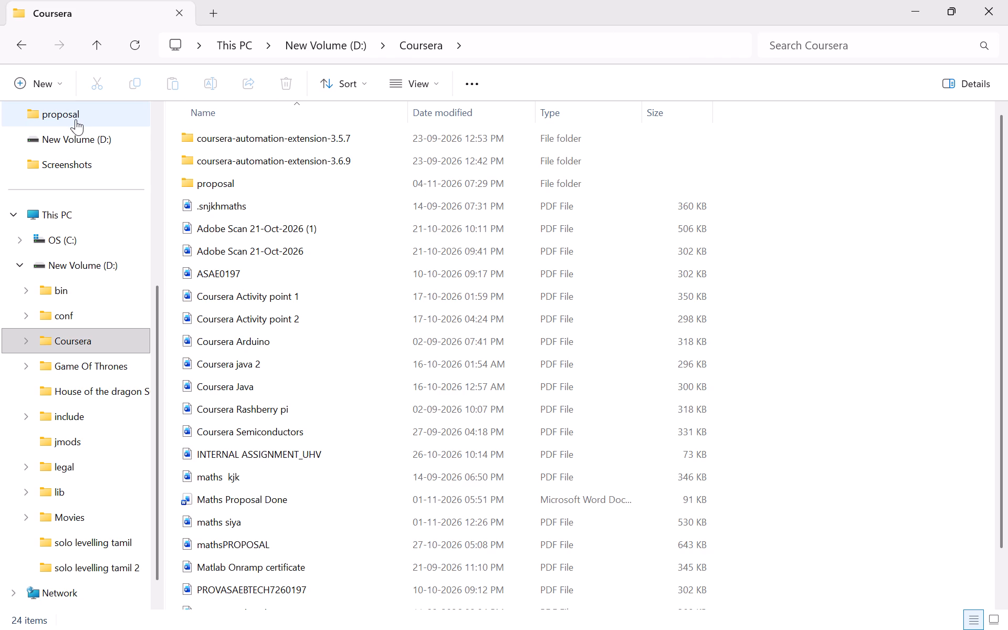
Search This PC for "physics I".
click(77, 211)
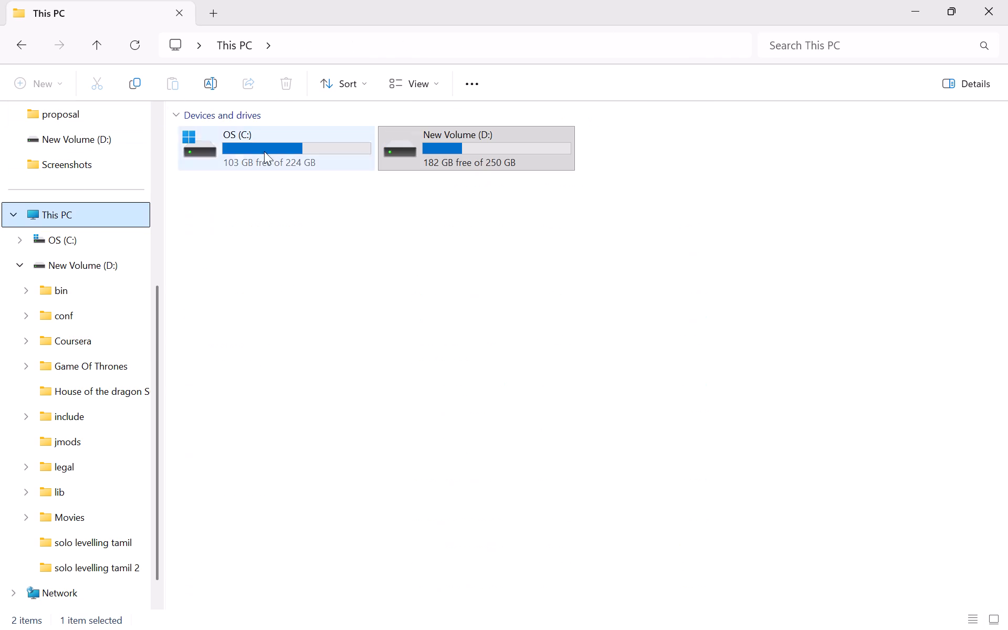
click(848, 47)
text(phi)
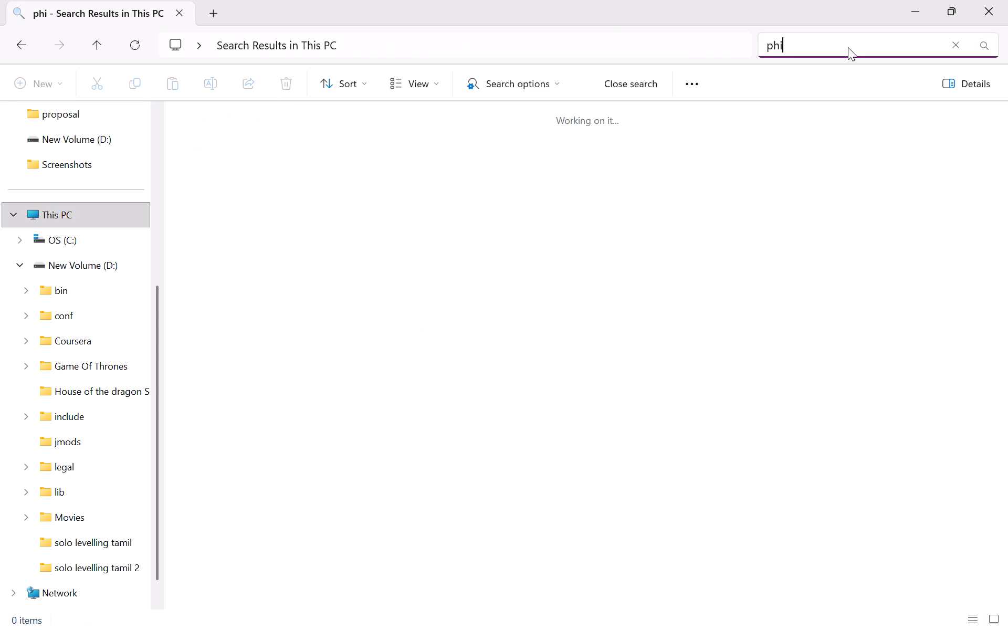
key(s)
key(i)
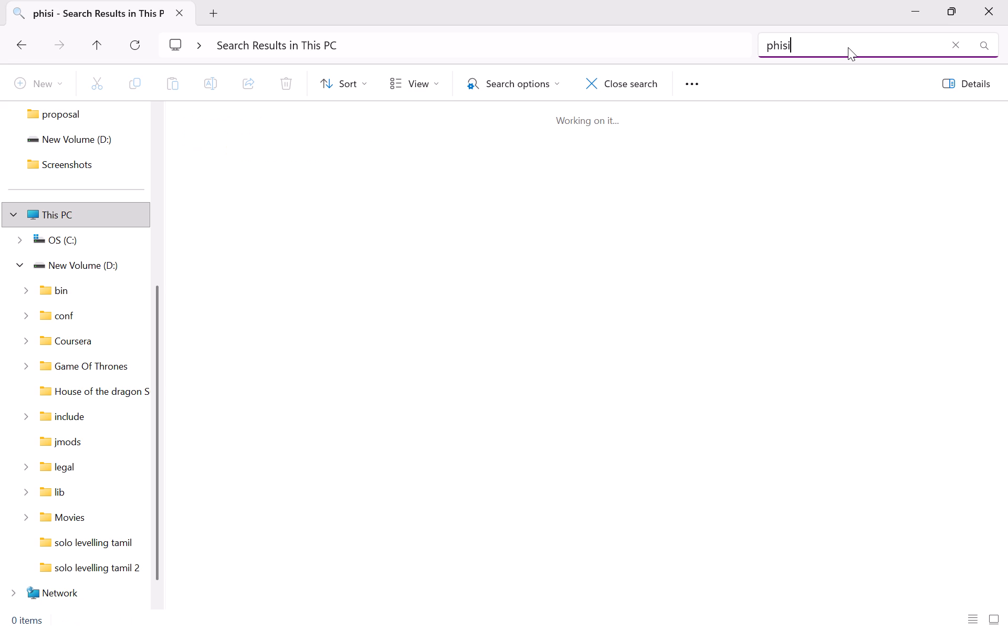
key(backslash)
key(BackSpace)
key(BackSpace)
key(BackSpace)
key(BackSpace)
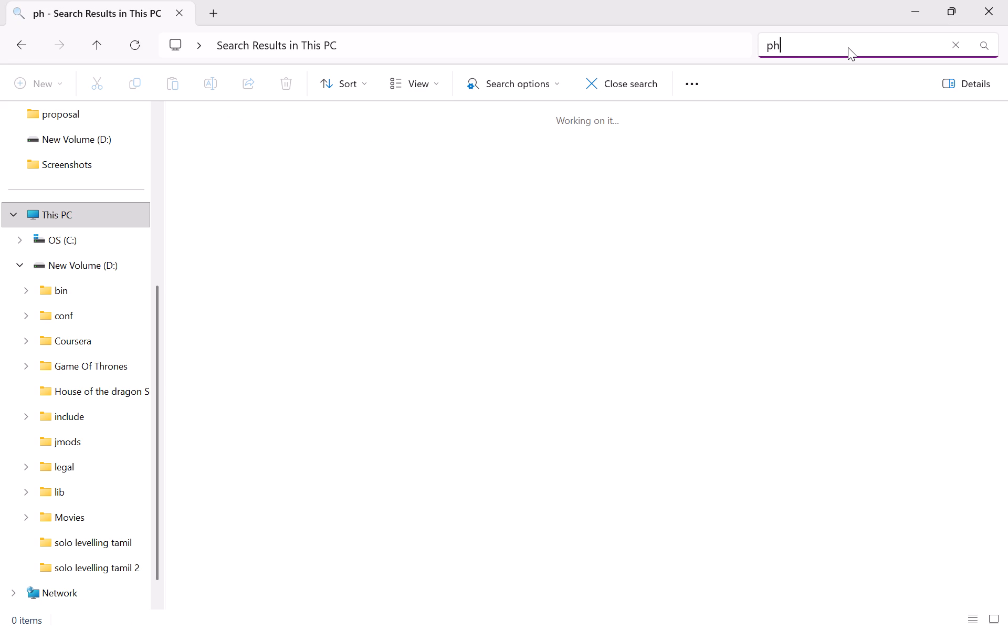
text(ysics)
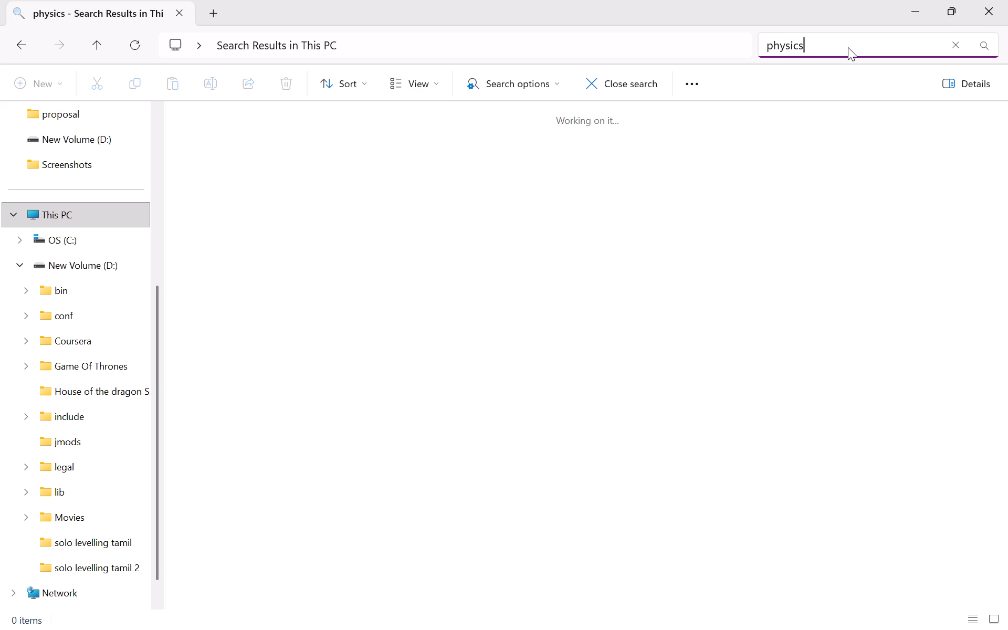
key(space)
text(i)
key(BackSpace)
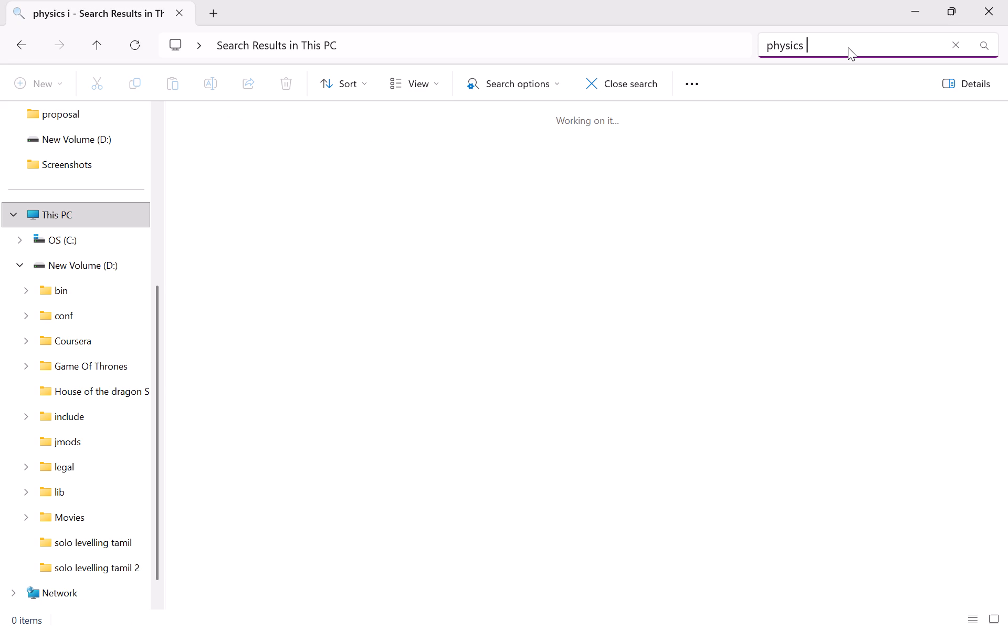
key(shift+i)
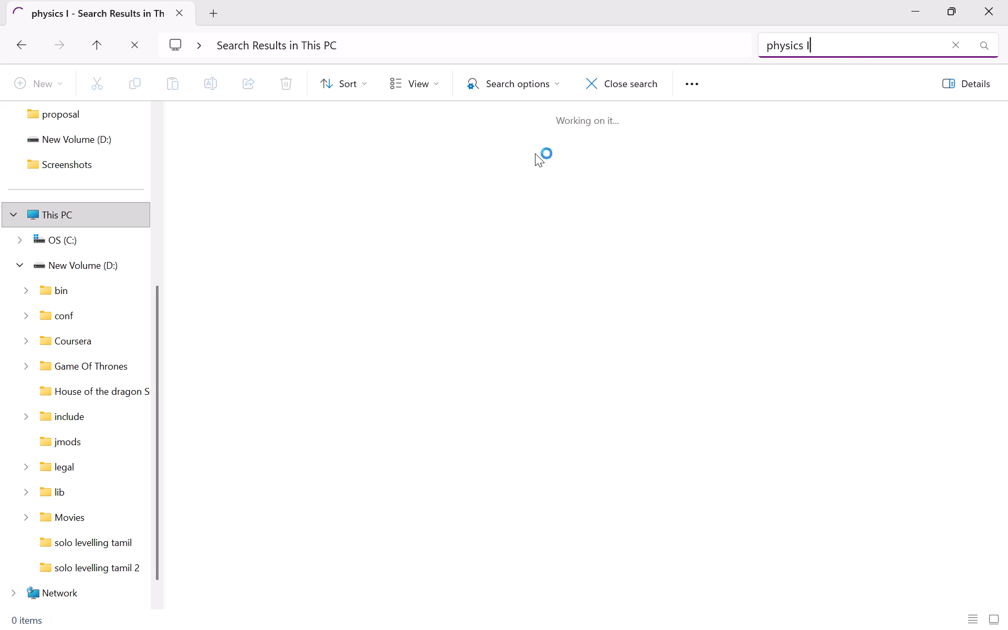
Look through the Documents folder for the saved physics report.
scroll(89, 307, up, 5)
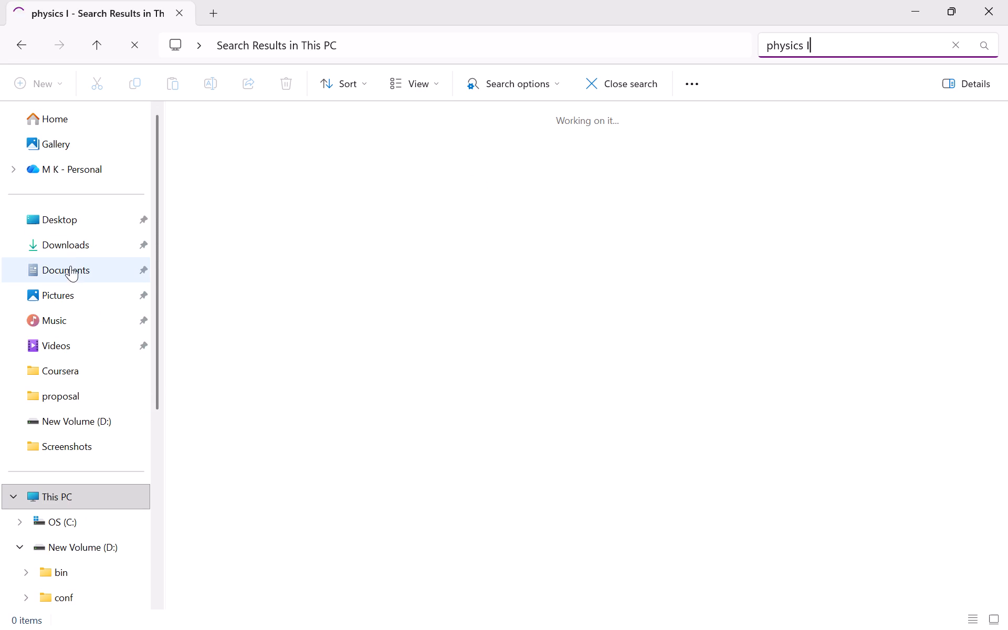
double_click(94, 268)
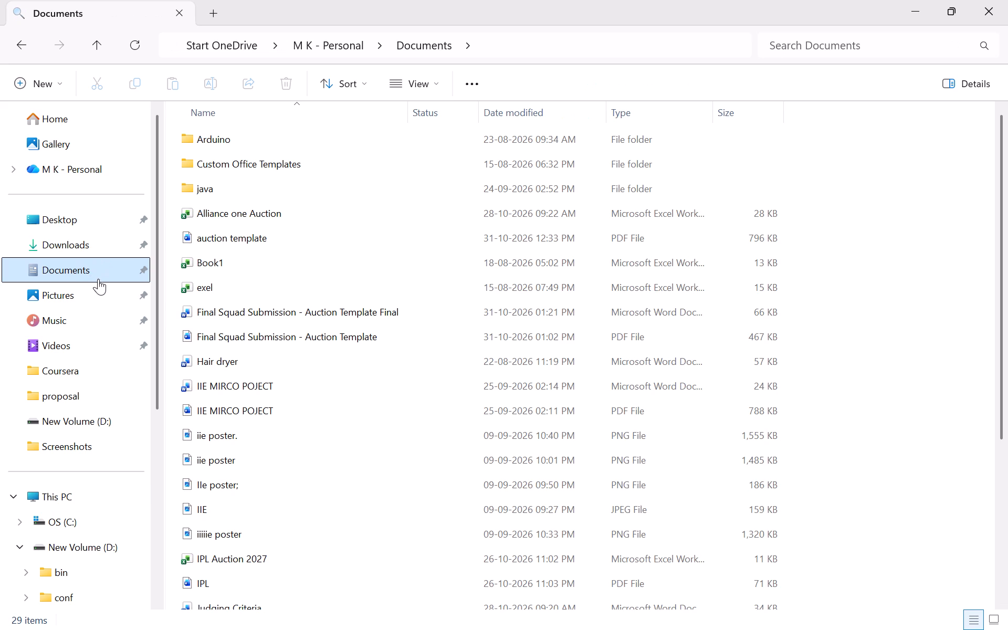
scroll(250, 439, down, 6)
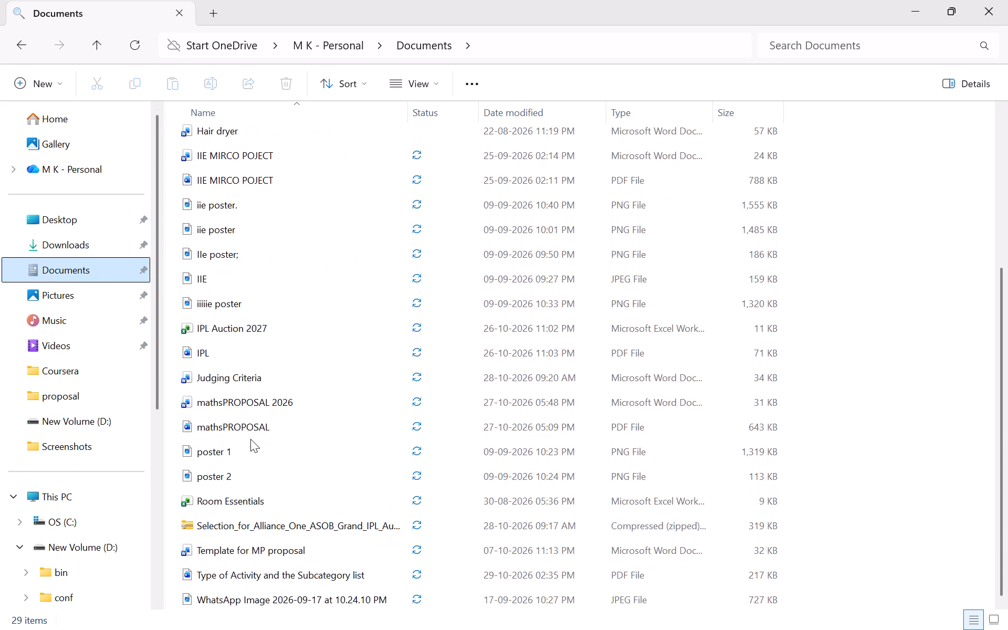
scroll(250, 439, down, 1)
scroll(303, 312, up, 3)
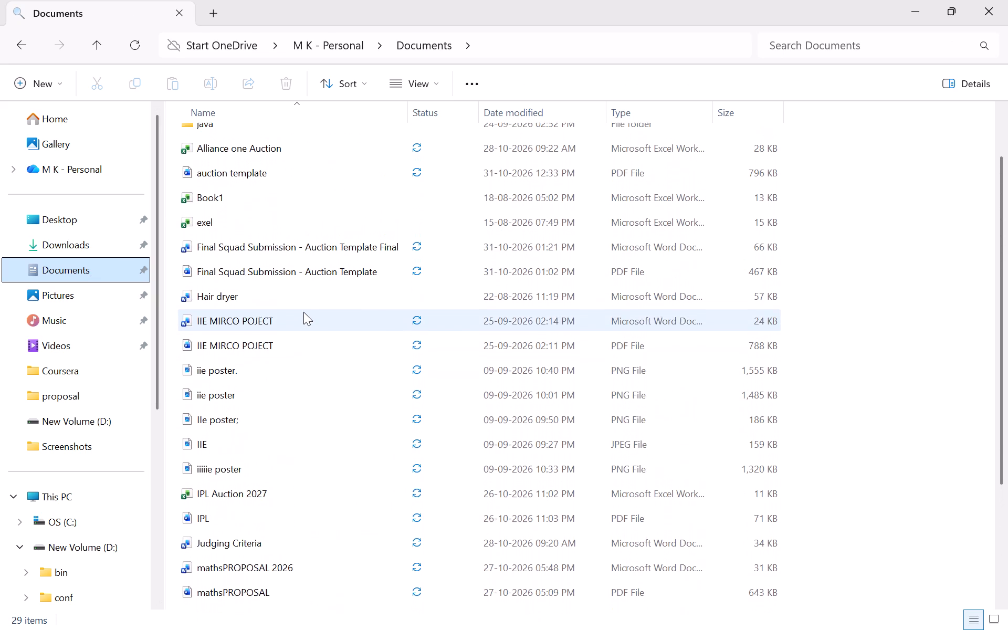
scroll(303, 312, up, 2)
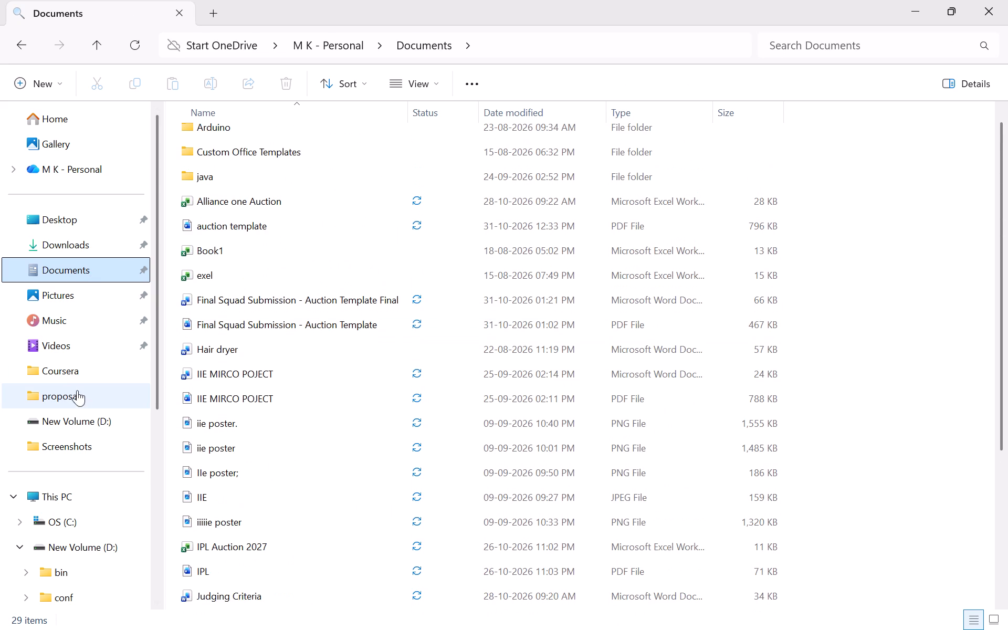
Look through the proposal folder and its Coursera subfolder for the saved report, then close the file window.
double_click(81, 392)
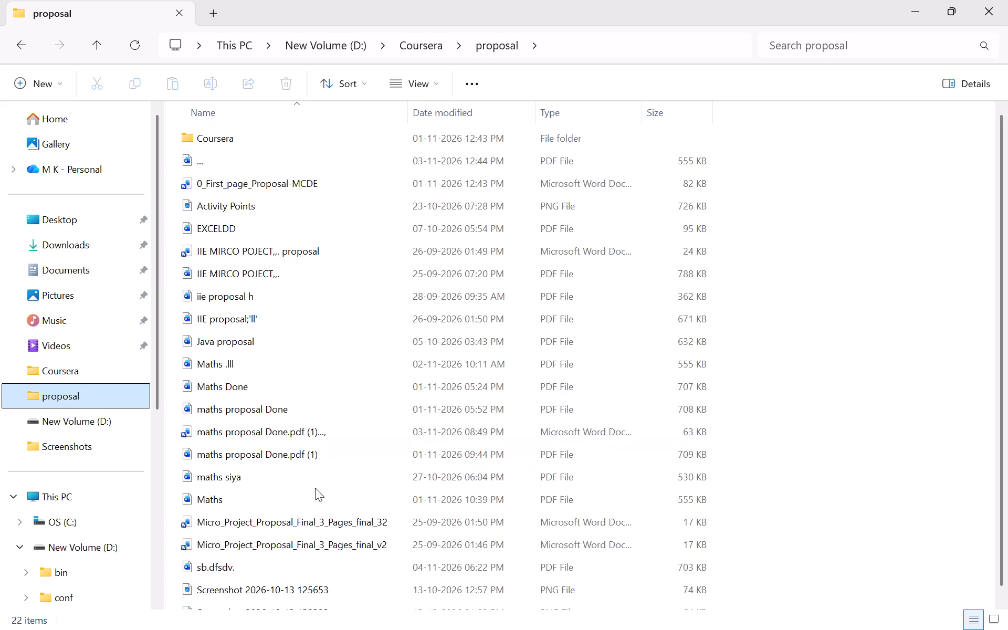
scroll(315, 488, down, 2)
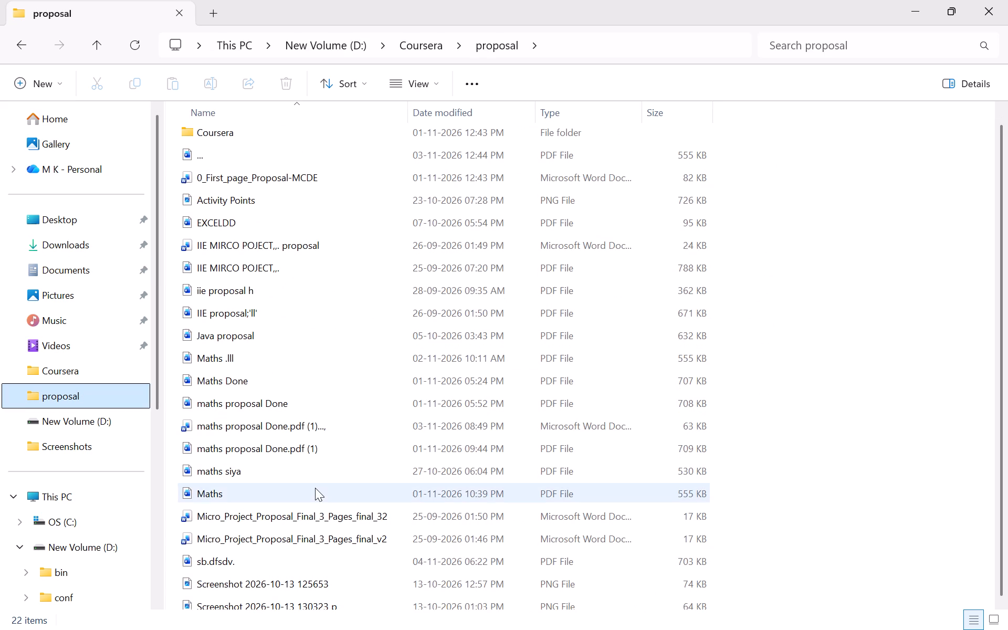
scroll(315, 488, down, 4)
scroll(325, 371, up, 5)
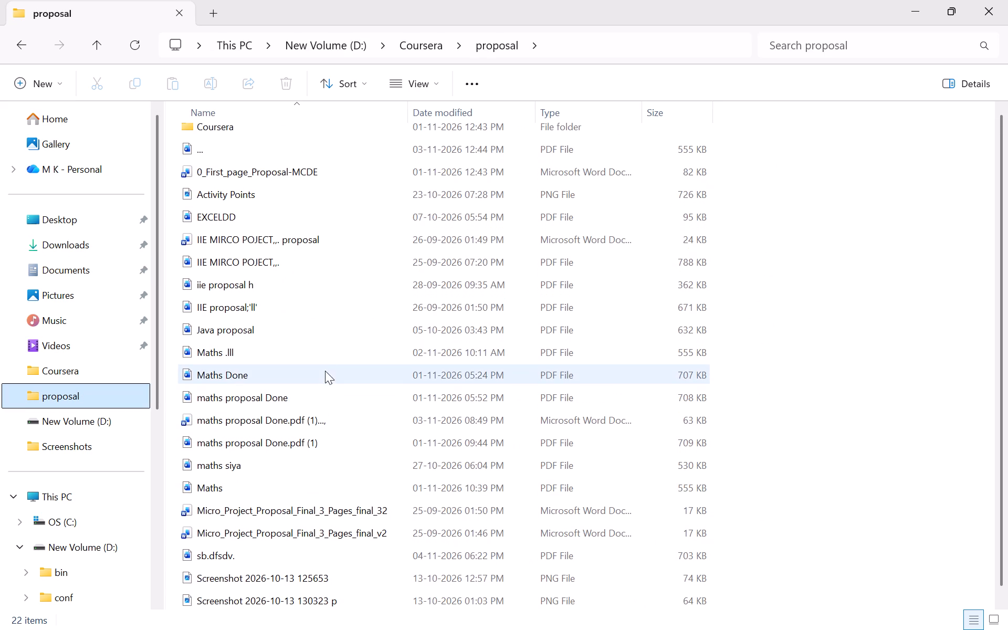
double_click(259, 144)
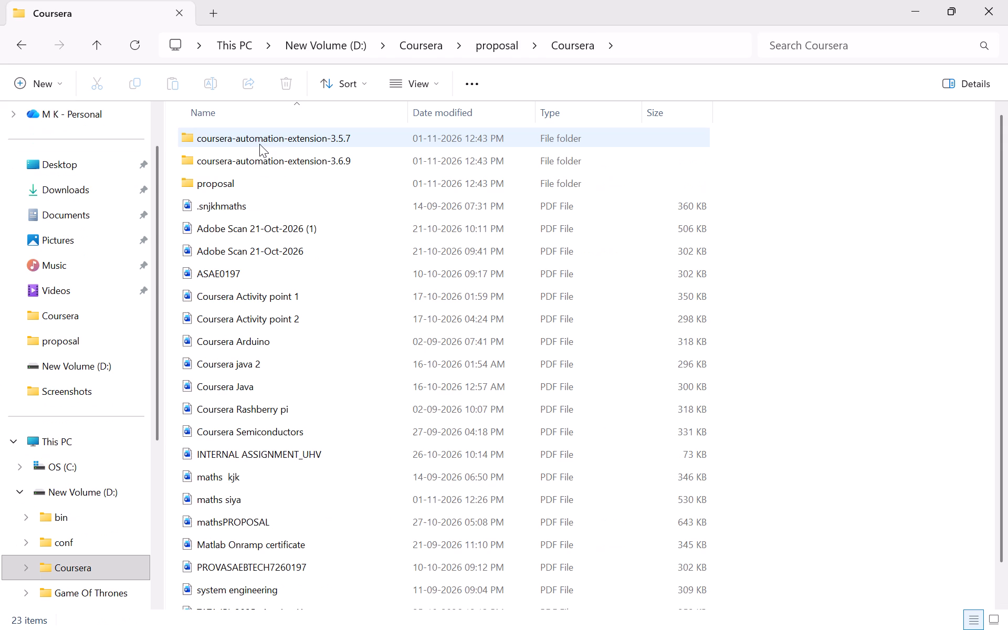
scroll(272, 293, down, 5)
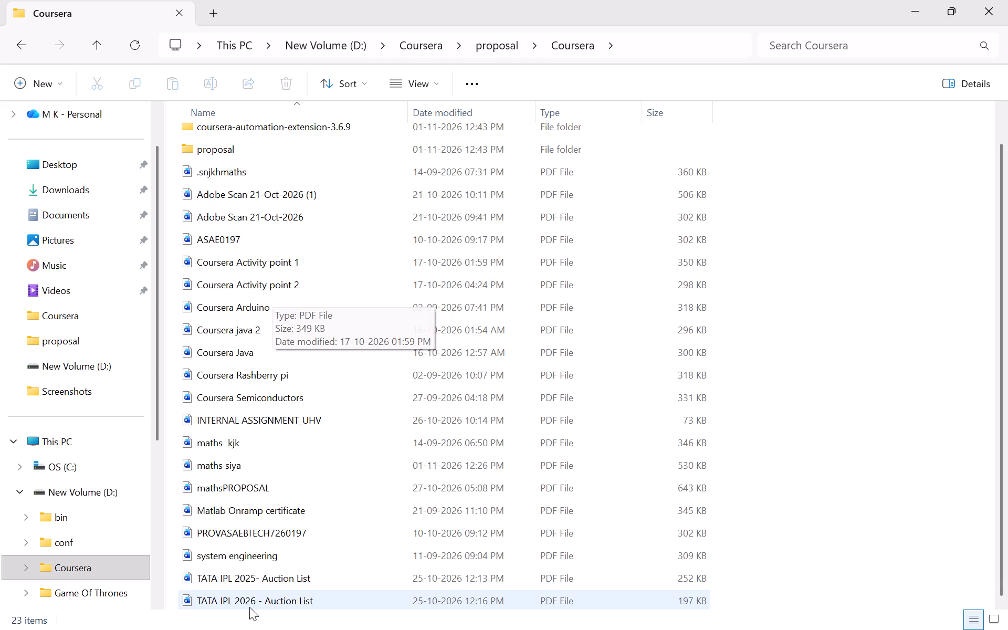
scroll(249, 607, down, 4)
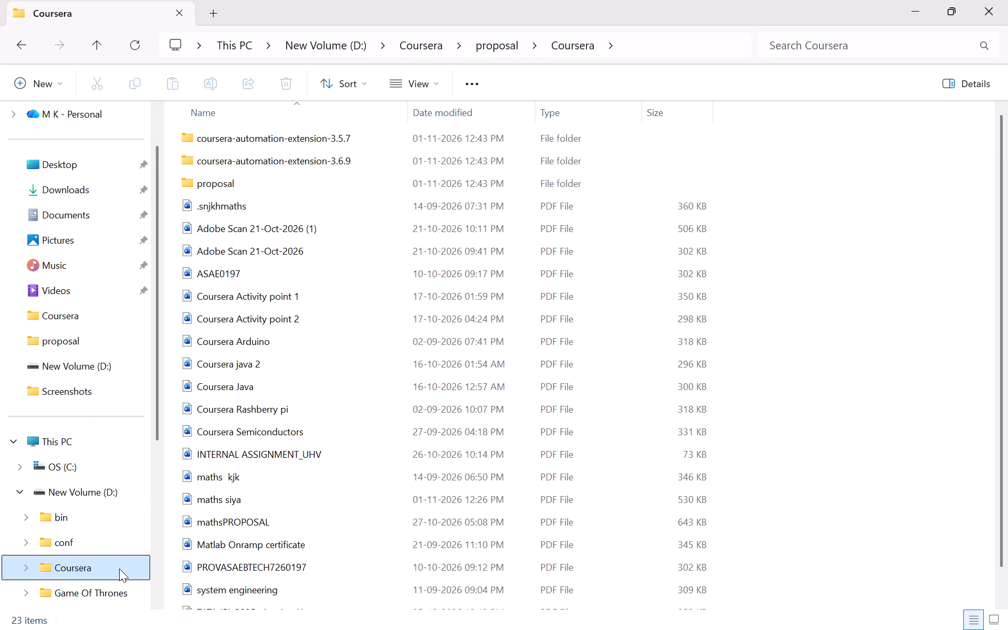
scroll(119, 569, down, 2)
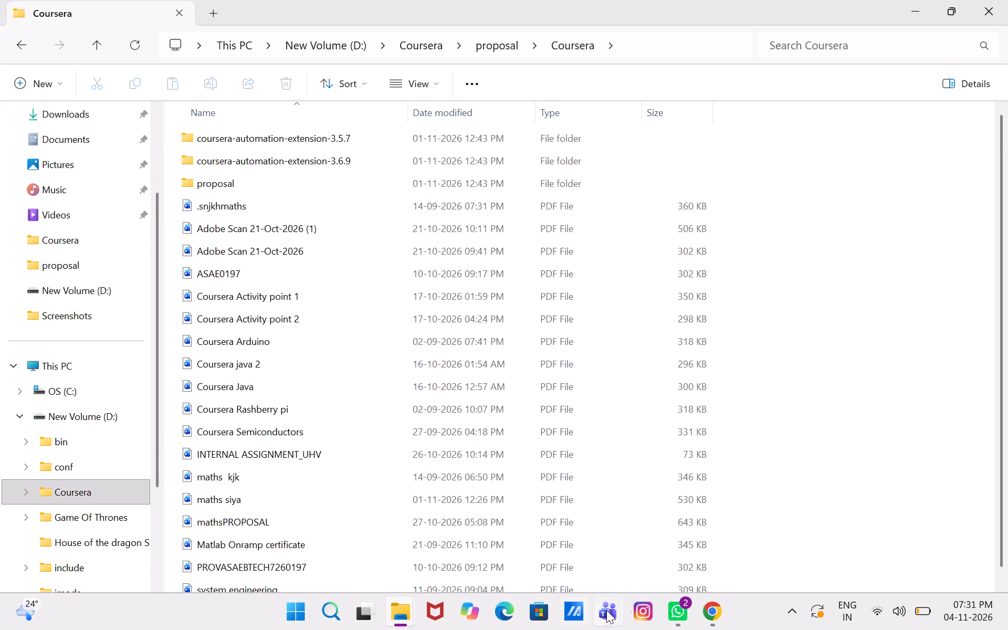
click(1007, 0)
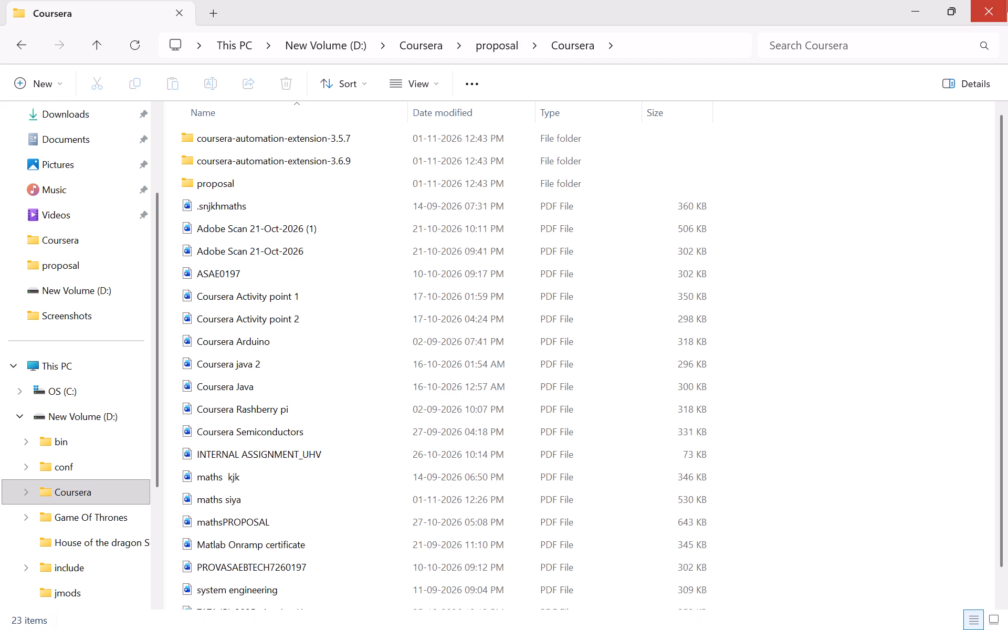
Reopen This PC and look through the Documents folder in the personal OneDrive for the saved report.
double_click(38, 76)
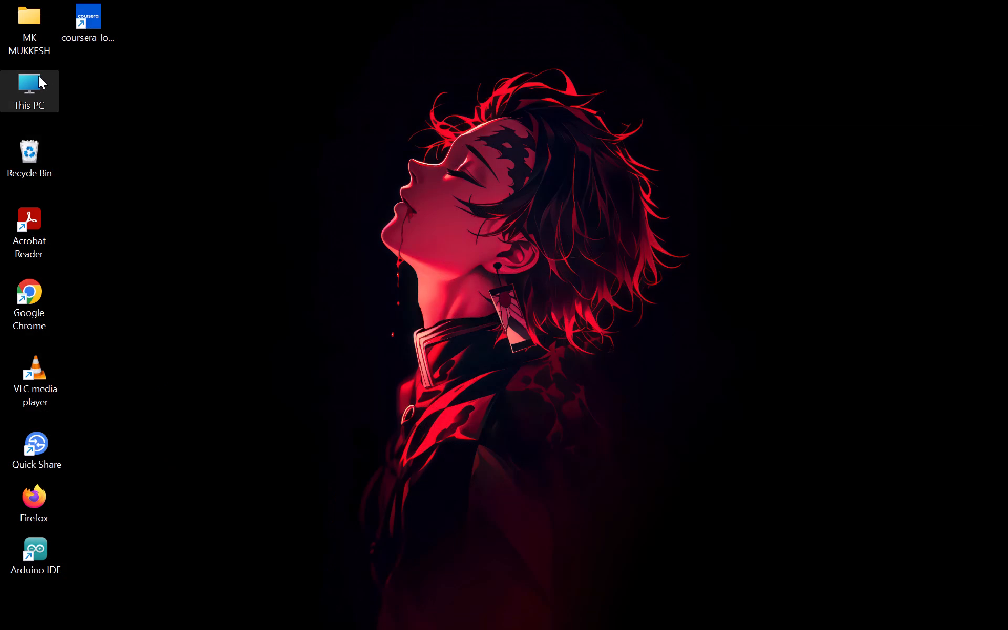
drag(112, 183, 107, 175)
double_click(107, 175)
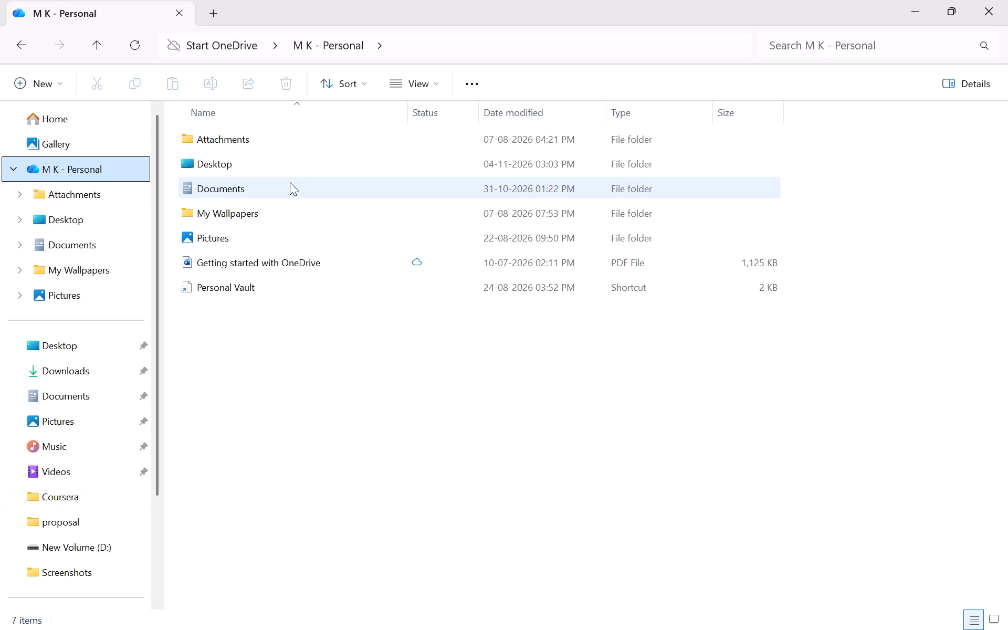
double_click(233, 192)
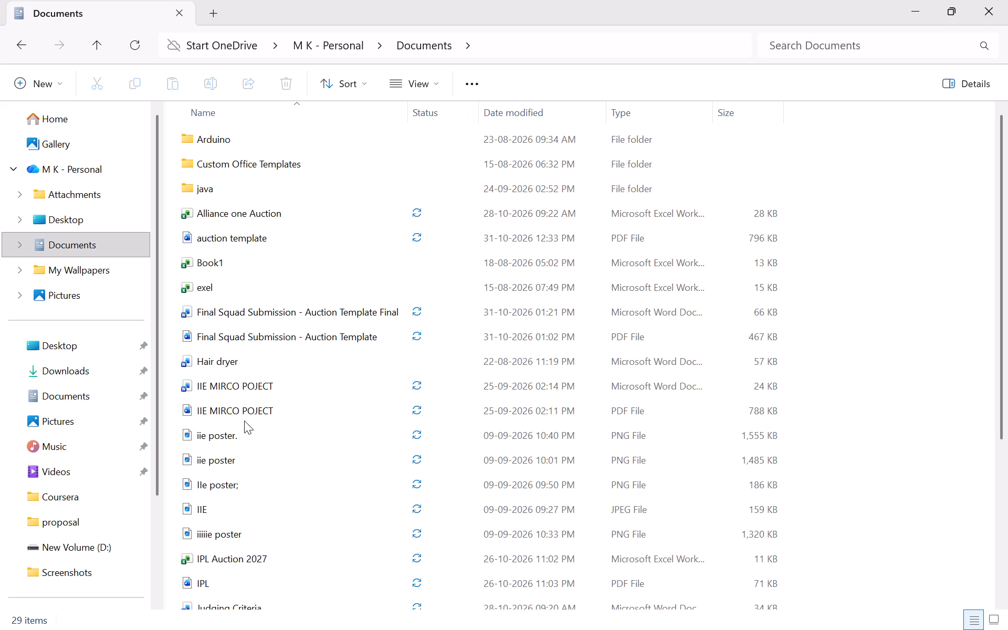
scroll(245, 438, down, 6)
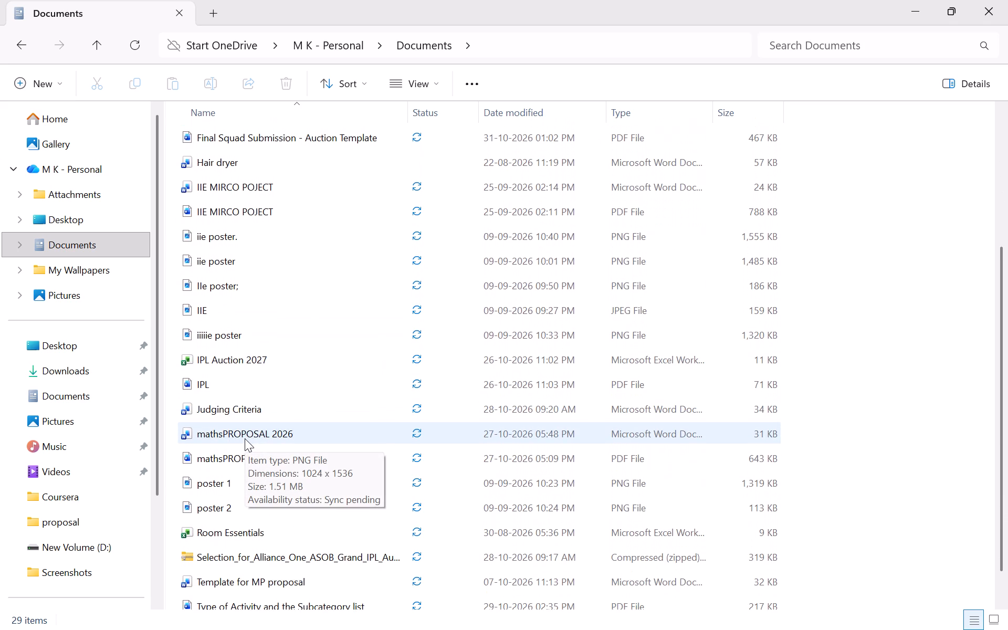
scroll(245, 438, down, 4)
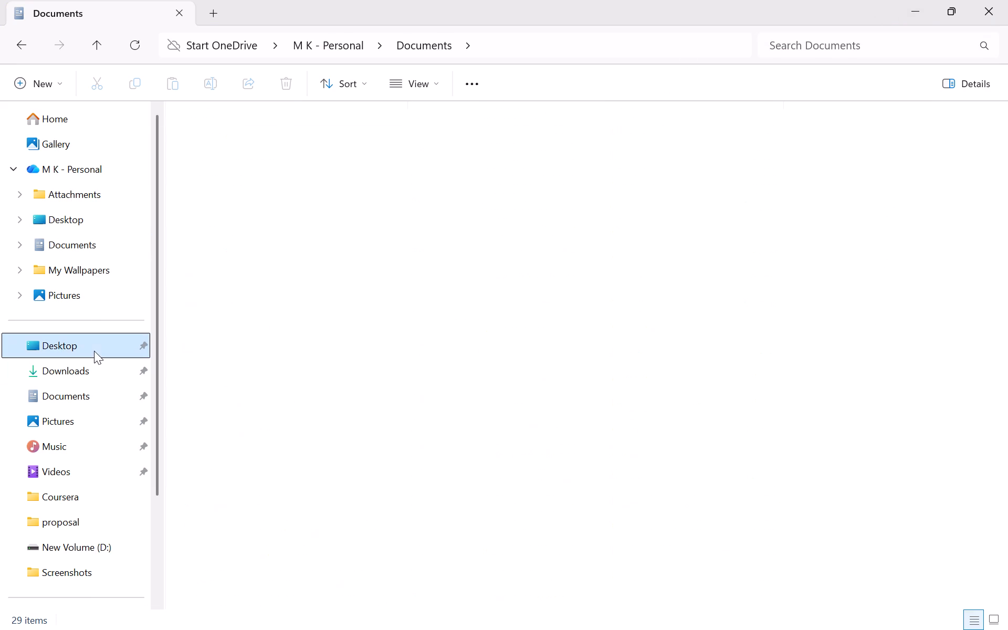
click(1007, 0)
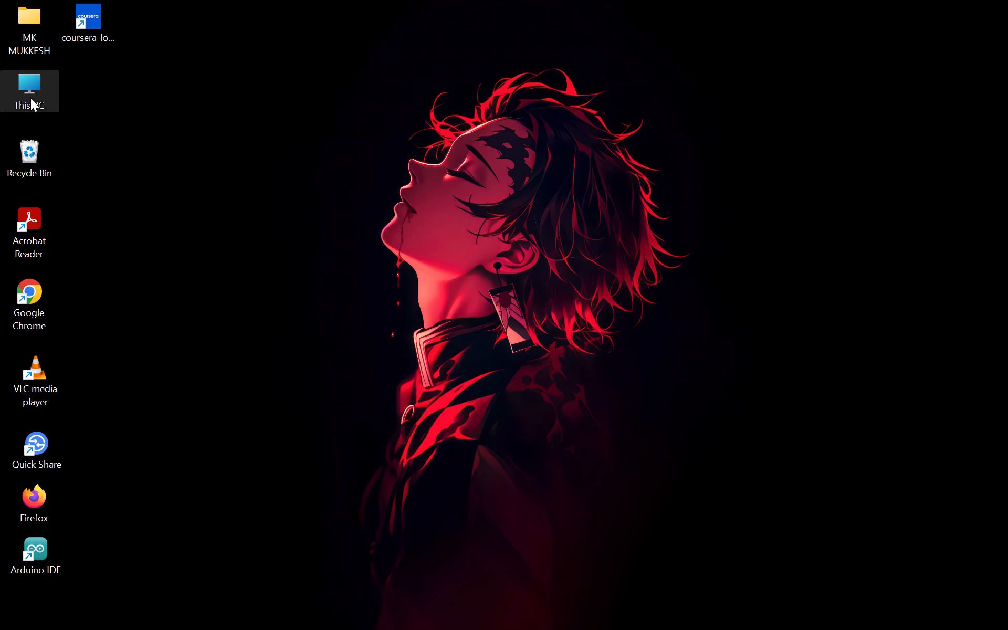
double_click(30, 98)
click(780, 41)
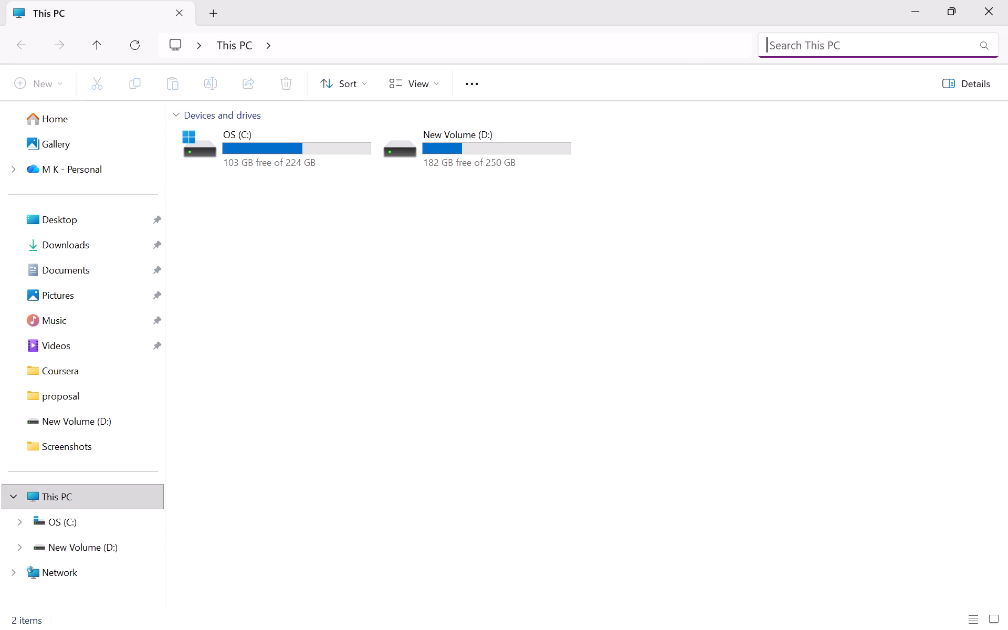
key(ctrl+v)
key(Return)
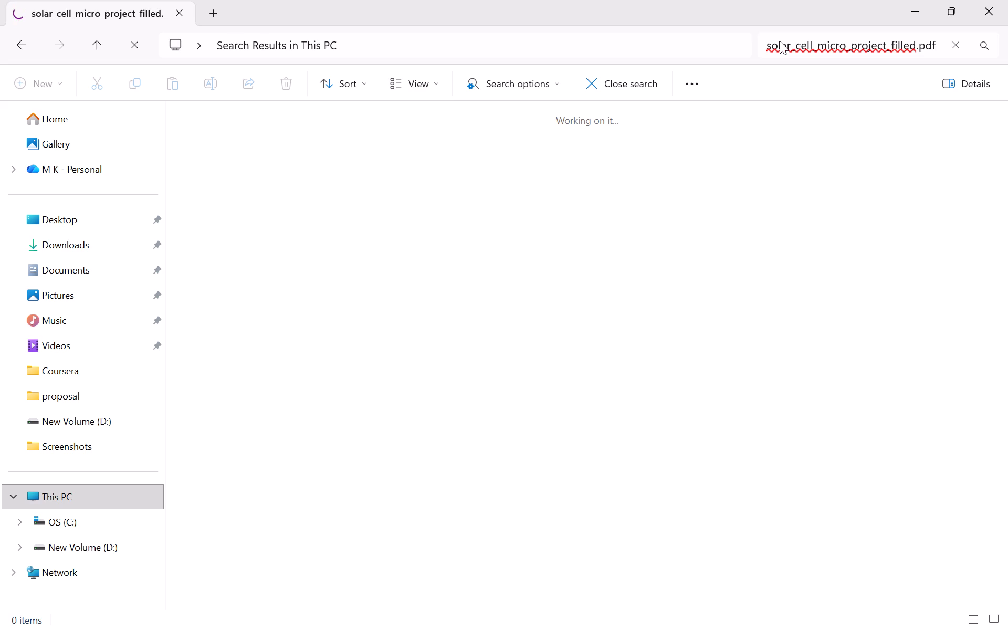
click(797, 44)
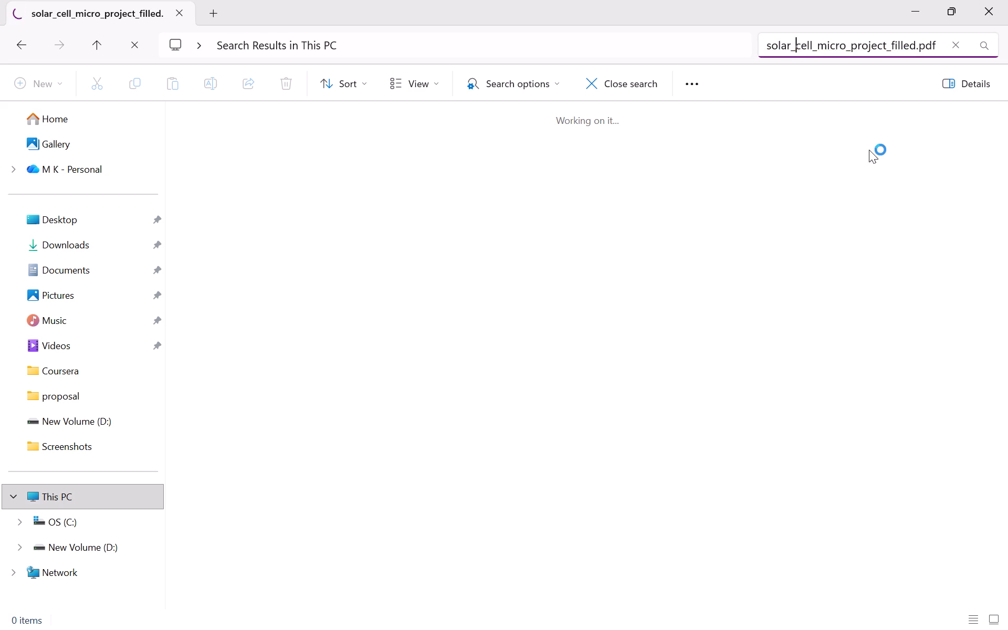
Launch Word, open the recent solar_cell_micro_project_filled document ending in "pHysics I" from Downloads, and minimize its window.
click(867, 154)
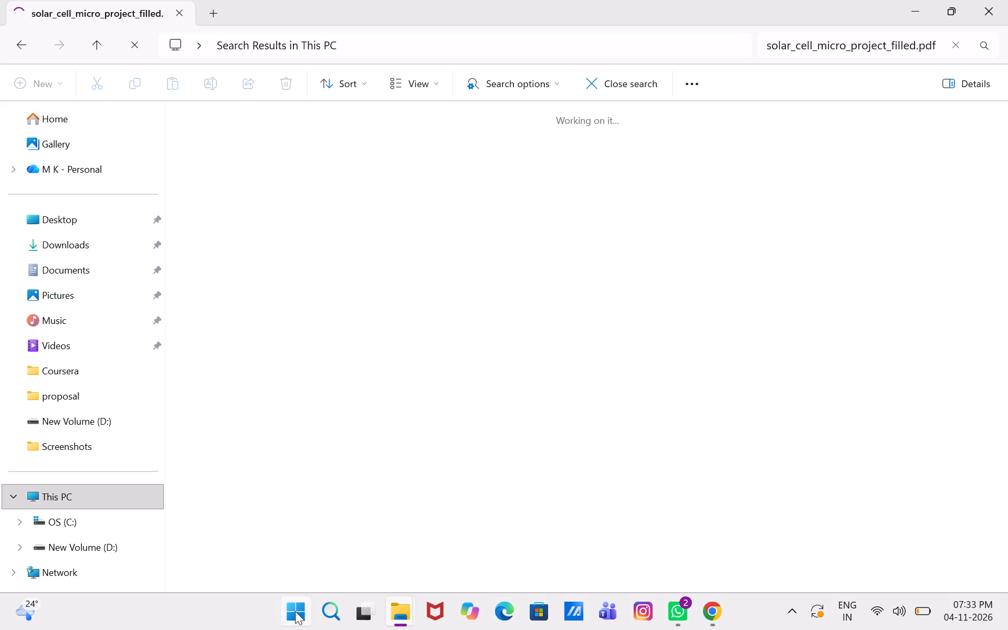
click(334, 613)
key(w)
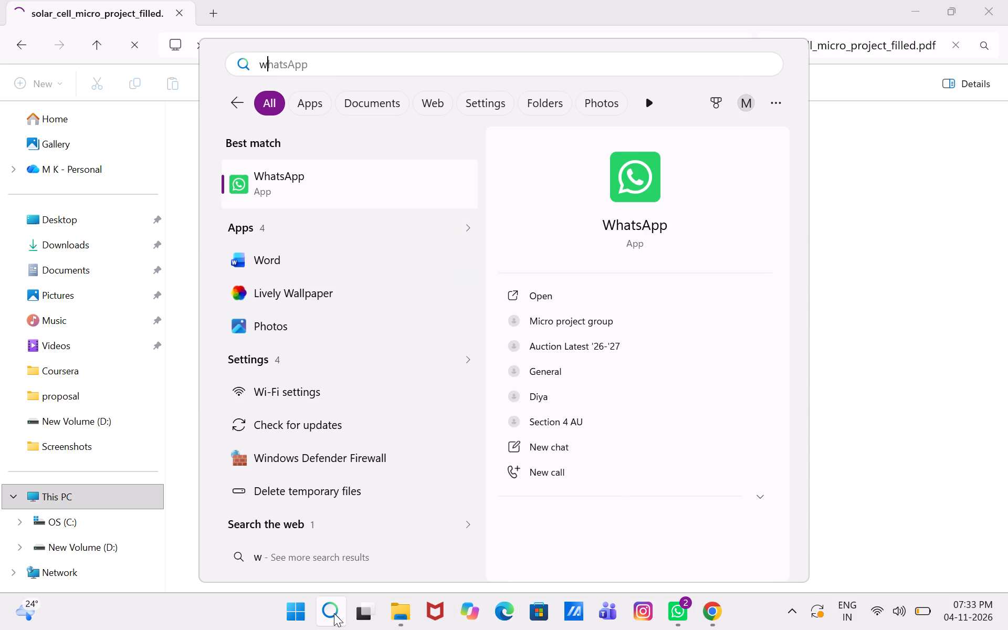
click(336, 264)
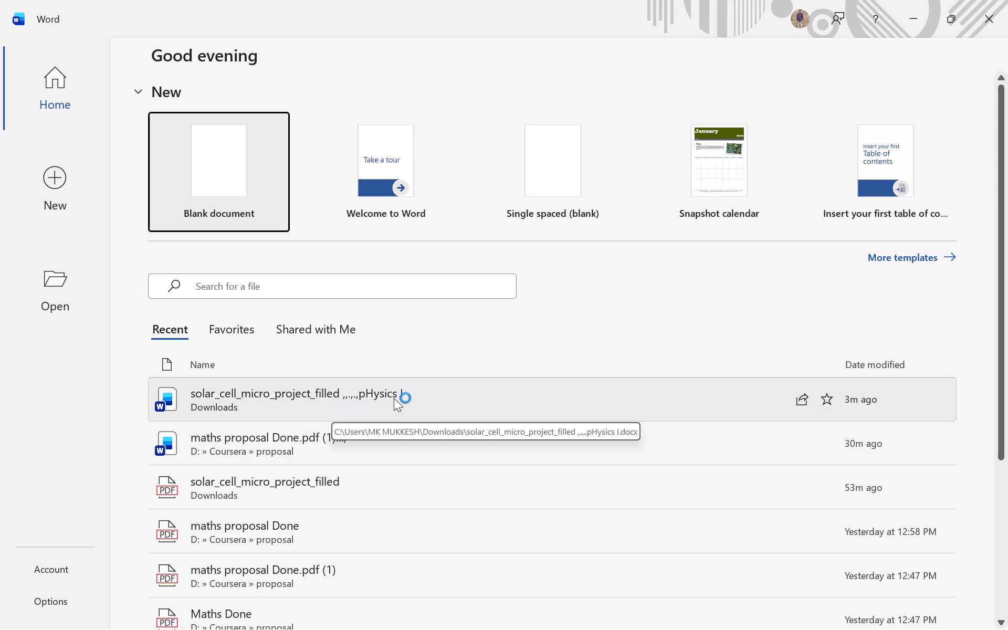
double_click(685, 399)
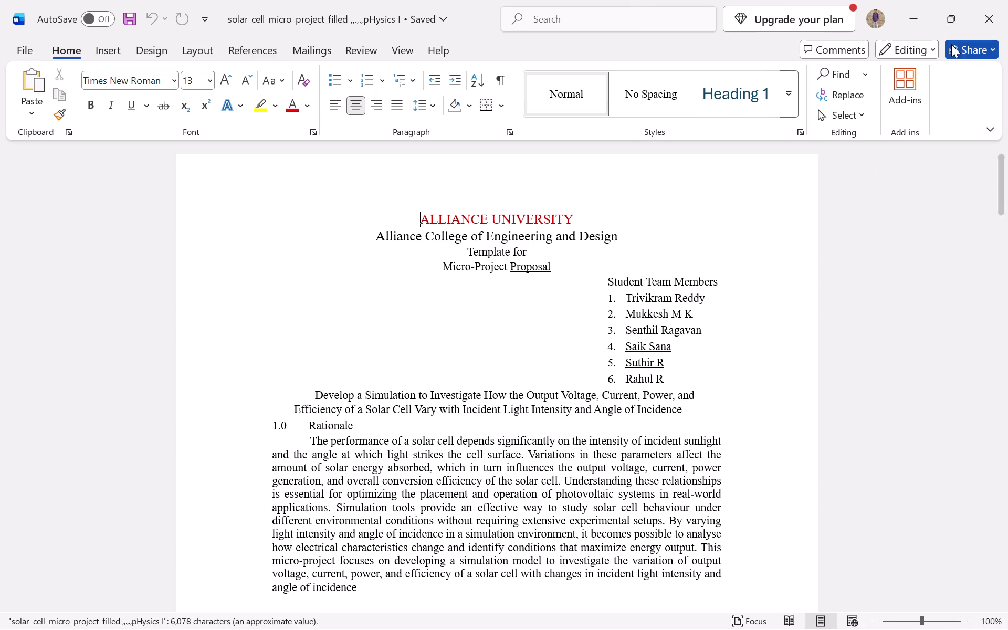
click(915, 0)
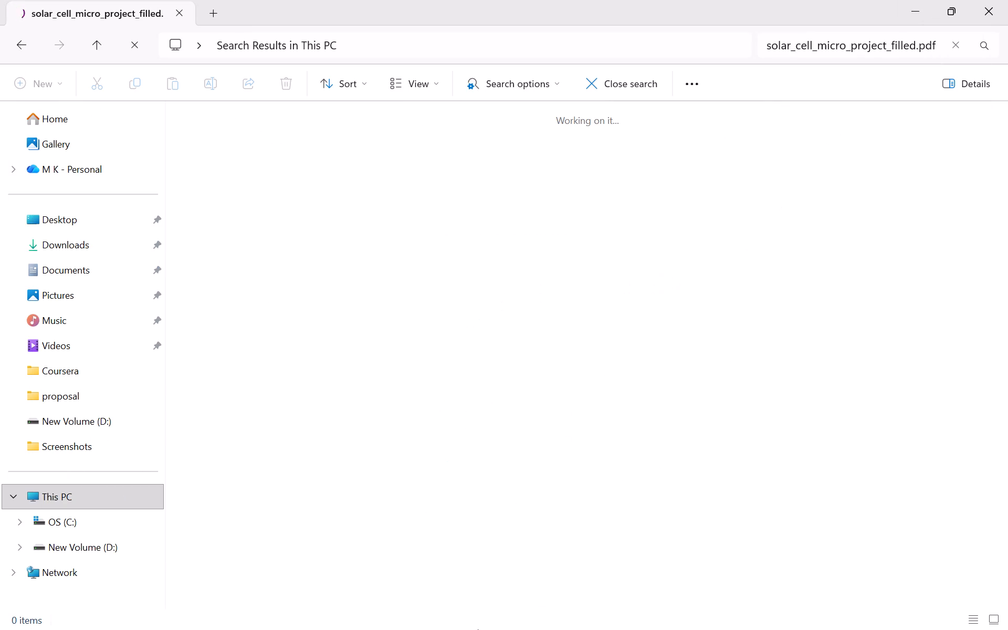
Switch to Word and upload the recent document solar_cell_micro_project_filled ,,.,.,pHysics I to OneDrive - Personal for sharing, then dismiss the Share window.
click(692, 514)
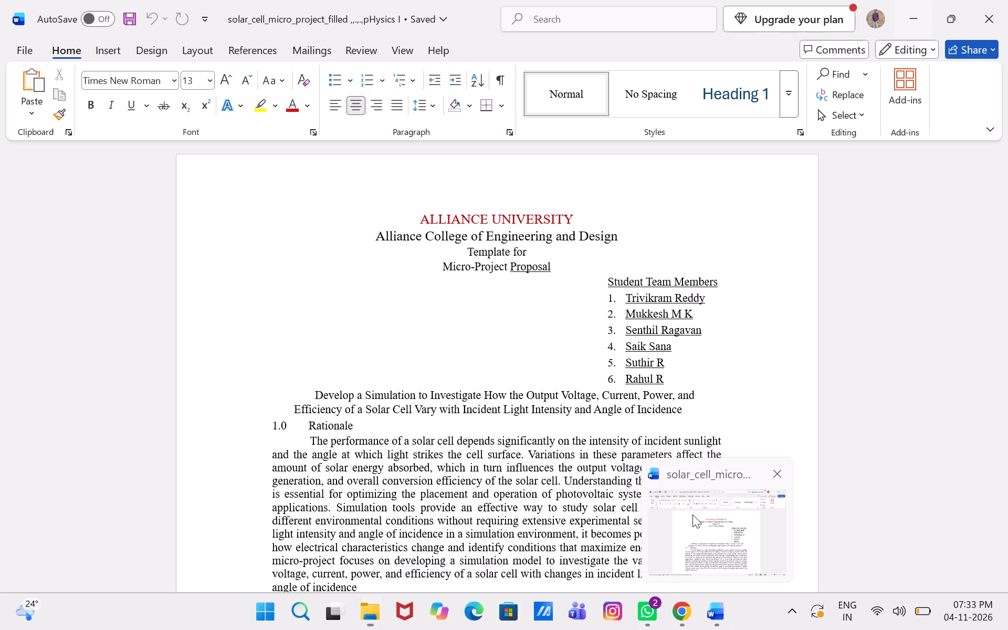
click(26, 43)
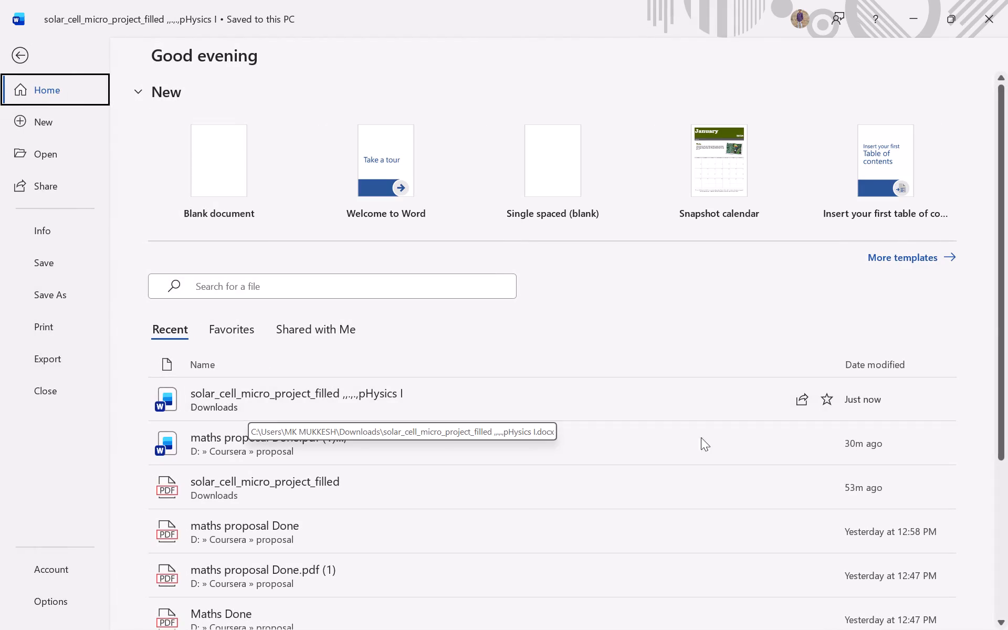
click(803, 399)
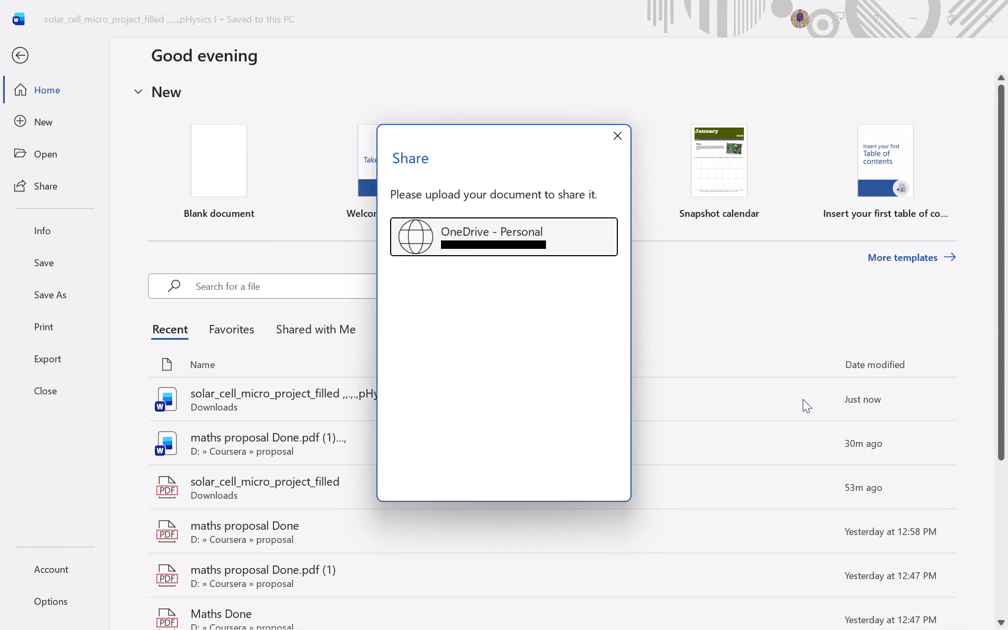
click(487, 242)
click(454, 231)
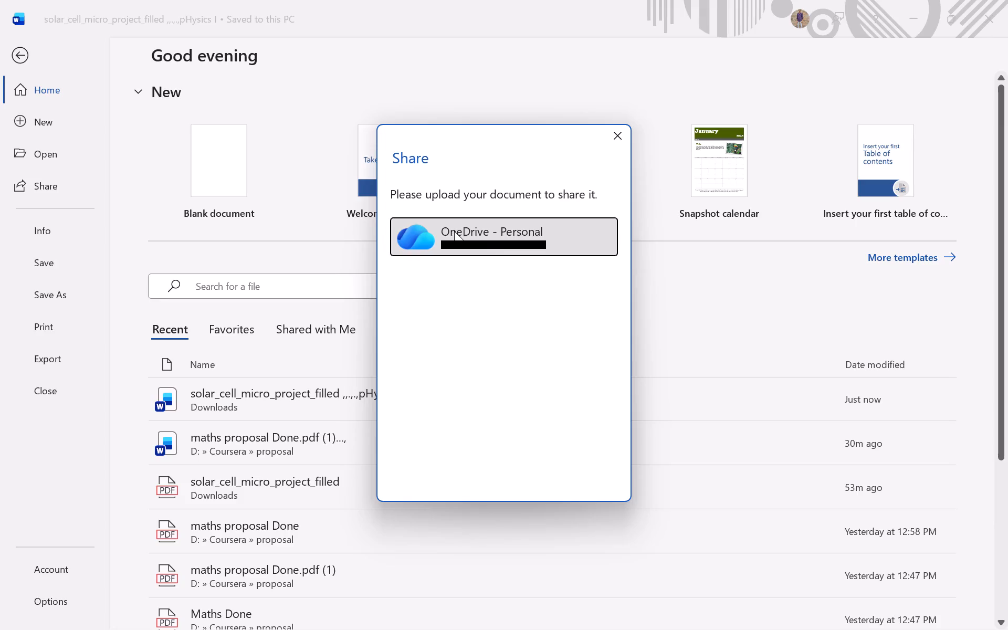
click(454, 231)
double_click(447, 231)
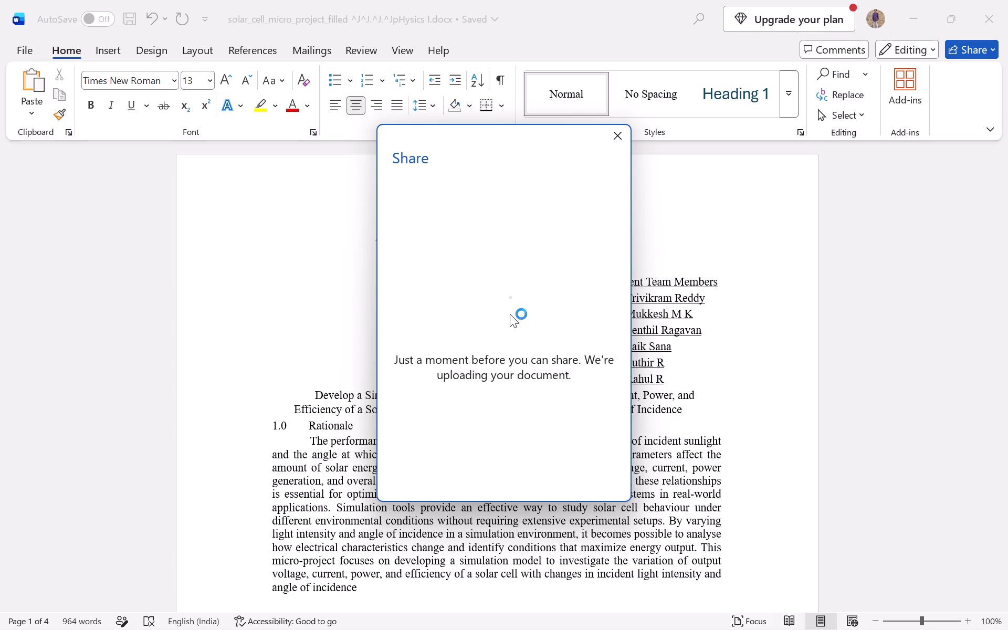
click(617, 133)
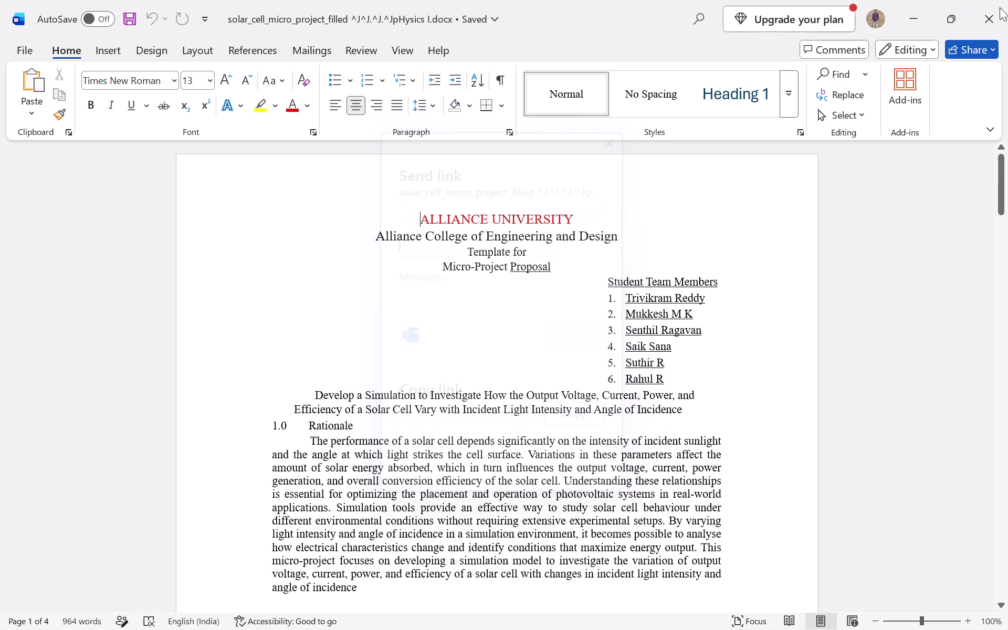
Close the solar cell report in Word and the file search window behind it.
click(999, 8)
drag(999, 8, 985, 14)
click(985, 14)
double_click(985, 14)
drag(985, 14, 913, 2)
click(913, 2)
drag(913, 2, 630, 629)
click(973, 23)
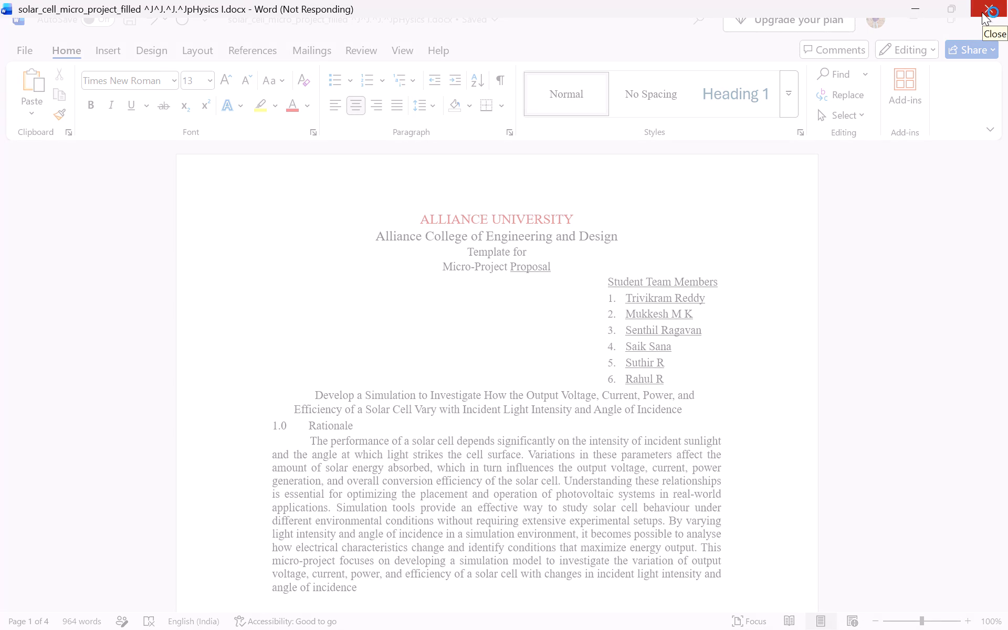
click(982, 12)
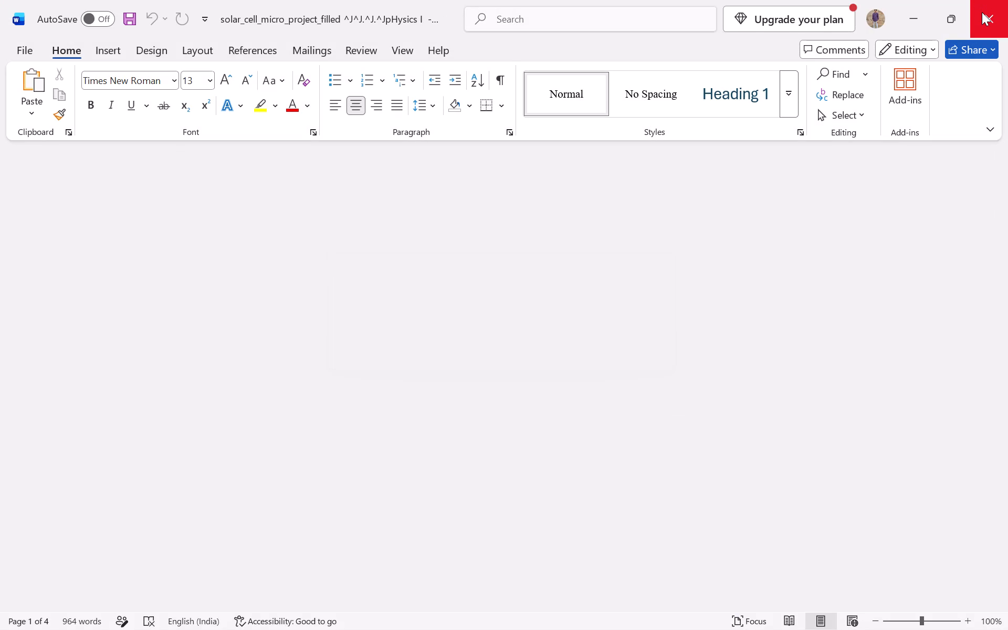
click(982, 12)
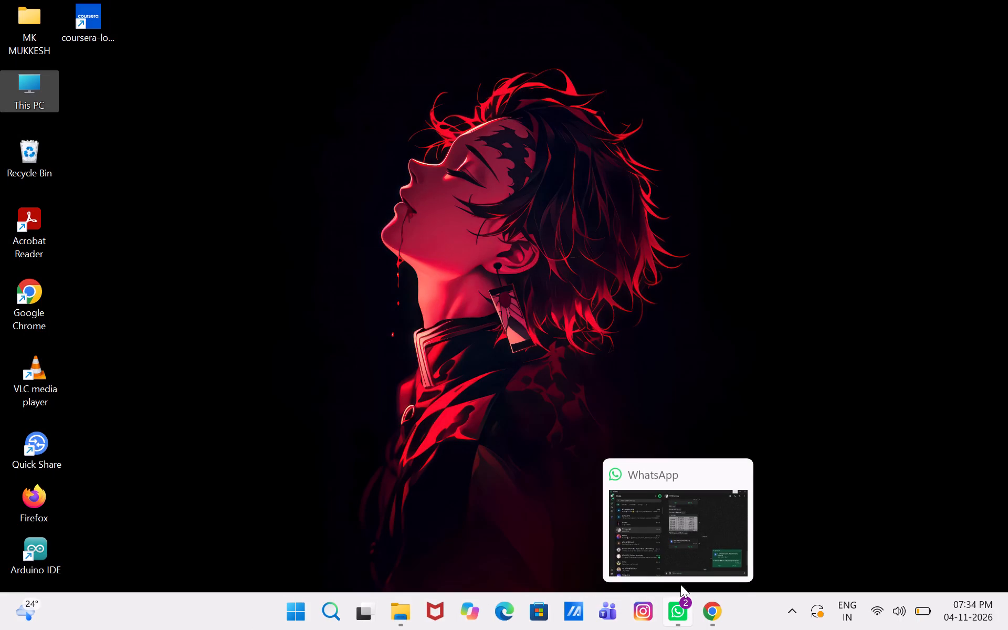
Close the remaining WhatsApp, Chrome and proposal folder windows.
click(738, 470)
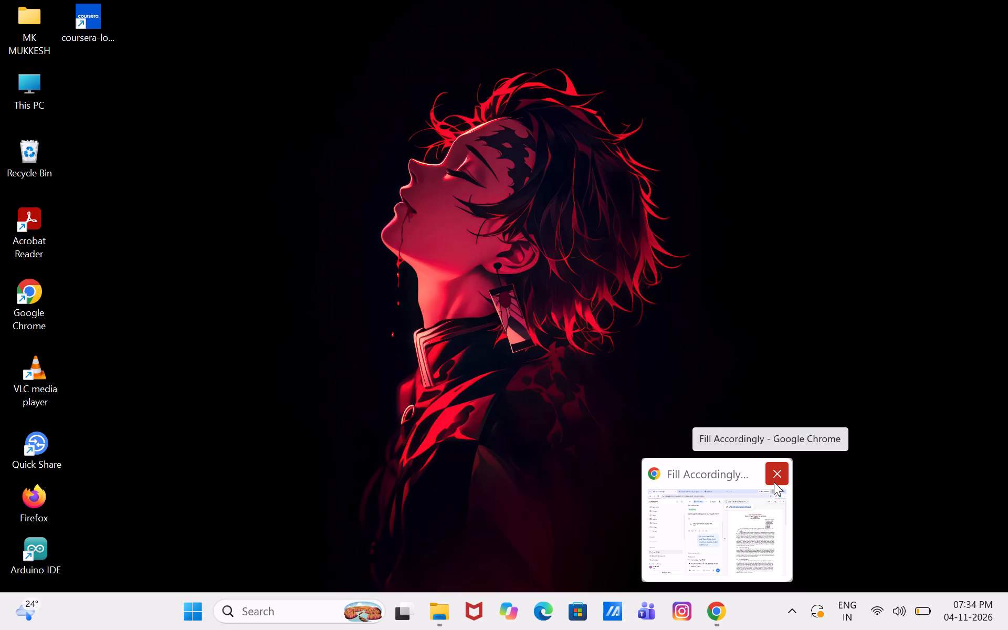
click(775, 474)
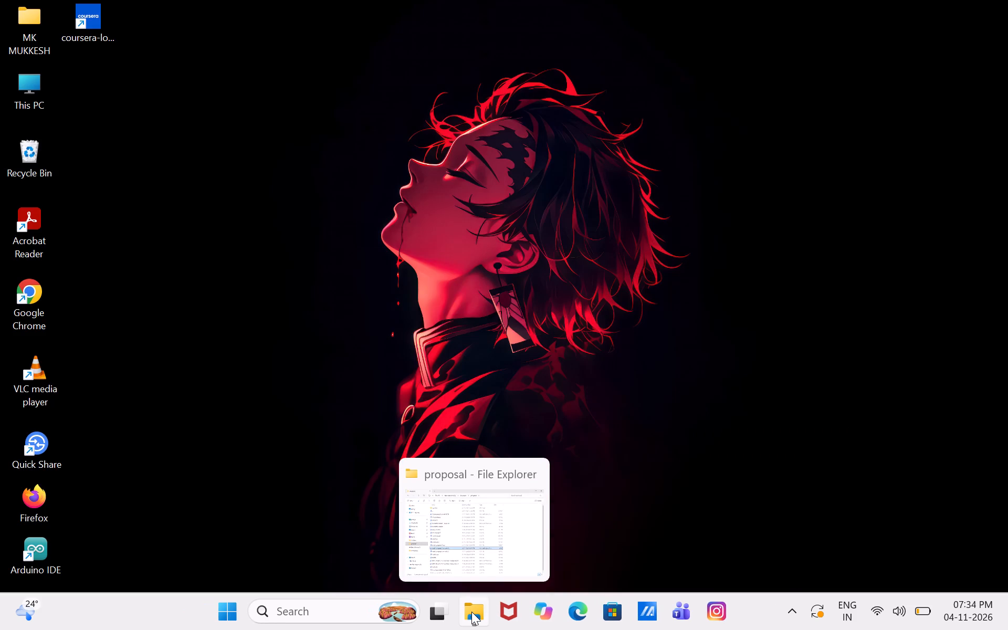
click(543, 477)
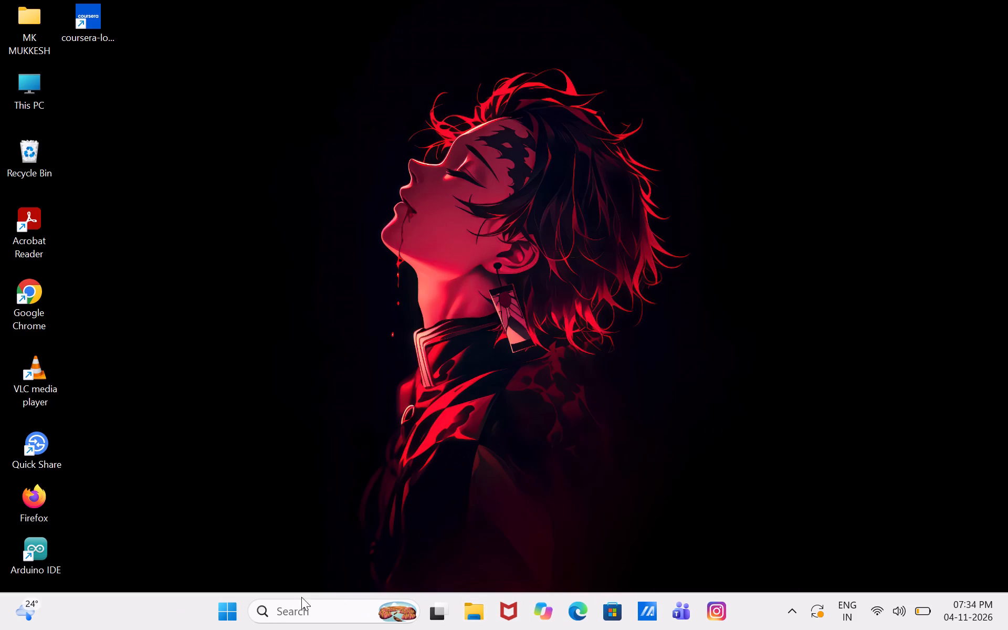
Bring up the computer's power options.
click(226, 607)
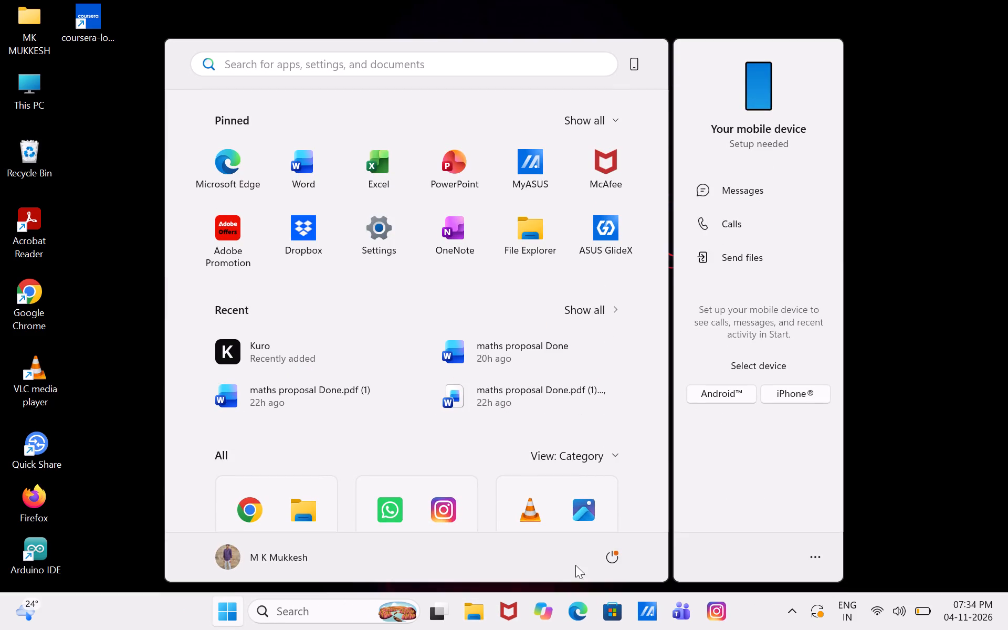
click(608, 553)
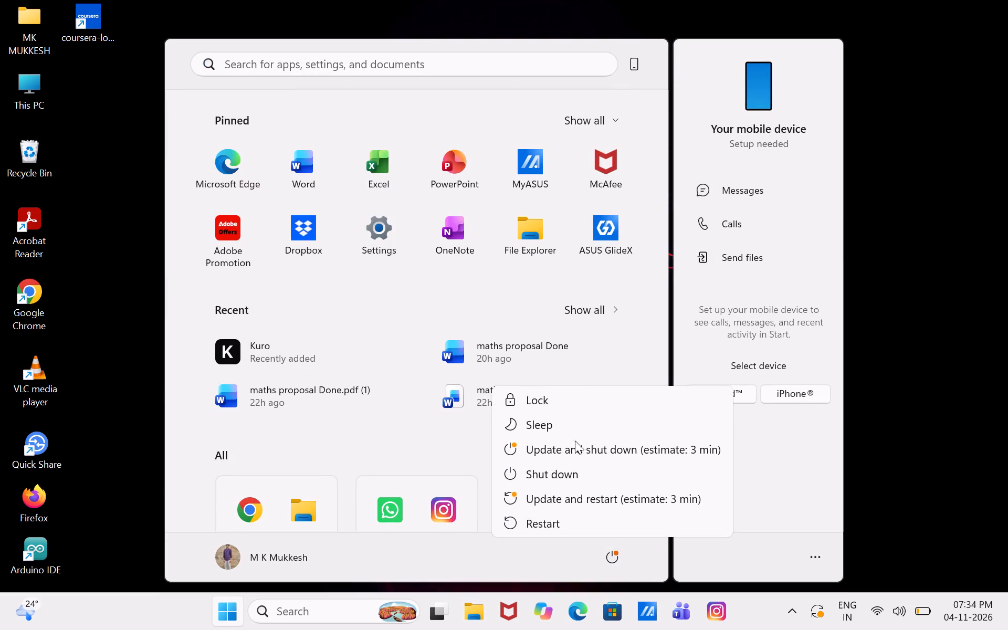